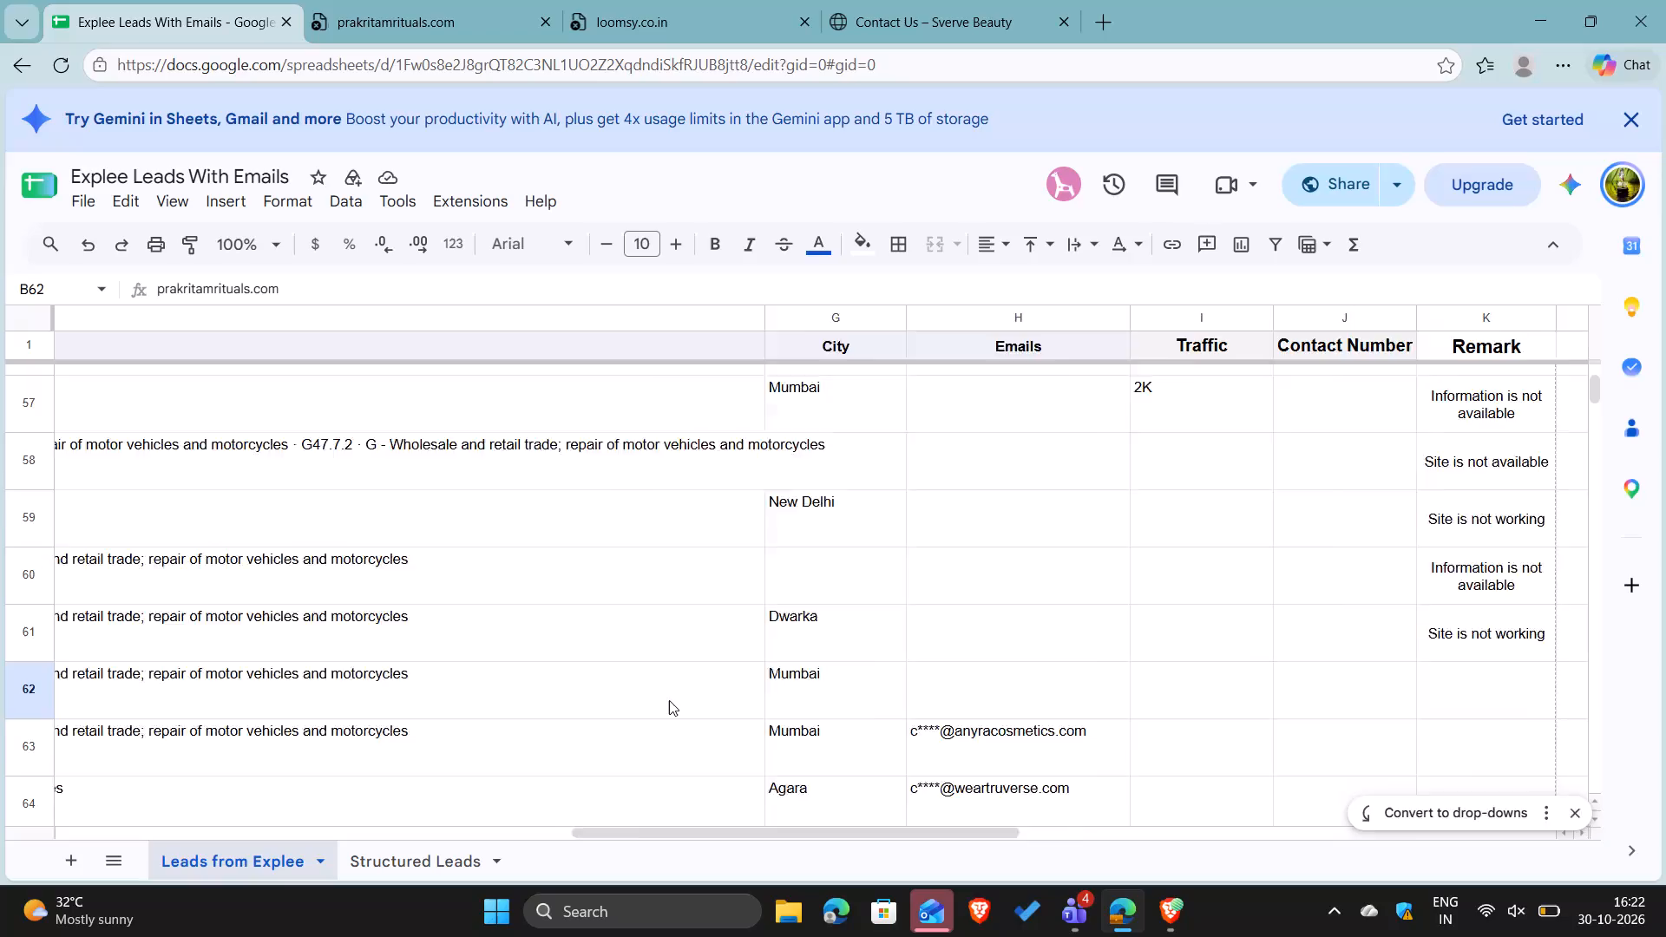
Enter the remark "Site is not working" for Prakritam Rituals in row 62.
{"action": "scroll", "coordinate": [669, 700], "scroll_direction": "left", "scroll_amount": 2}
{"action": "double_click", "coordinate": [944, 685]}
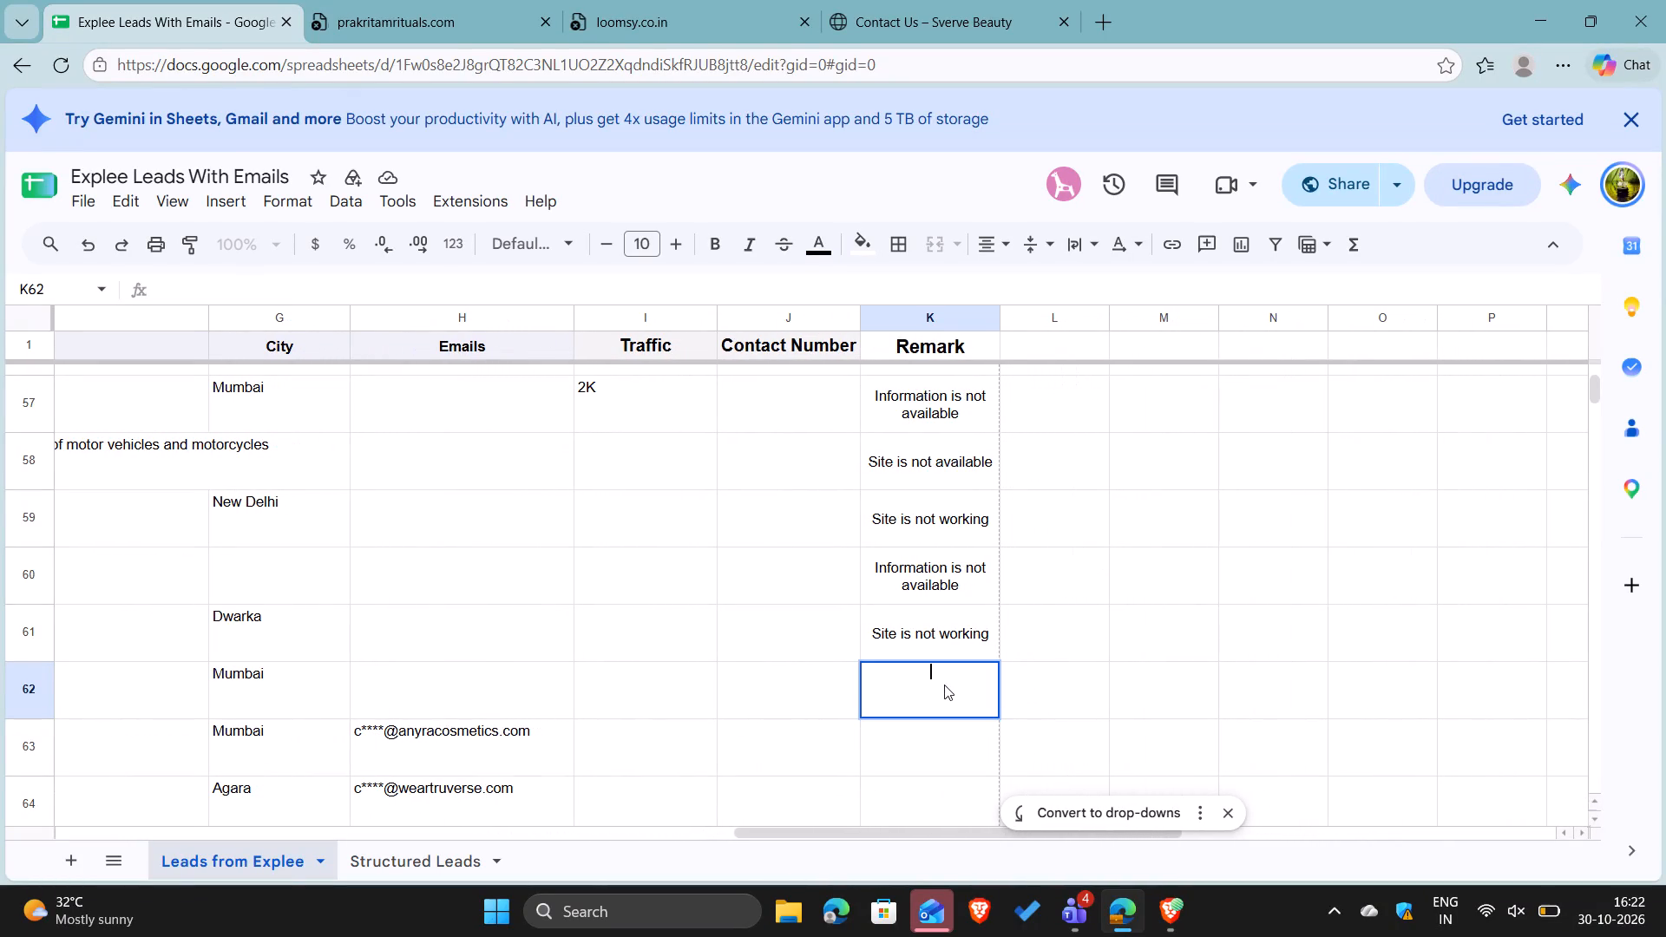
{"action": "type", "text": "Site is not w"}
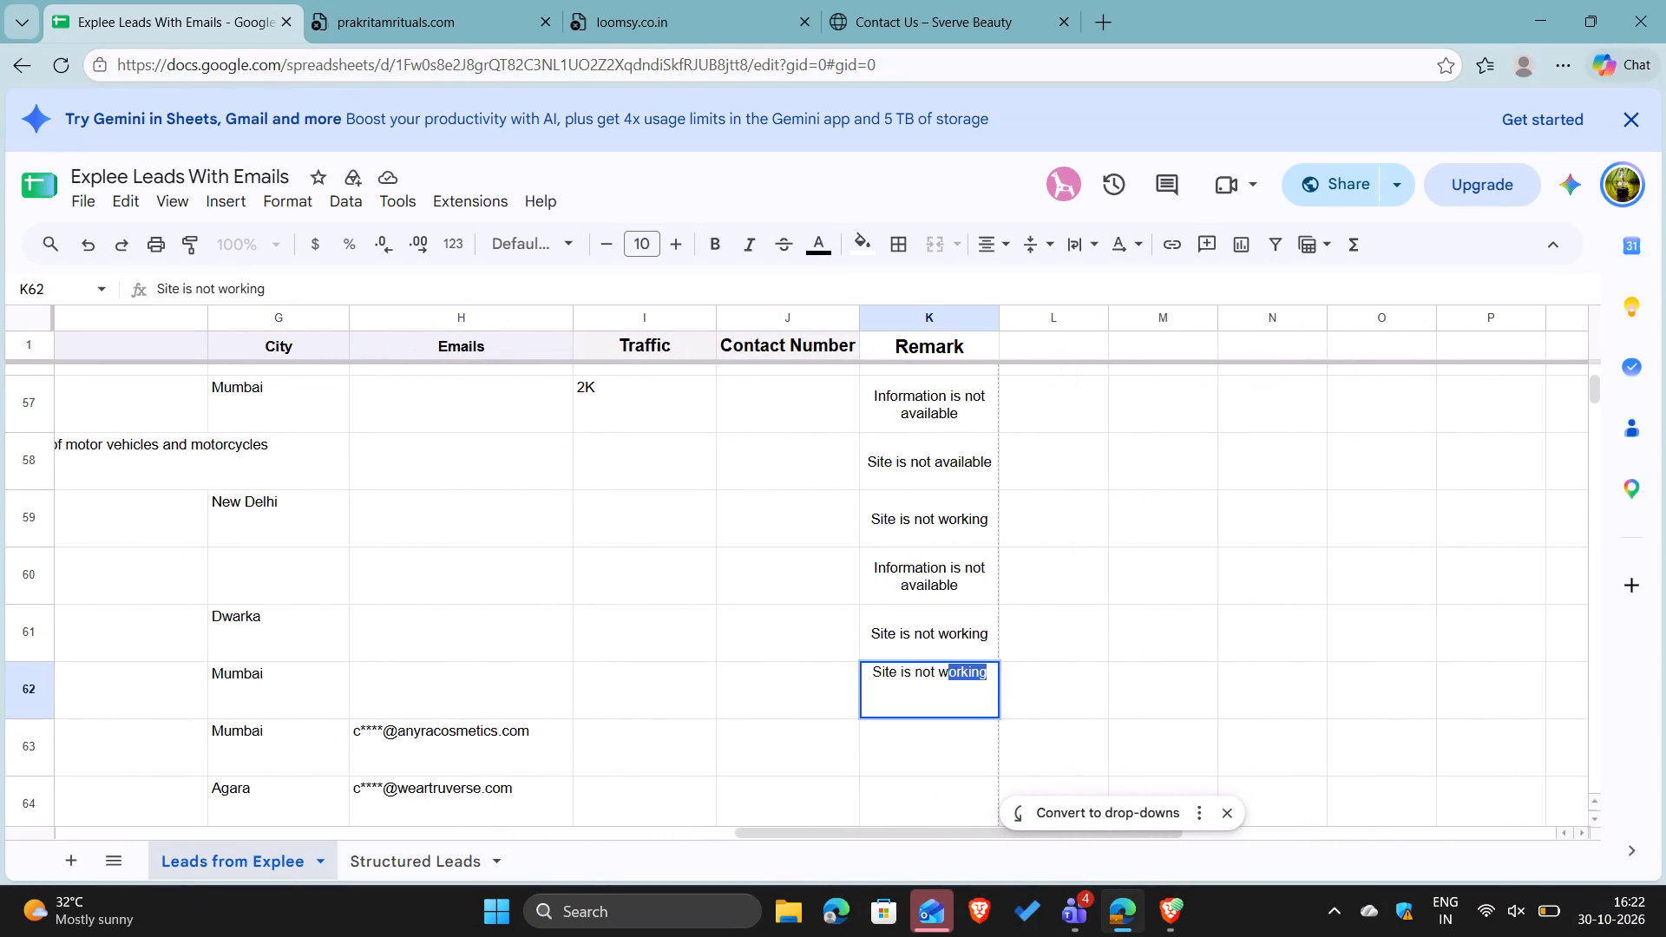
{"action": "left_click", "coordinate": [944, 685]}
{"action": "key", "text": "Tab"}
{"action": "key", "text": "Tab"}
{"action": "left_click", "coordinate": [933, 741]}
Open the anyracosmetics.com website from row 63, dismiss its gift offer and go to the contact details in the footer.
{"action": "scroll", "coordinate": [933, 741], "scroll_direction": "right", "scroll_amount": 6}
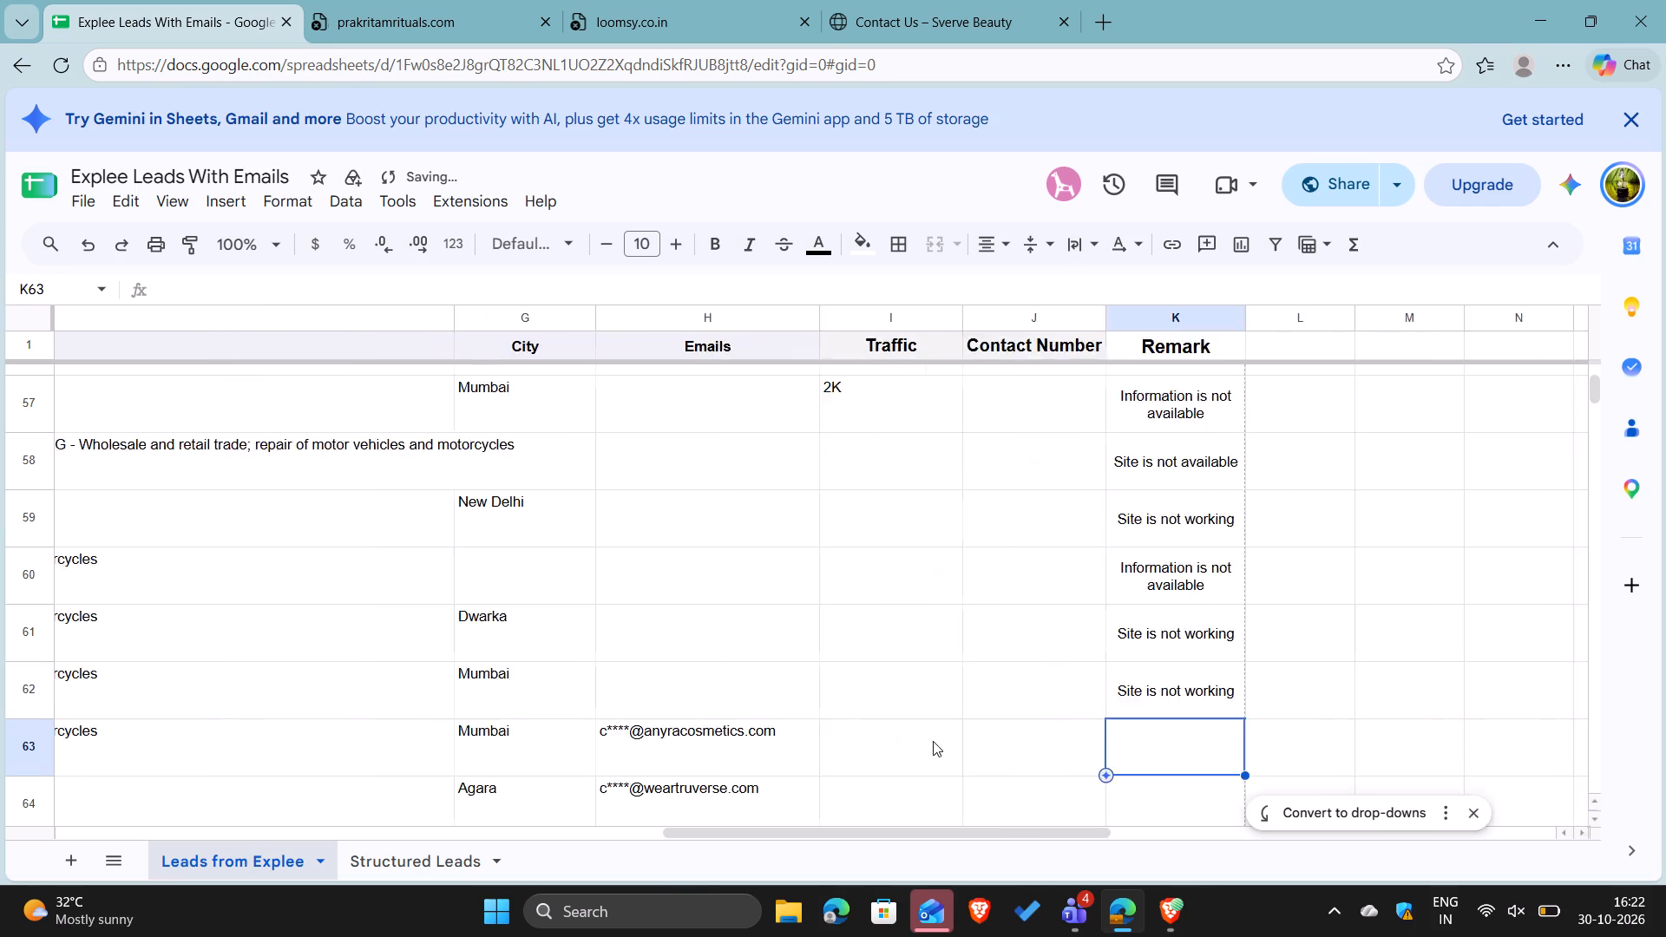
{"action": "scroll", "coordinate": [933, 741], "scroll_direction": "right", "scroll_amount": 7}
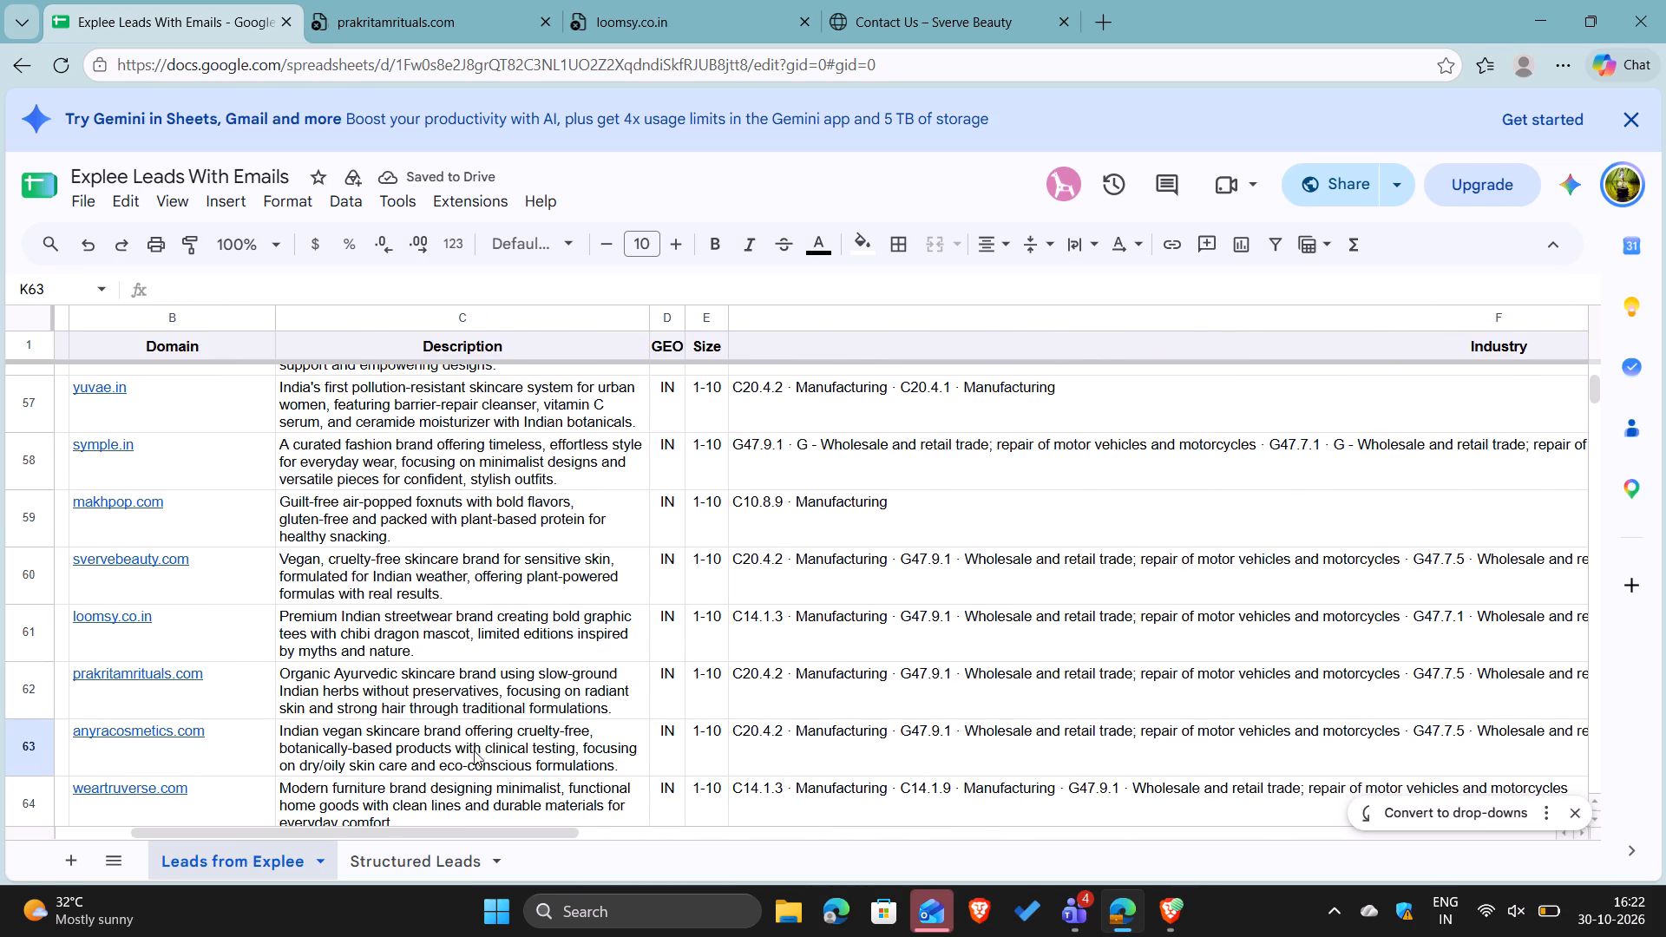
{"action": "left_click", "coordinate": [455, 736]}
{"action": "left_click", "coordinate": [466, 697]}
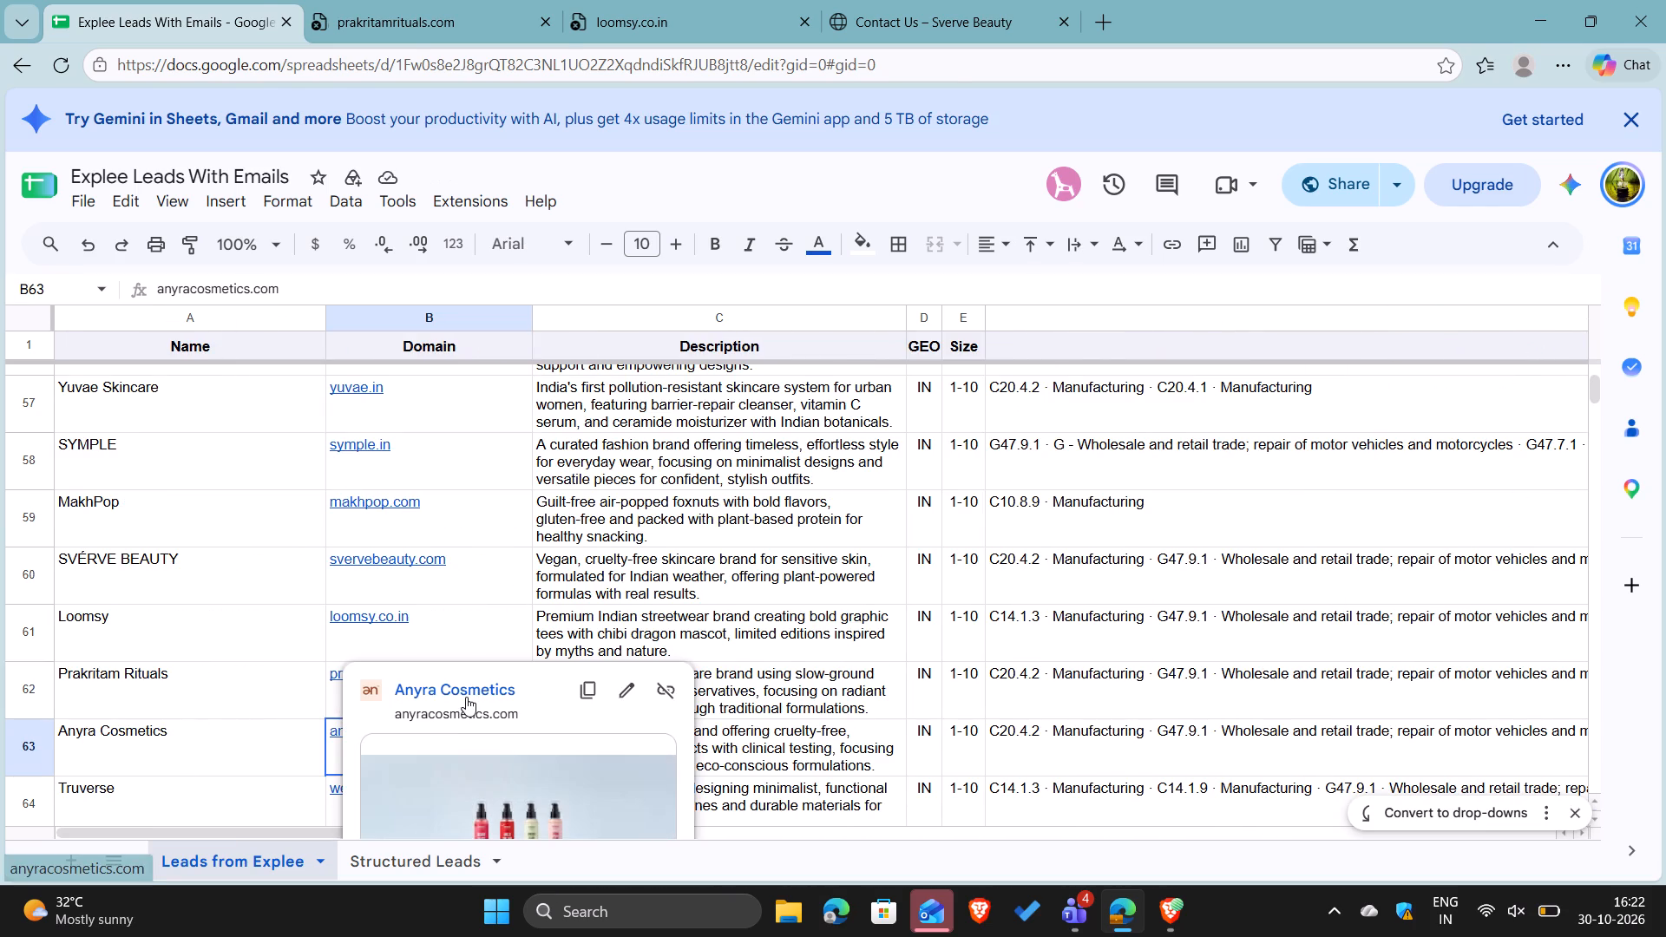
{"action": "scroll", "coordinate": [565, 452], "scroll_direction": "down", "scroll_amount": 7}
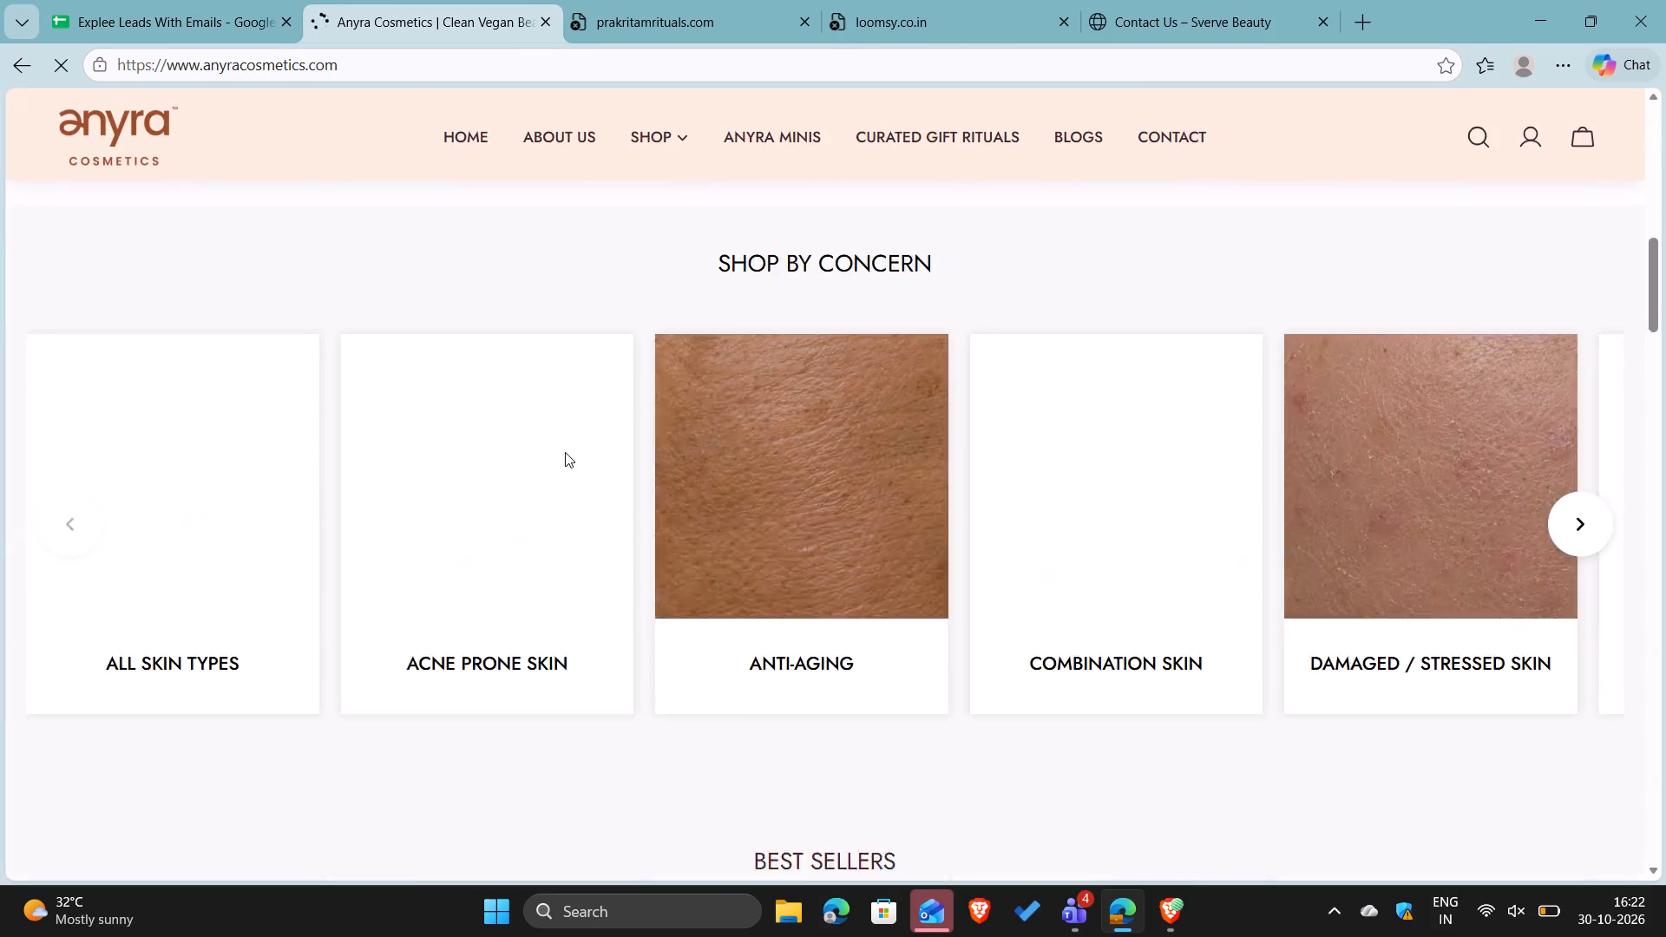
{"action": "scroll", "coordinate": [565, 452], "scroll_direction": "down", "scroll_amount": 8}
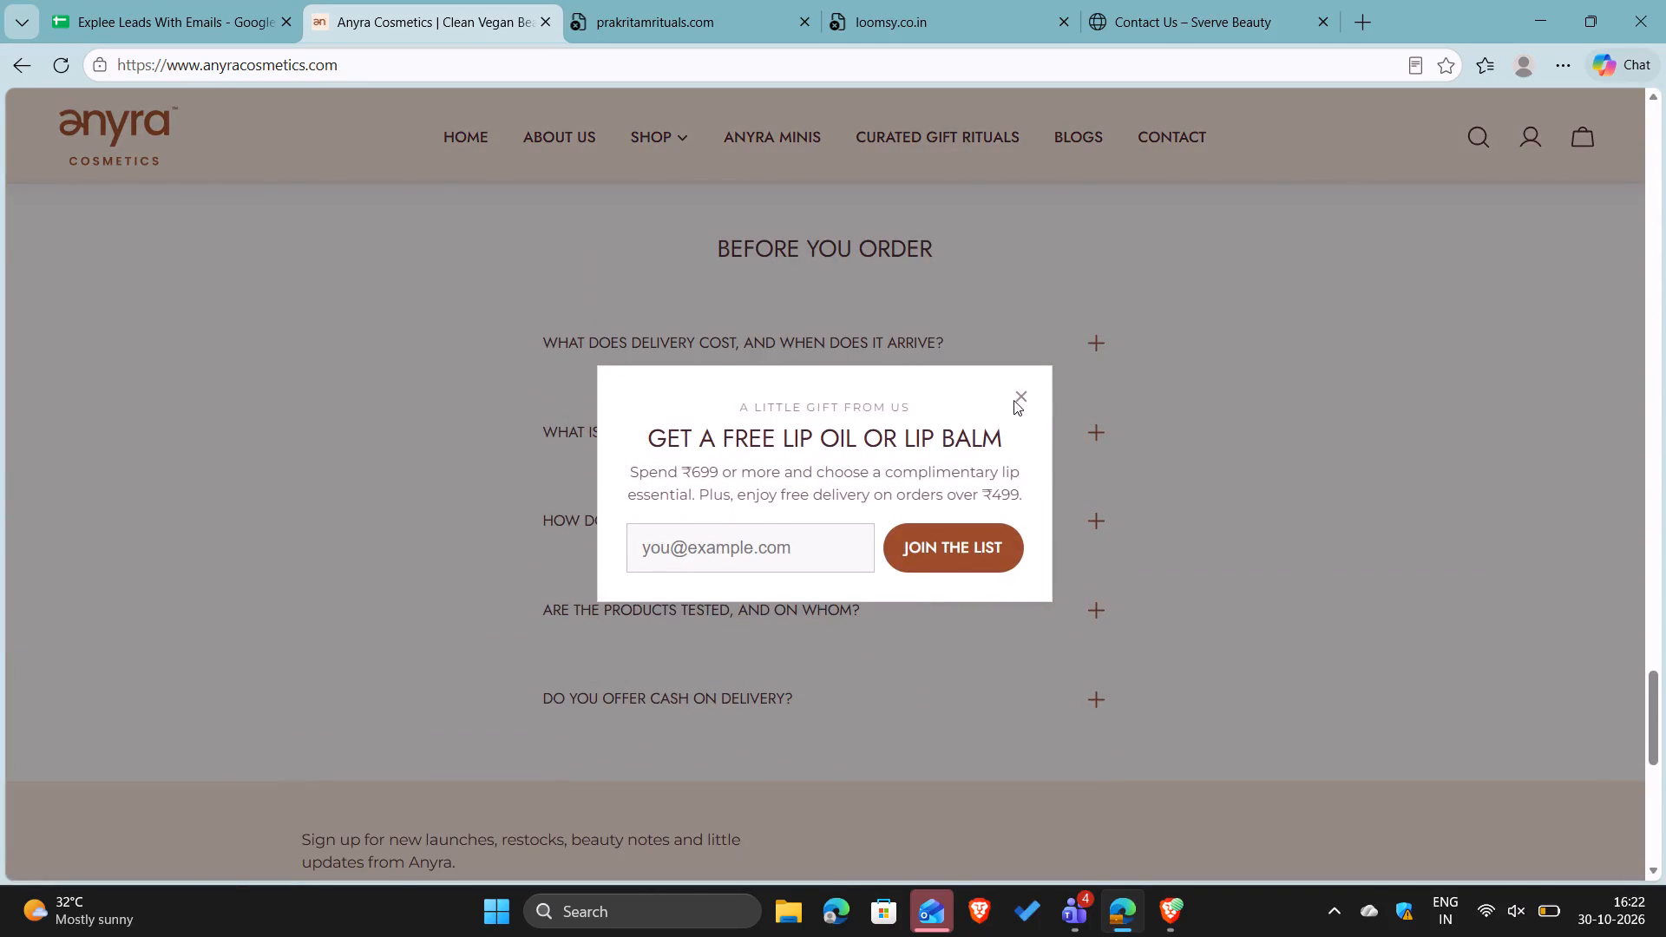
{"action": "left_click", "coordinate": [1019, 397]}
{"action": "scroll", "coordinate": [1145, 596], "scroll_direction": "down", "scroll_amount": 6}
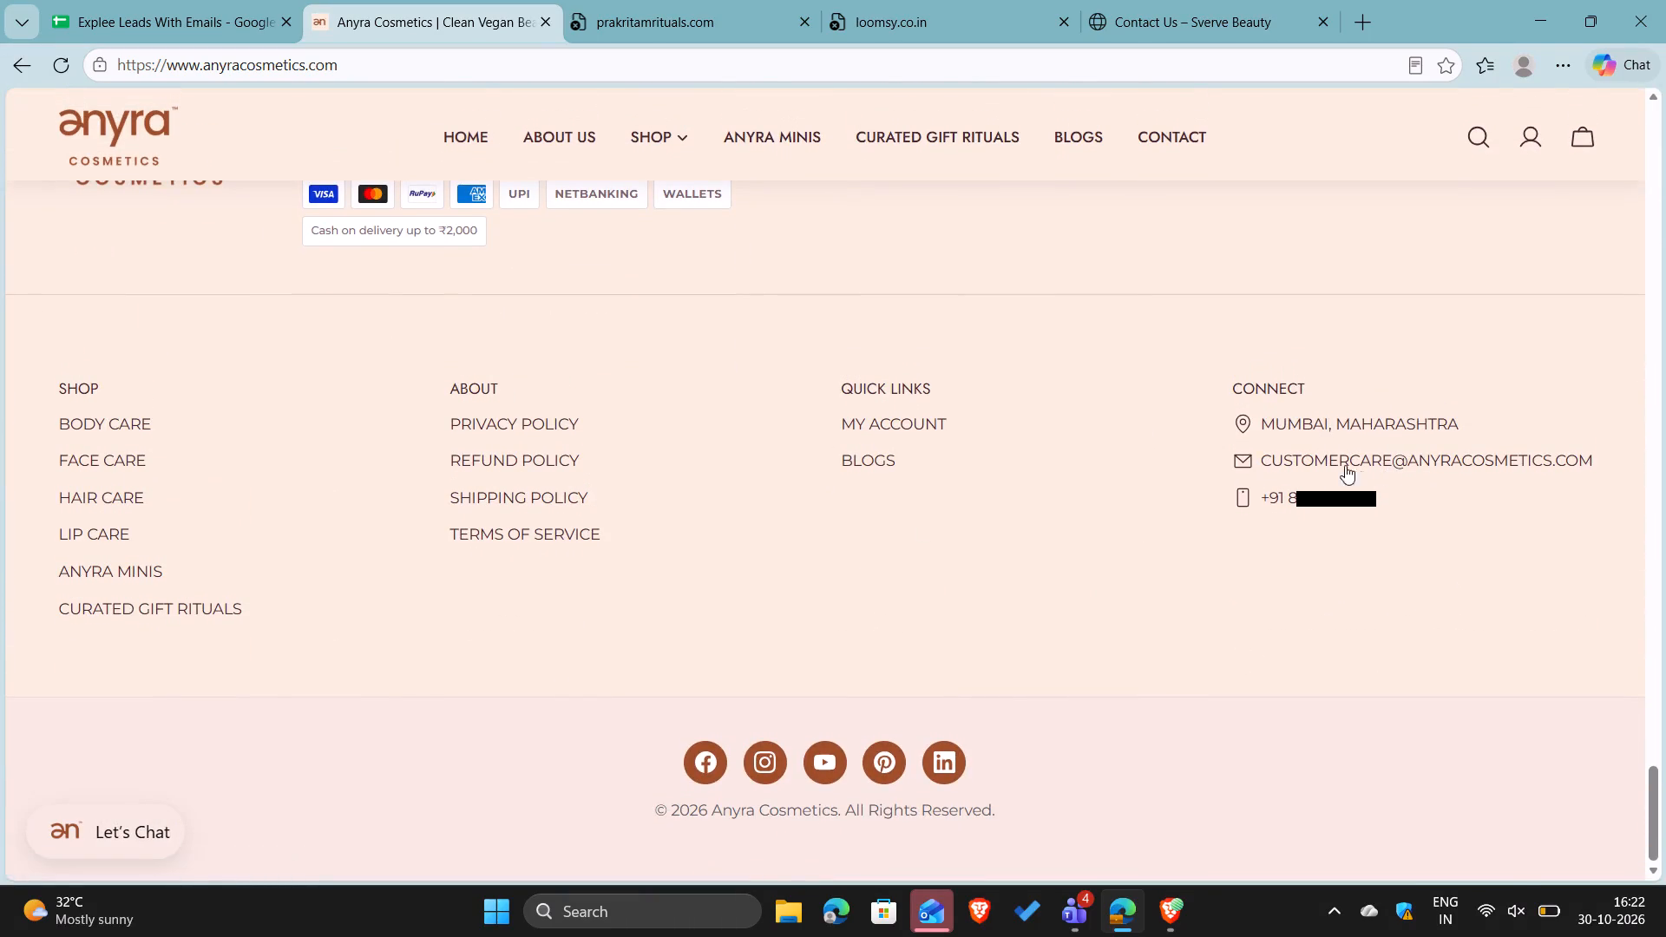
Copy the phone number, without the country code, from the site's footer into the Contact Number cell of Anyra Cosmetics in row 63.
{"action": "left_click_drag", "start_coordinate": [1387, 493], "coordinate": [1291, 495]}
{"action": "key", "text": "ctrl+c"}
{"action": "key", "text": "alt+Tab"}
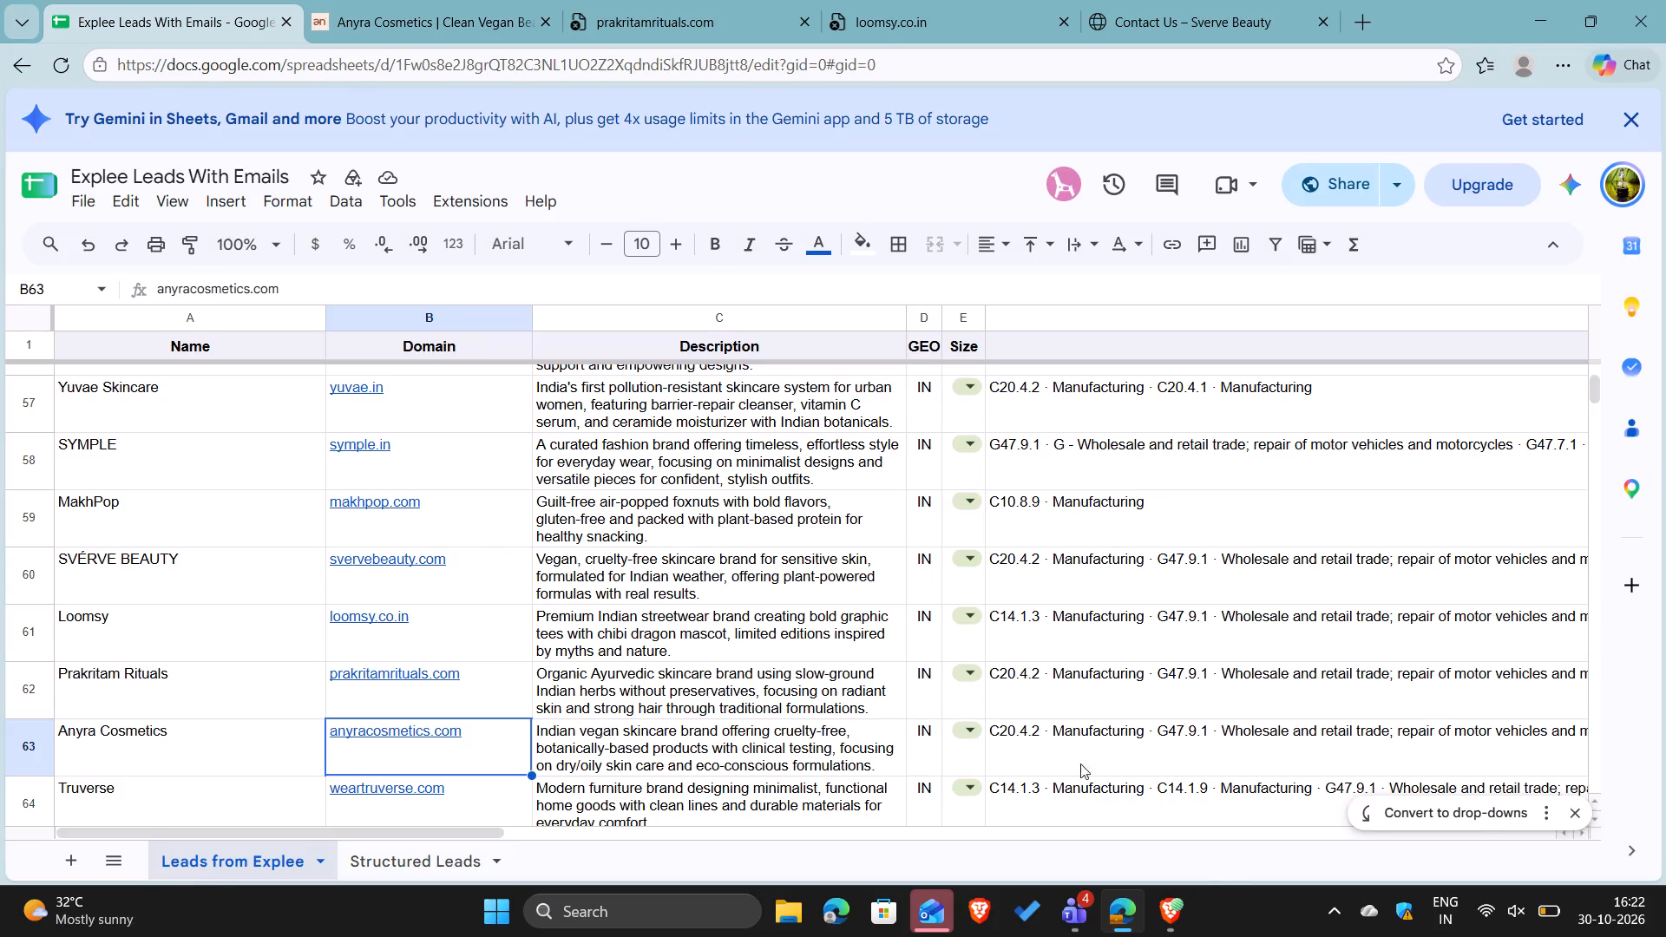
{"action": "scroll", "coordinate": [1086, 744], "scroll_direction": "left", "scroll_amount": 8}
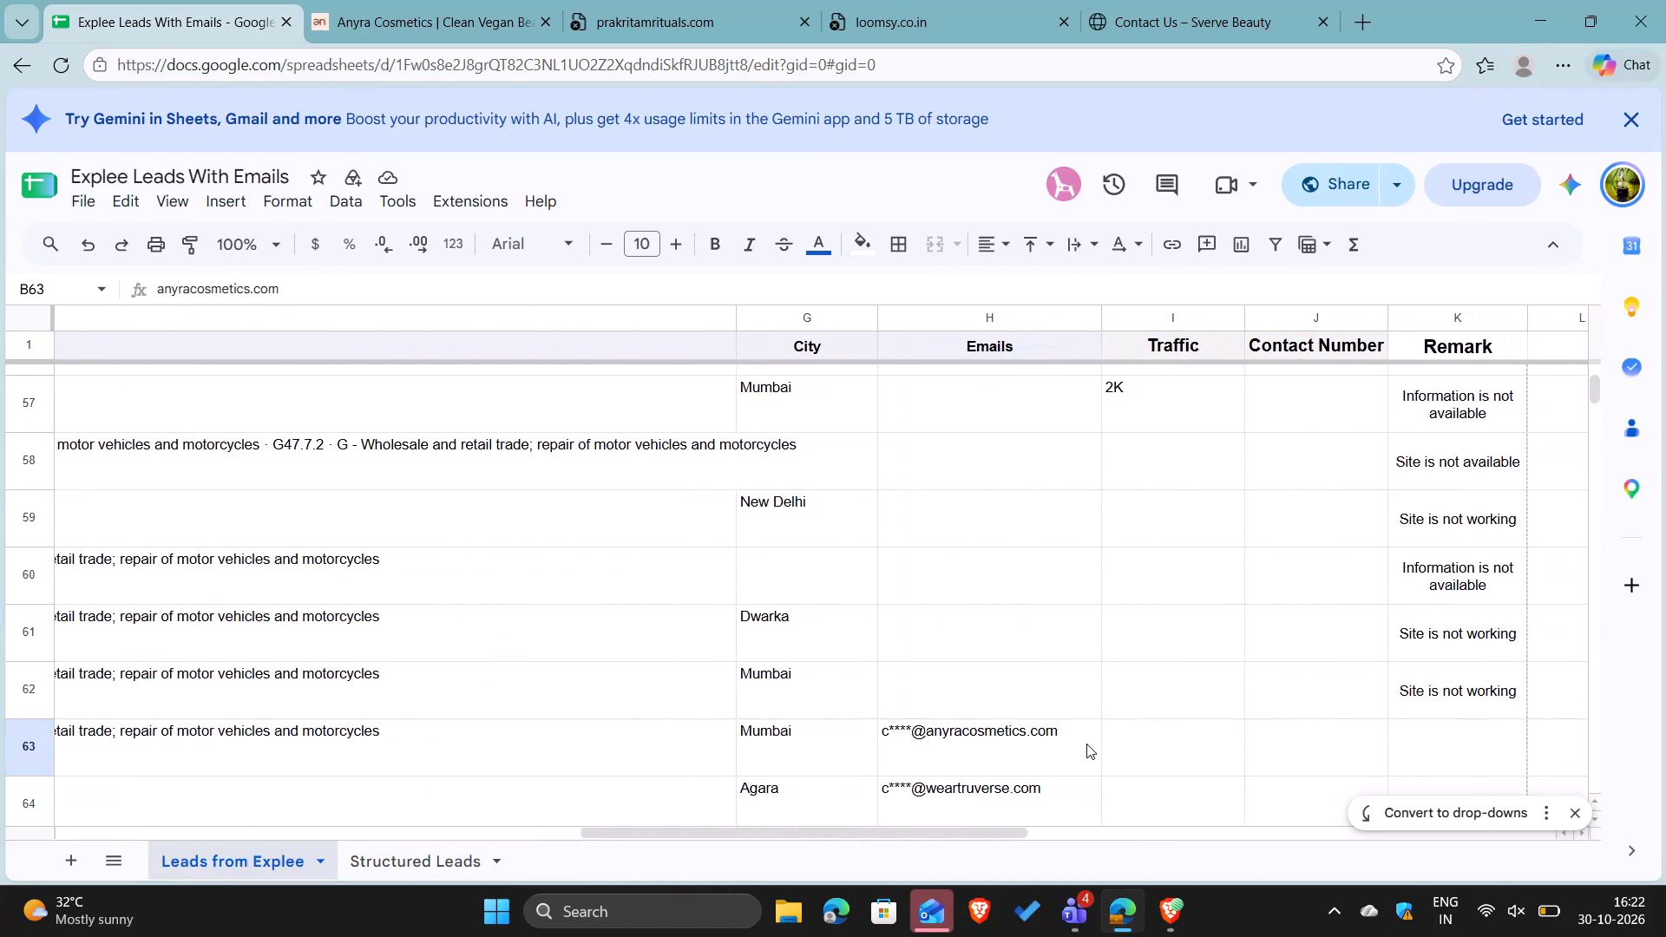
{"action": "double_click", "coordinate": [1269, 732]}
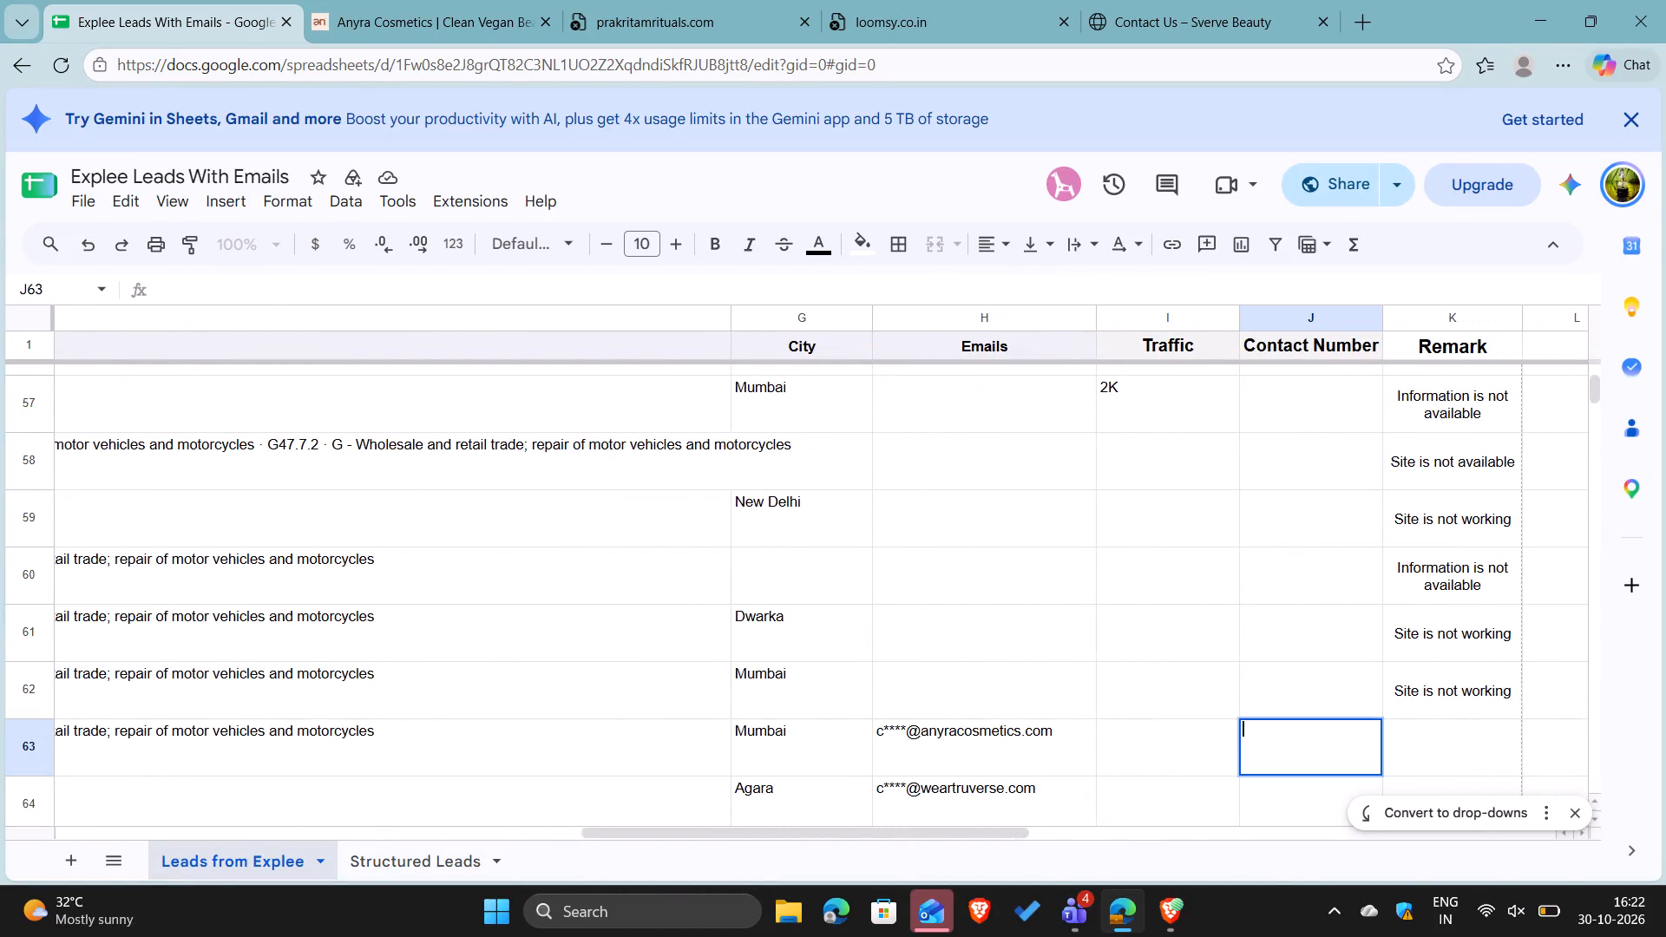
{"action": "key", "text": "ctrl+v"}
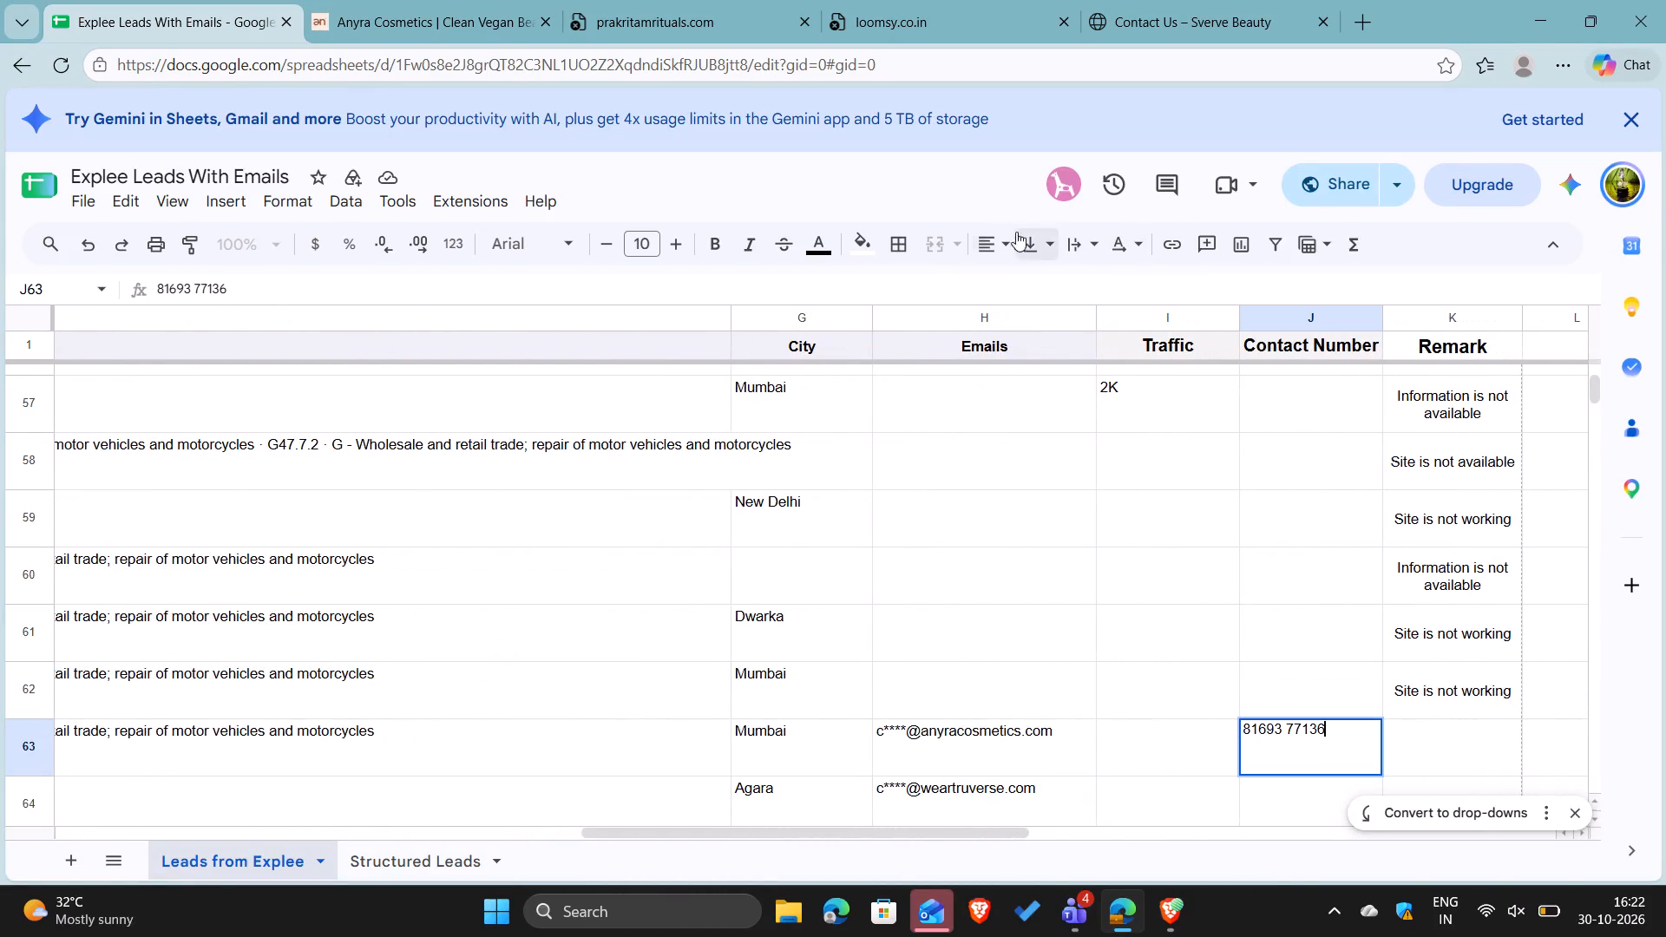
Select the Contact Number cells from row 57 down to the end of the lead list.
{"action": "scroll", "coordinate": [1284, 487], "scroll_direction": "up", "scroll_amount": 1}
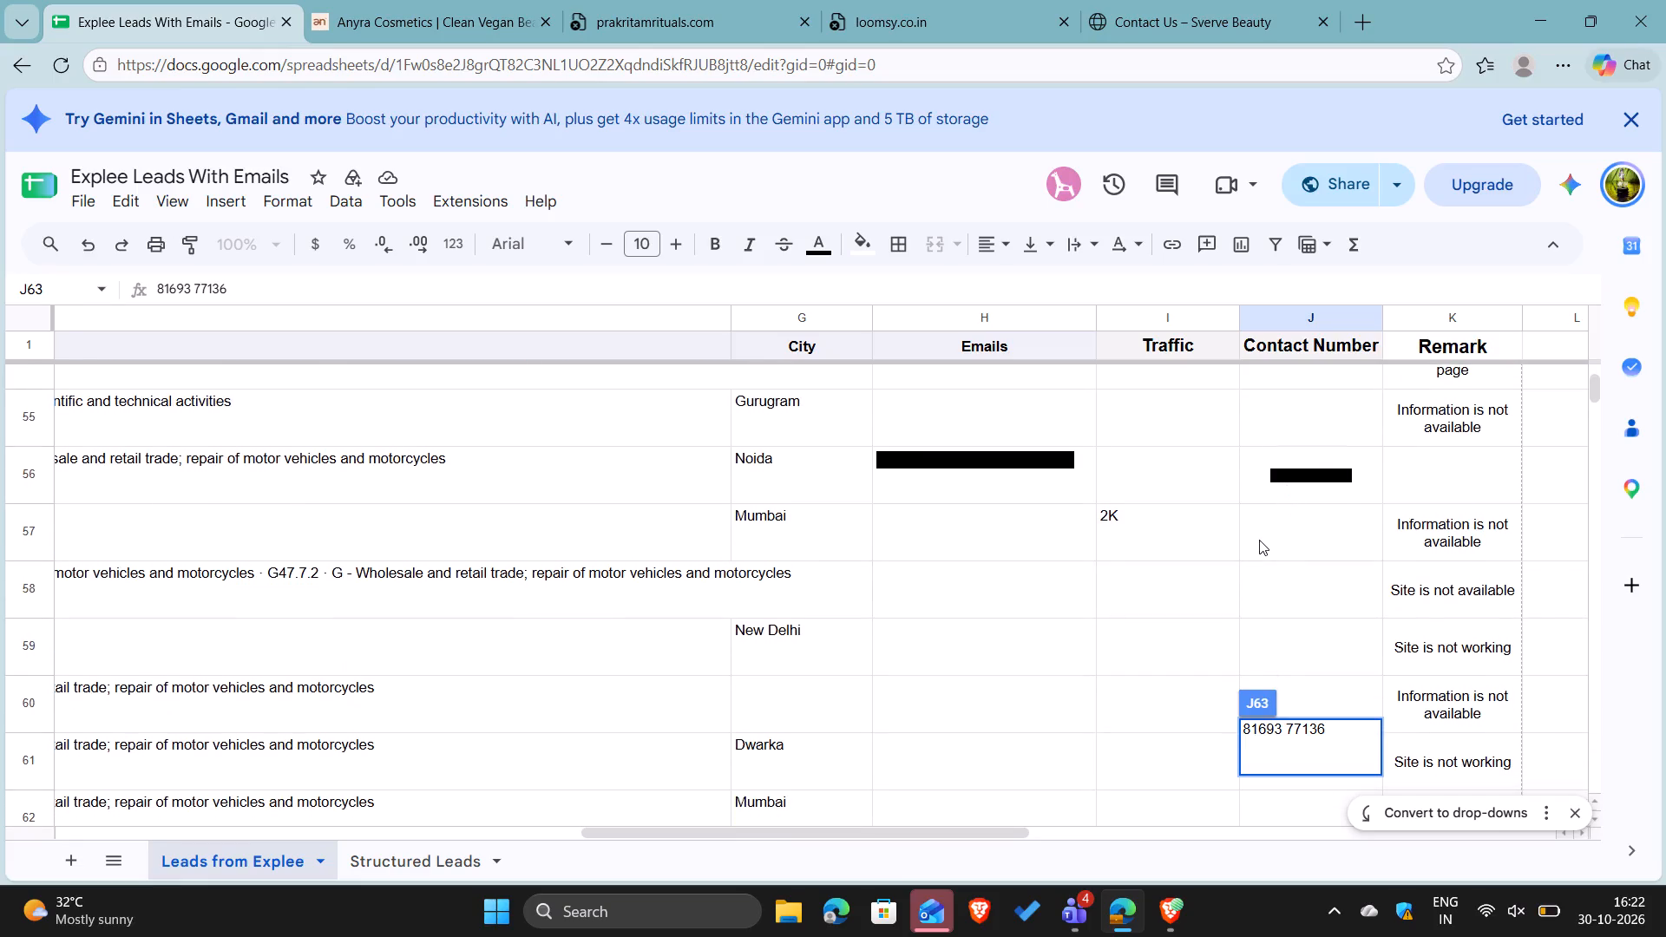
{"action": "left_click_drag", "start_coordinate": [1259, 540], "coordinate": [1235, 502]}
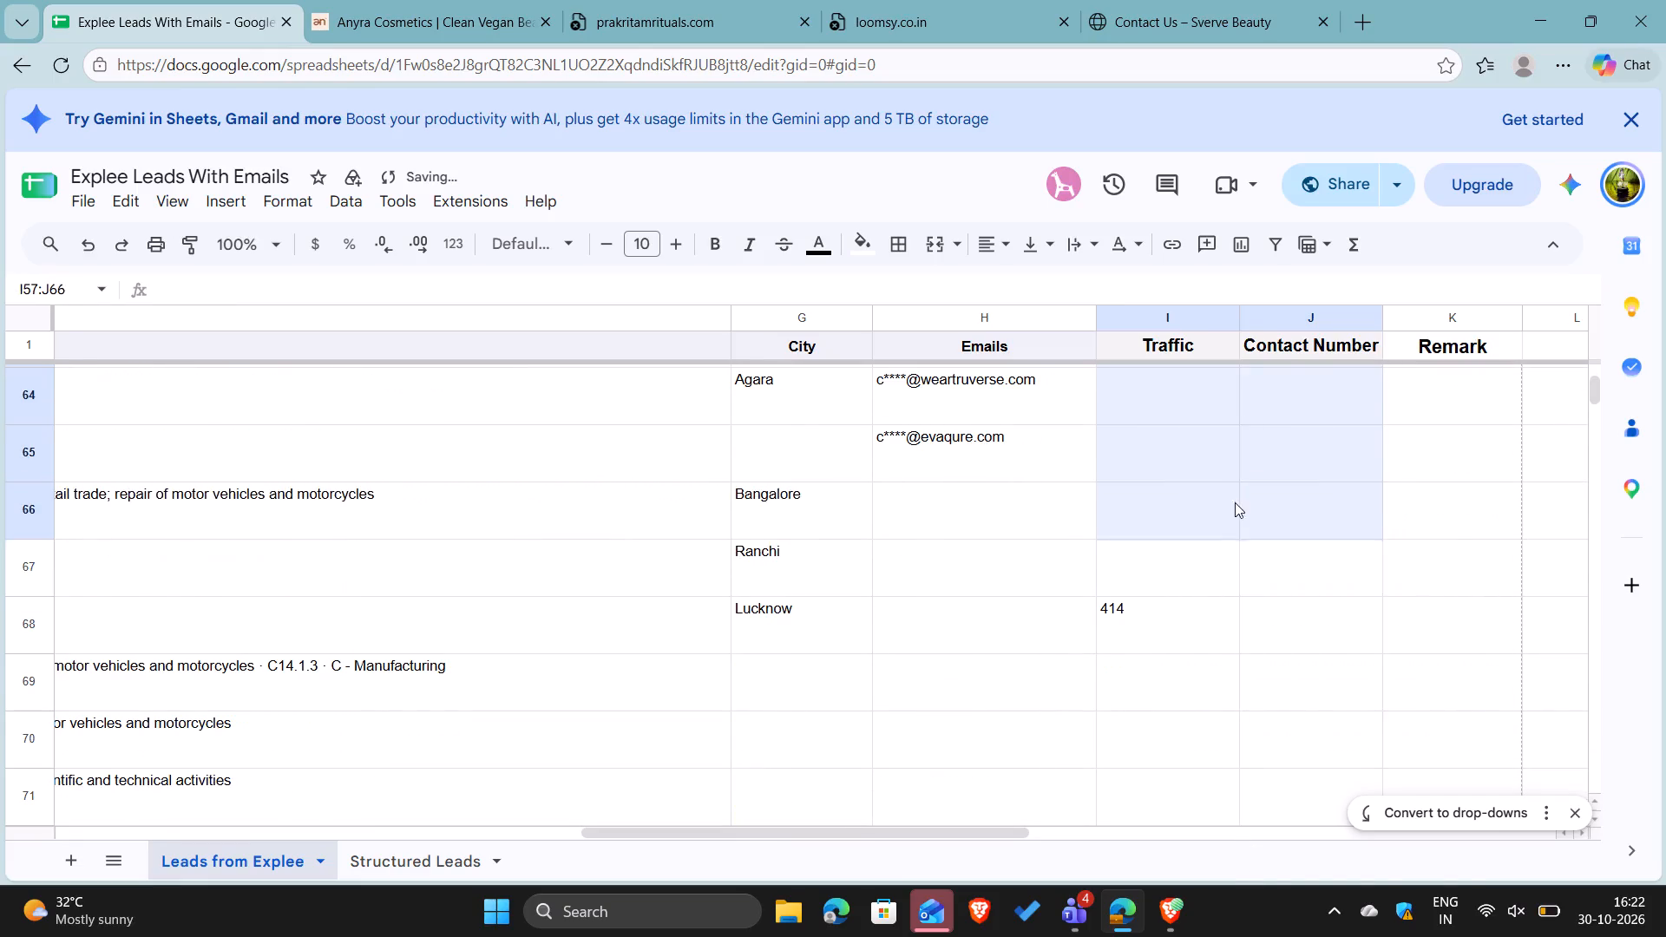
{"action": "left_click_drag", "start_coordinate": [1235, 502], "coordinate": [1312, 665]}
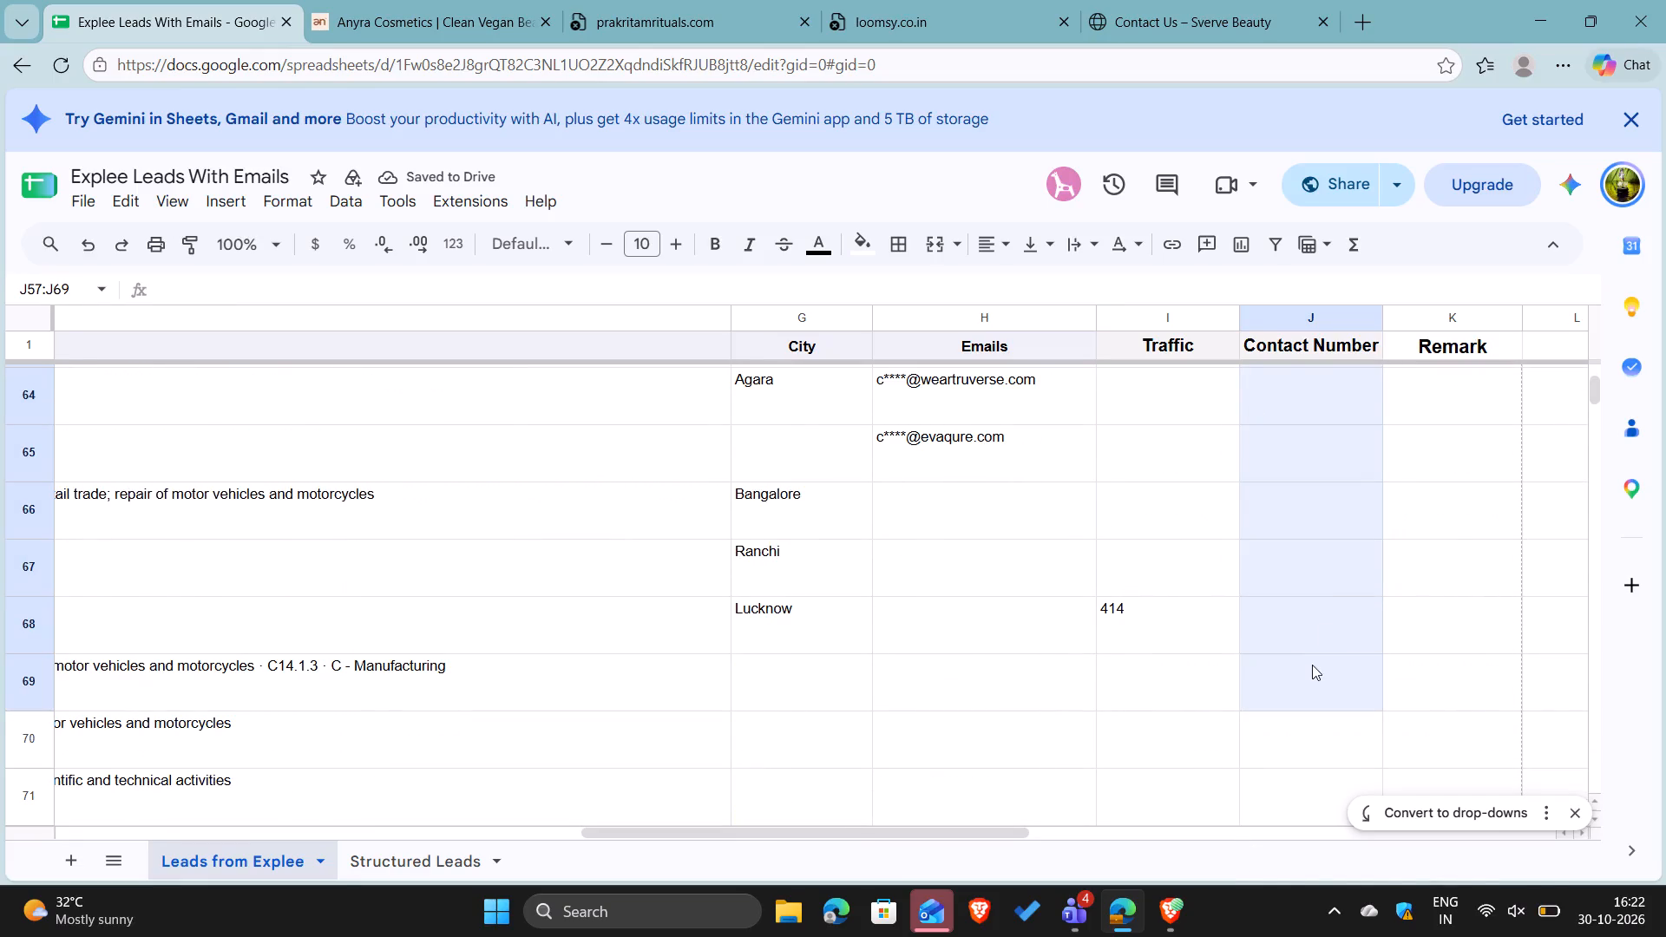
{"action": "left_click_drag", "start_coordinate": [1312, 665], "coordinate": [1291, 919]}
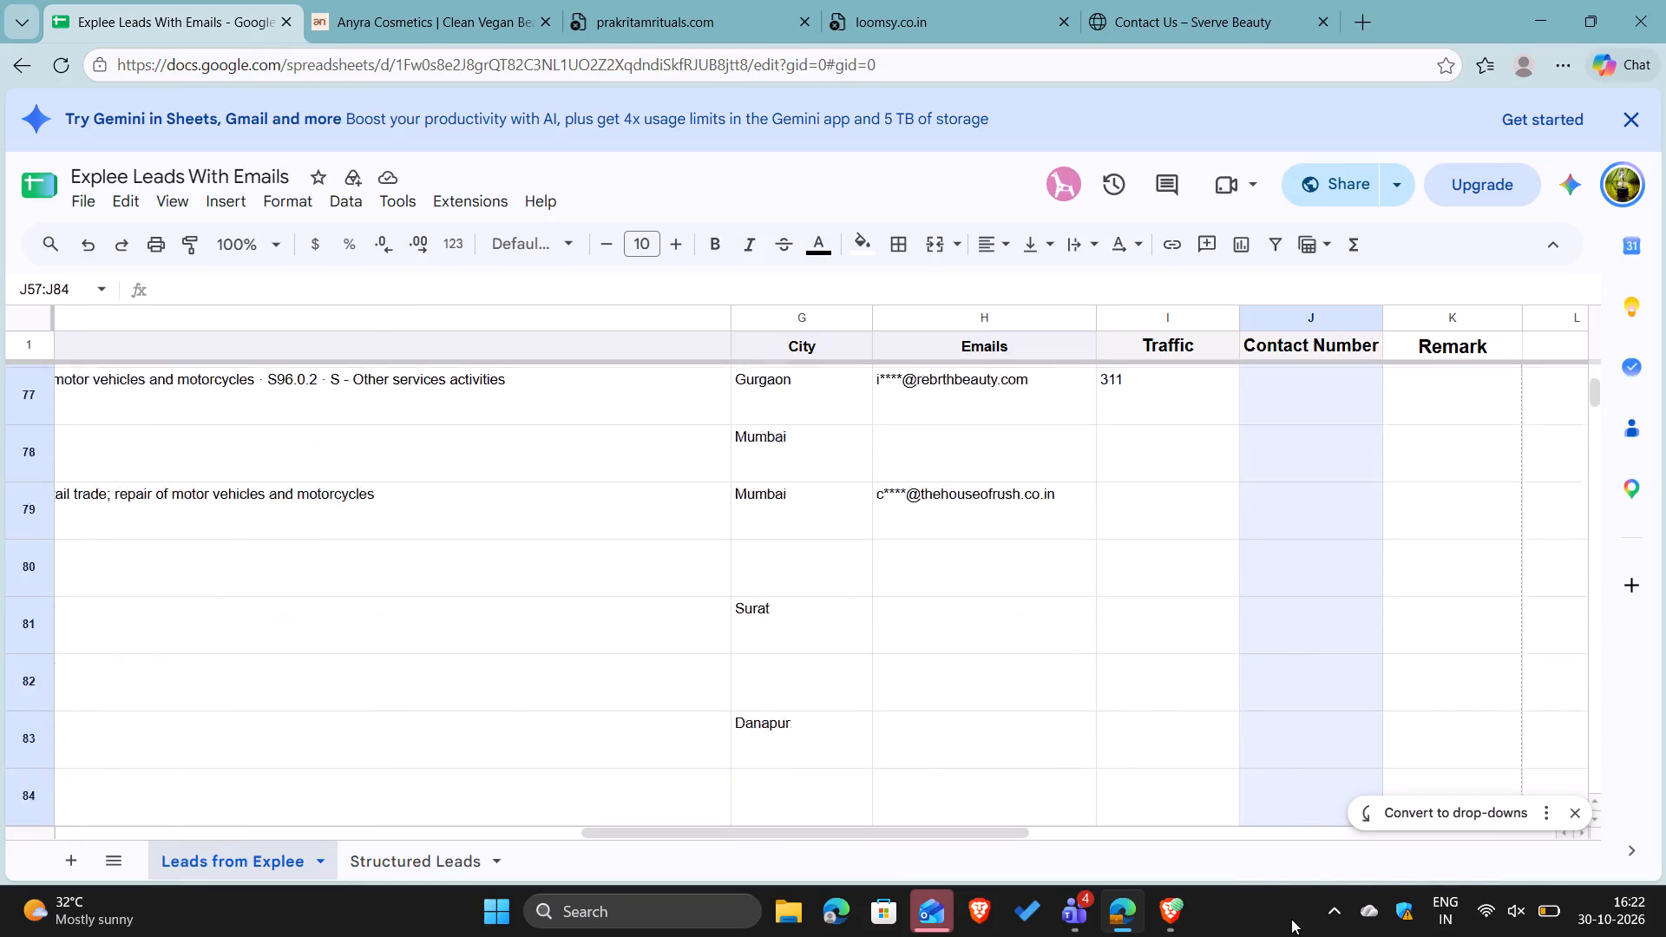
{"action": "left_click_drag", "start_coordinate": [1291, 919], "coordinate": [1304, 761]}
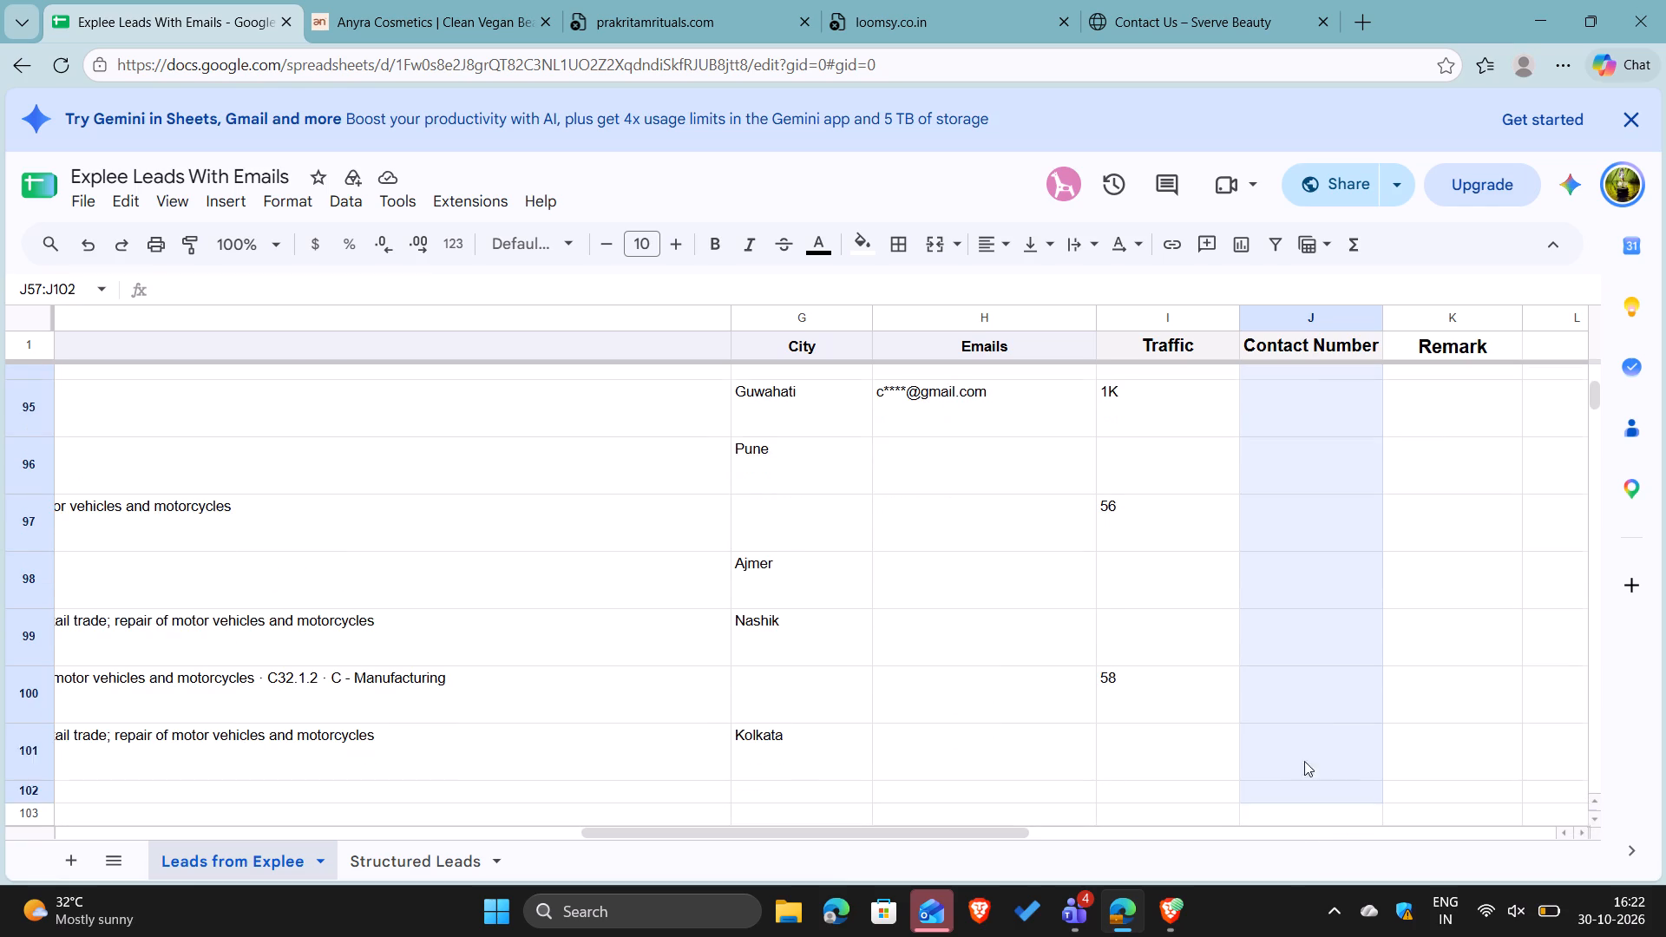
{"action": "left_click_drag", "start_coordinate": [1304, 761], "coordinate": [1309, 678]}
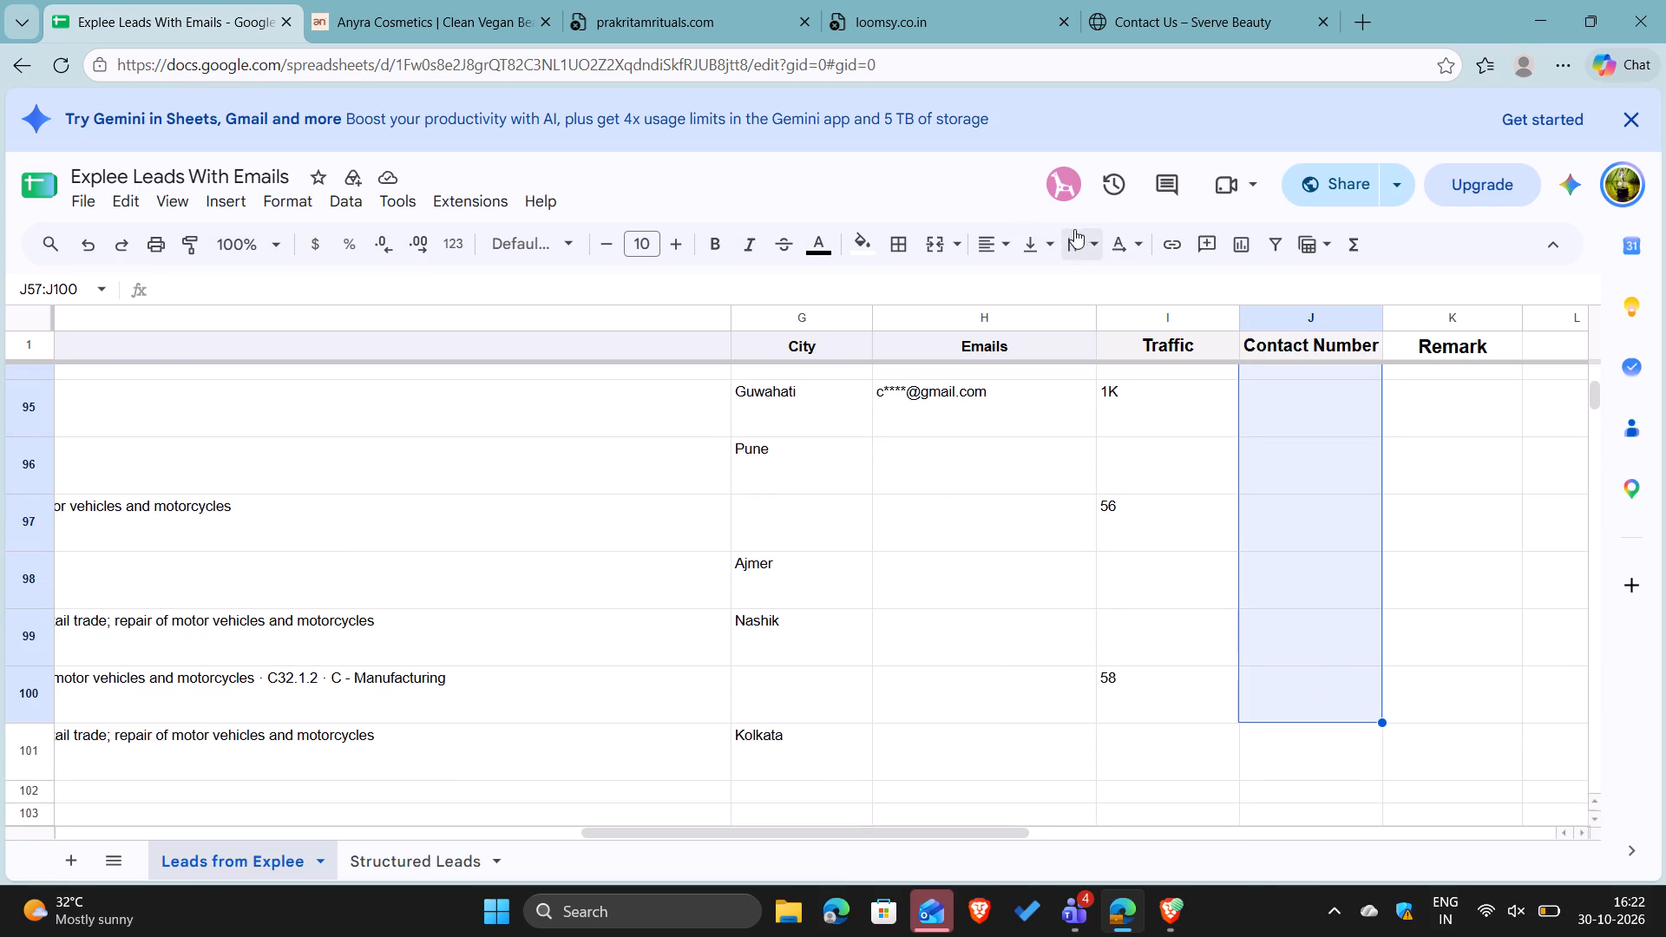
Centre the selected Contact Number cells horizontally and align them vertically to the middle.
{"action": "left_click", "coordinate": [1000, 248]}
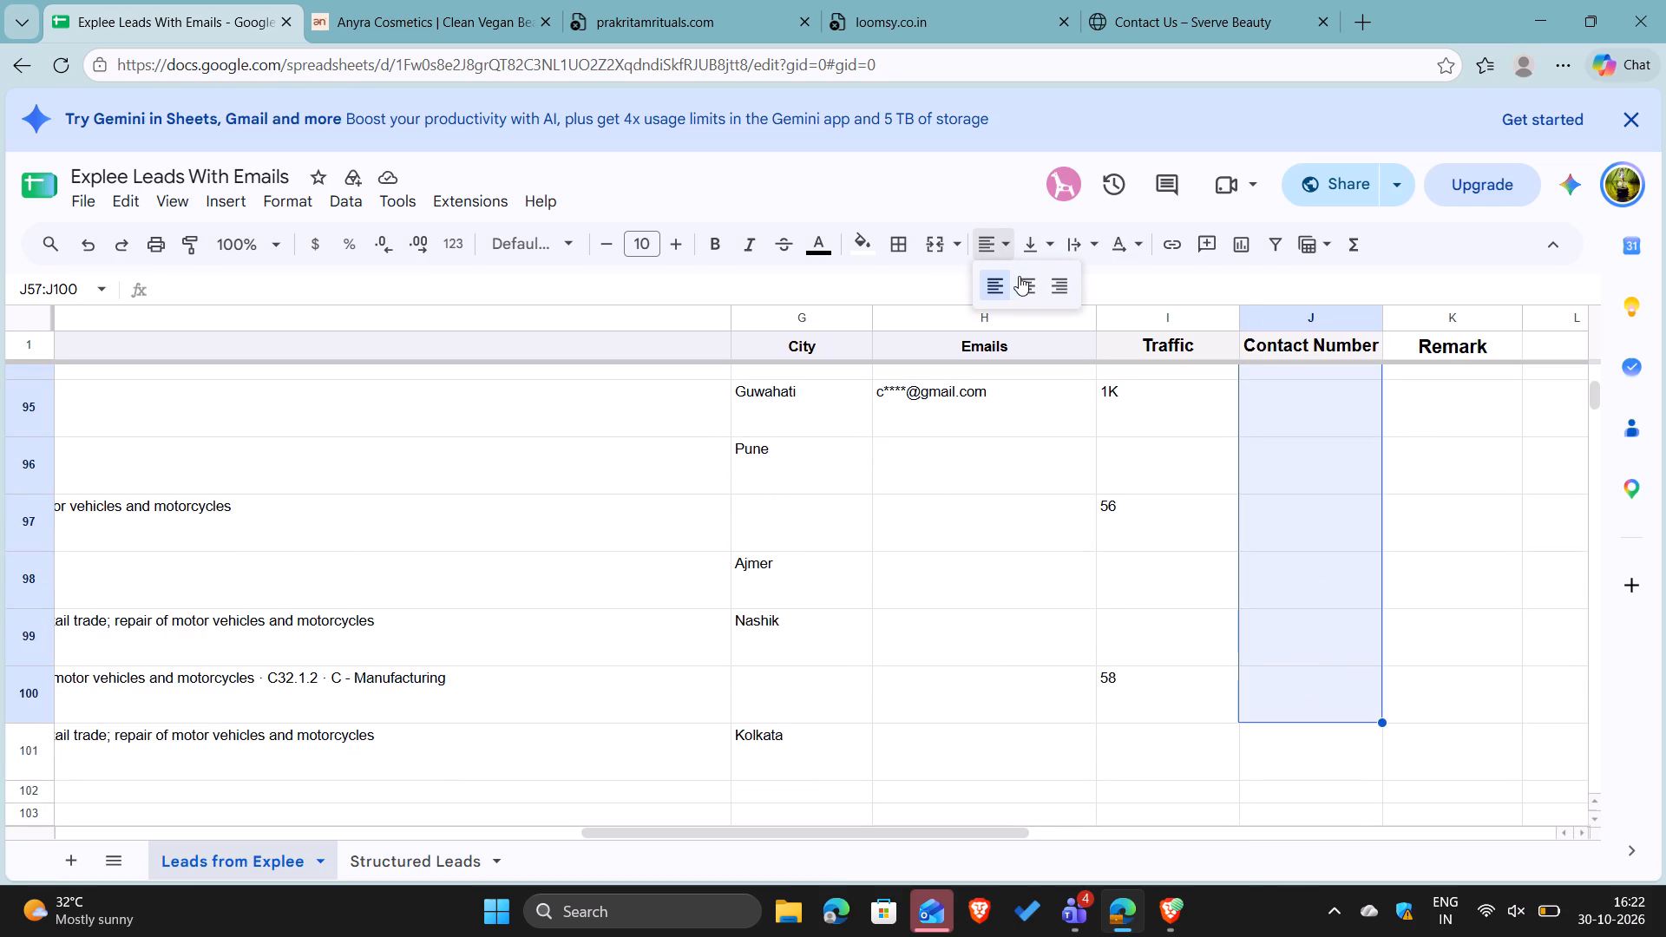
{"action": "left_click", "coordinate": [1021, 273]}
{"action": "left_click", "coordinate": [1049, 243]}
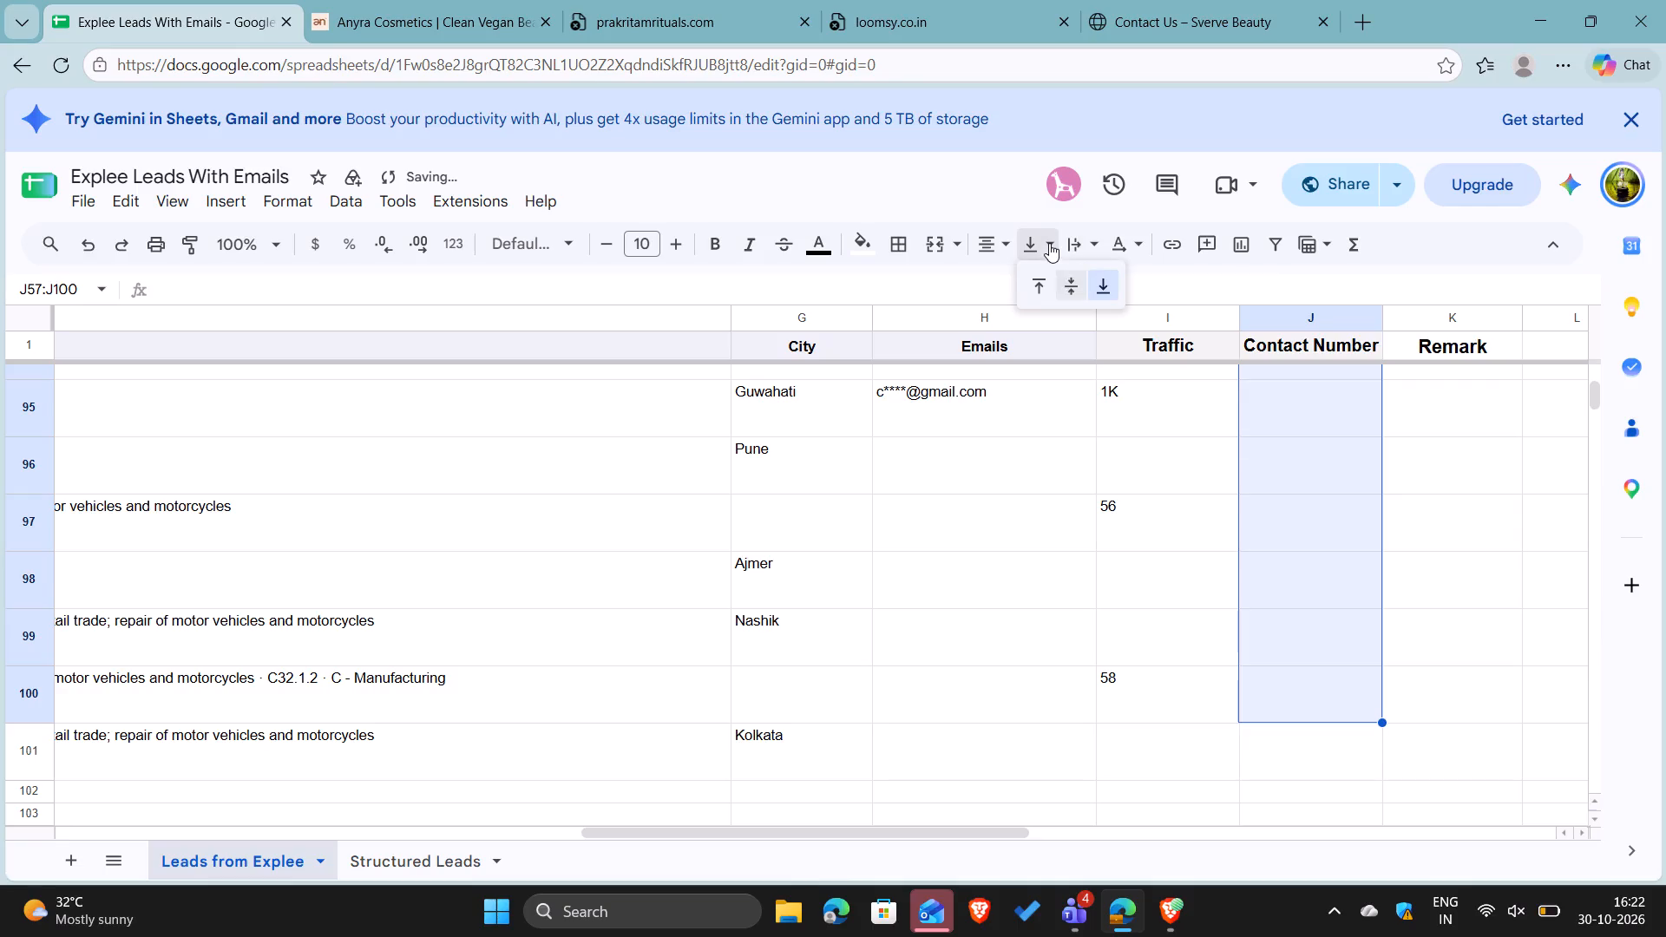
{"action": "left_click", "coordinate": [1068, 285]}
{"action": "left_click", "coordinate": [1273, 517]}
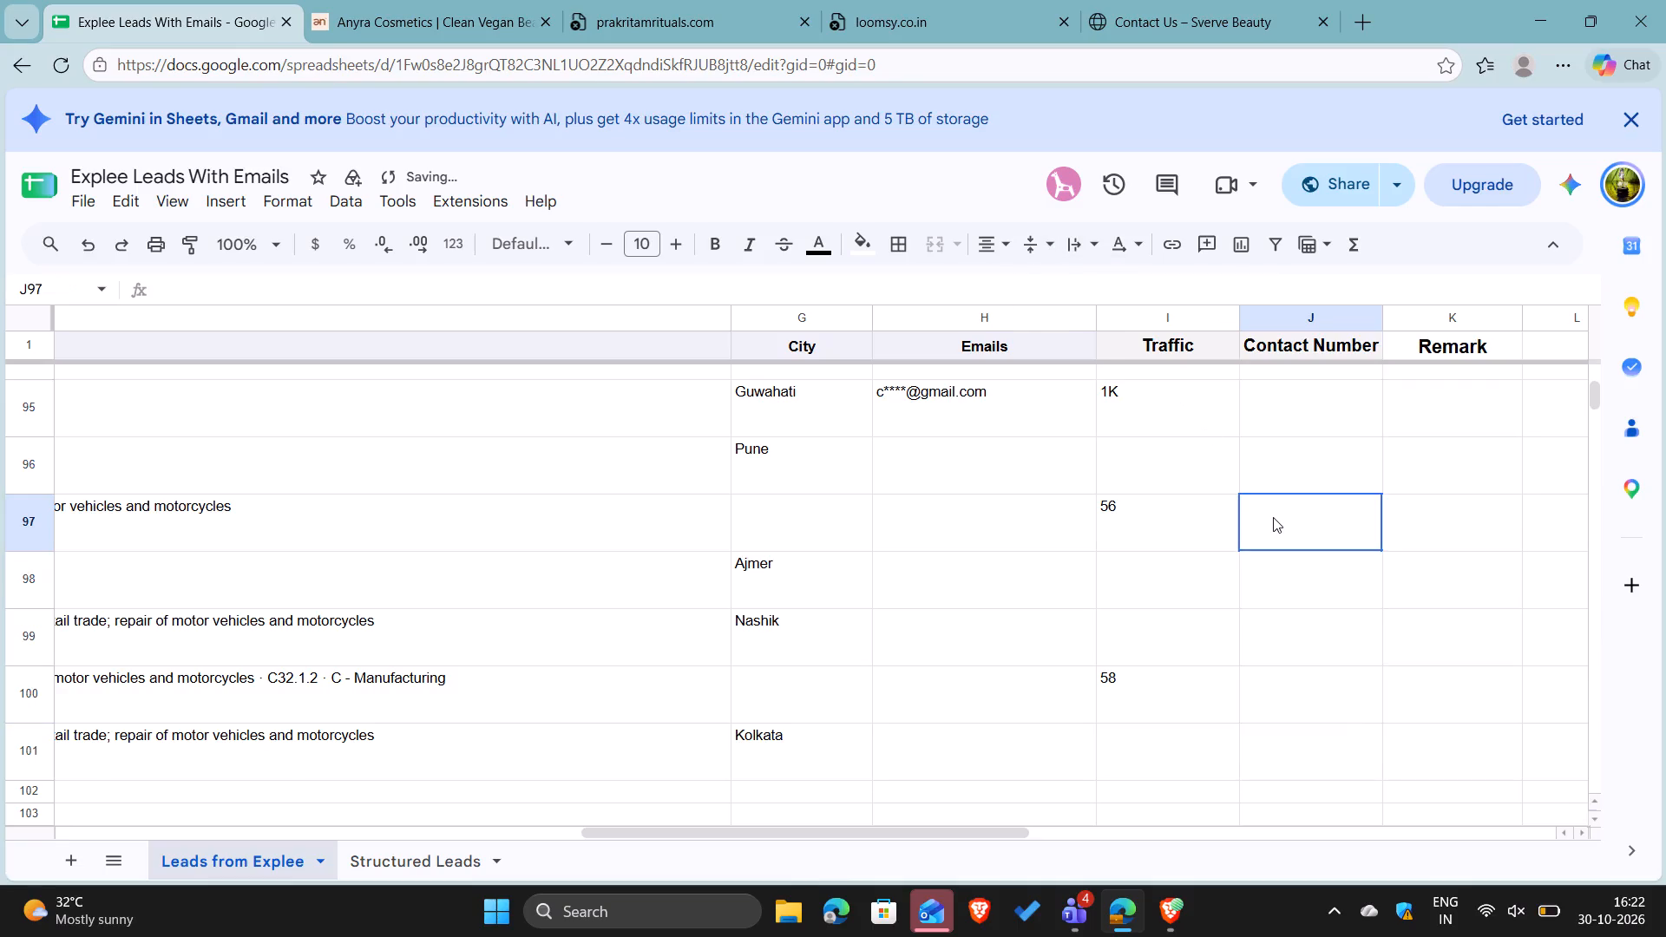
Go back to row 63 and check the contact number and masked email of the Anyra Cosmetics lead.
{"action": "scroll", "coordinate": [1273, 517], "scroll_direction": "up", "scroll_amount": 8}
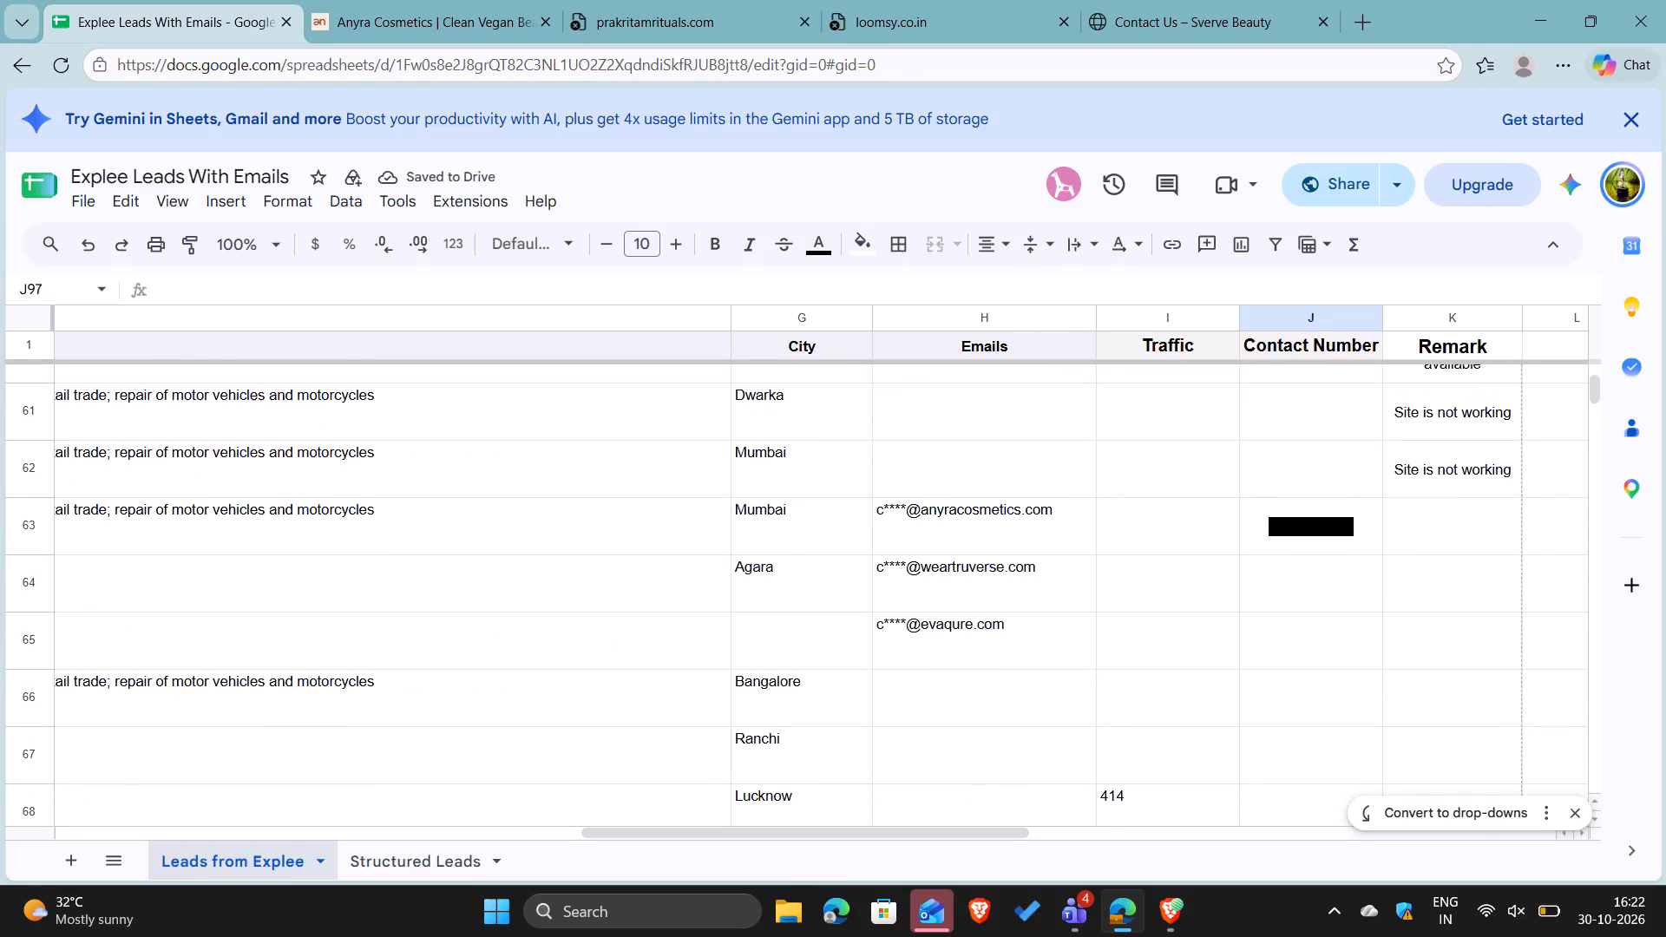
{"action": "left_click", "coordinate": [1273, 517]}
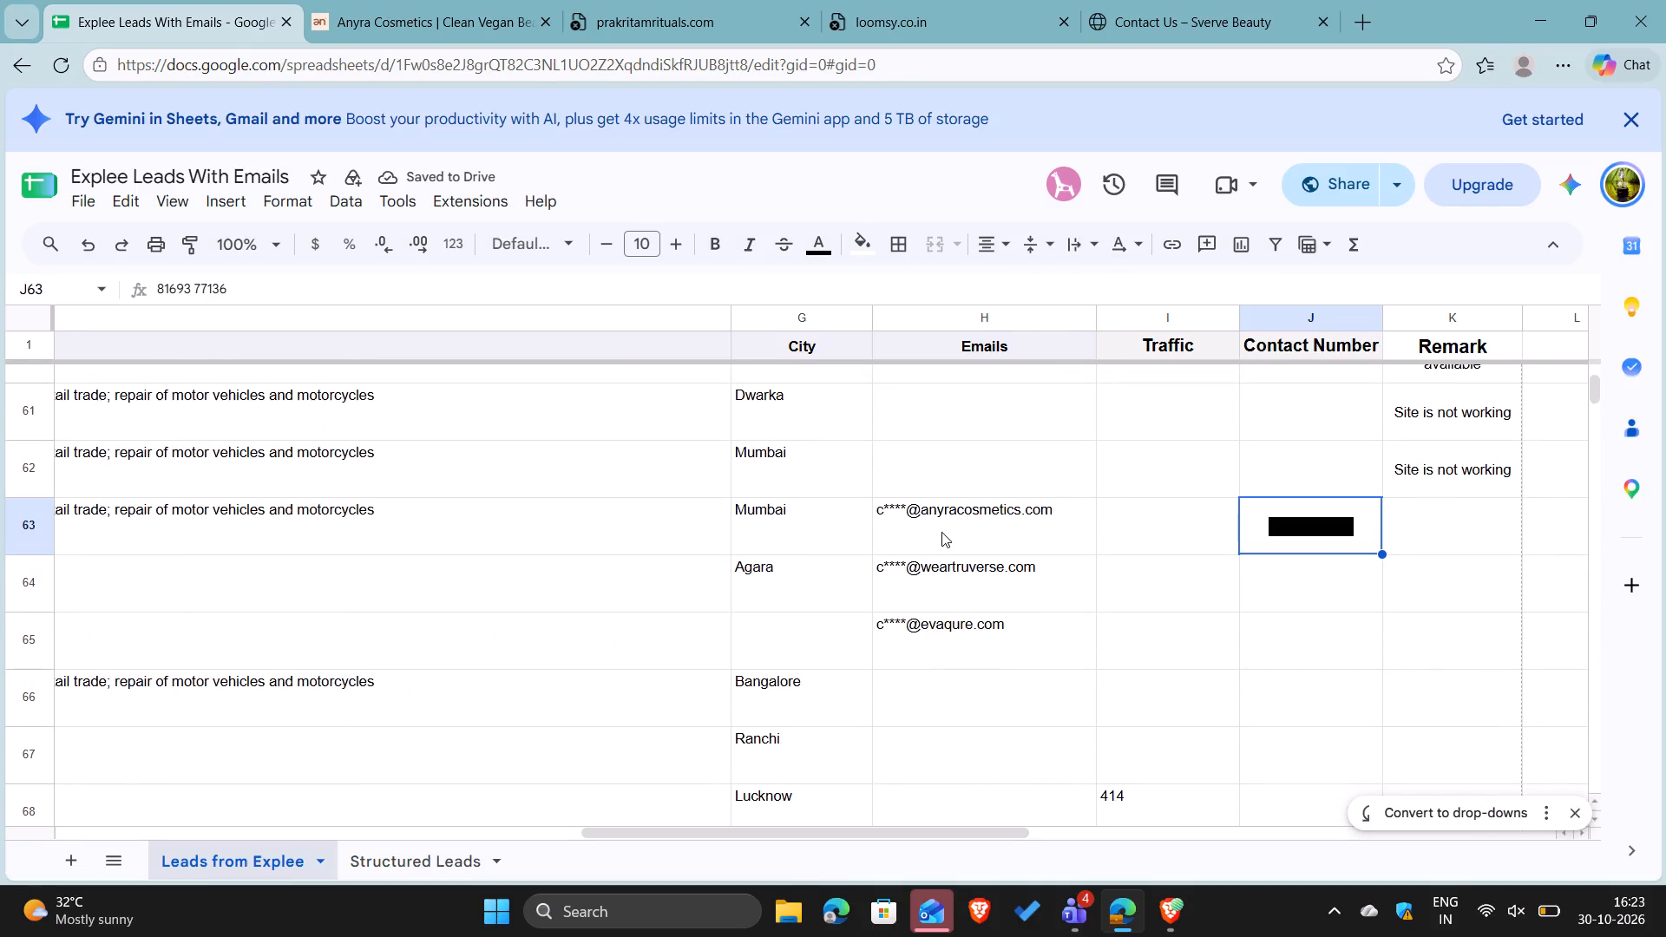
{"action": "left_click", "coordinate": [956, 529]}
{"action": "scroll", "coordinate": [956, 529], "scroll_direction": "right", "scroll_amount": 7}
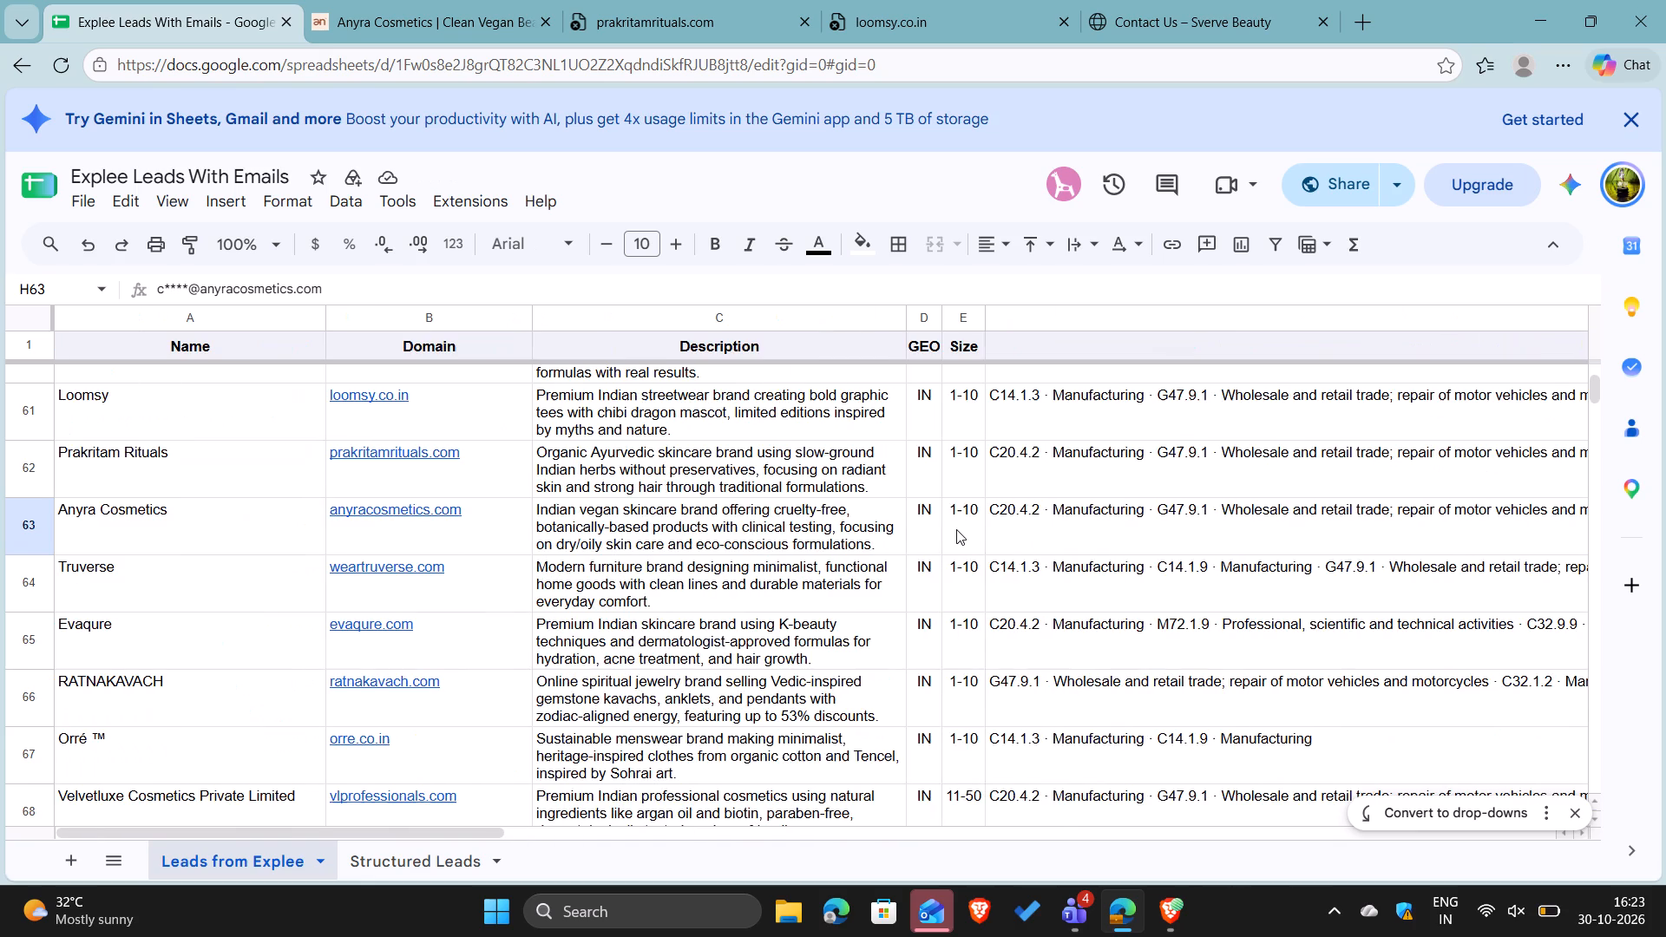
{"action": "scroll", "coordinate": [956, 529], "scroll_direction": "left", "scroll_amount": 9}
{"action": "left_click", "coordinate": [1042, 526]}
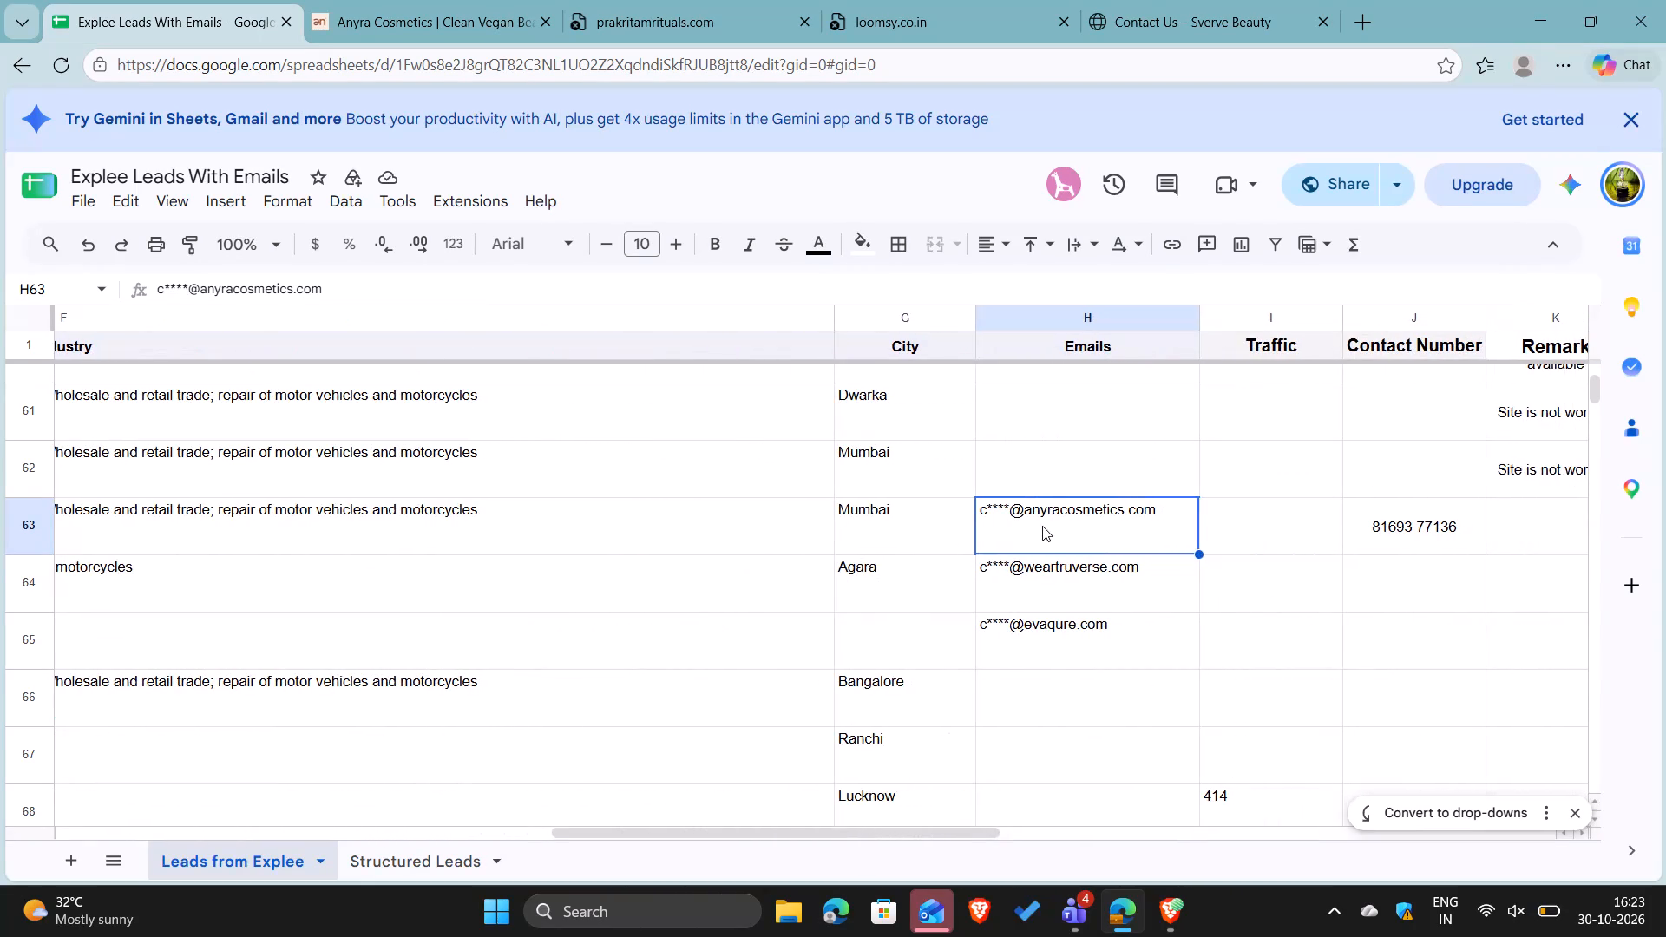
Replace the masked email of Anyra Cosmetics in row 63 with the full email address copied from its website footer.
{"action": "left_click", "coordinate": [397, 0]}
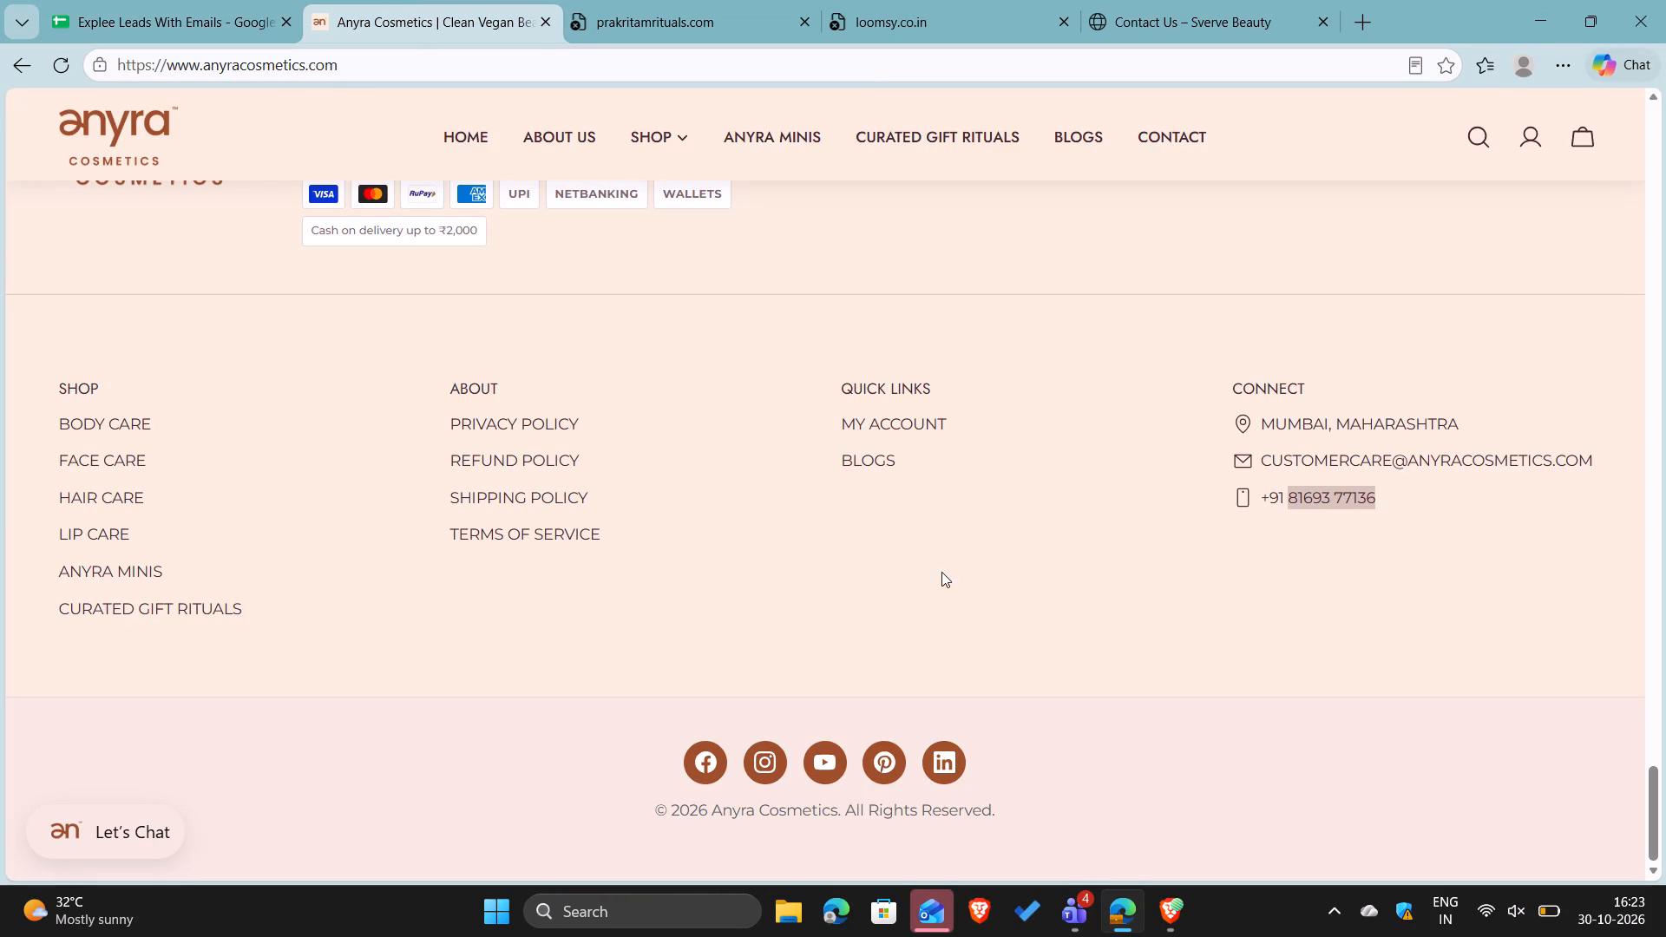
{"action": "left_click_drag", "start_coordinate": [1609, 468], "coordinate": [1253, 489]}
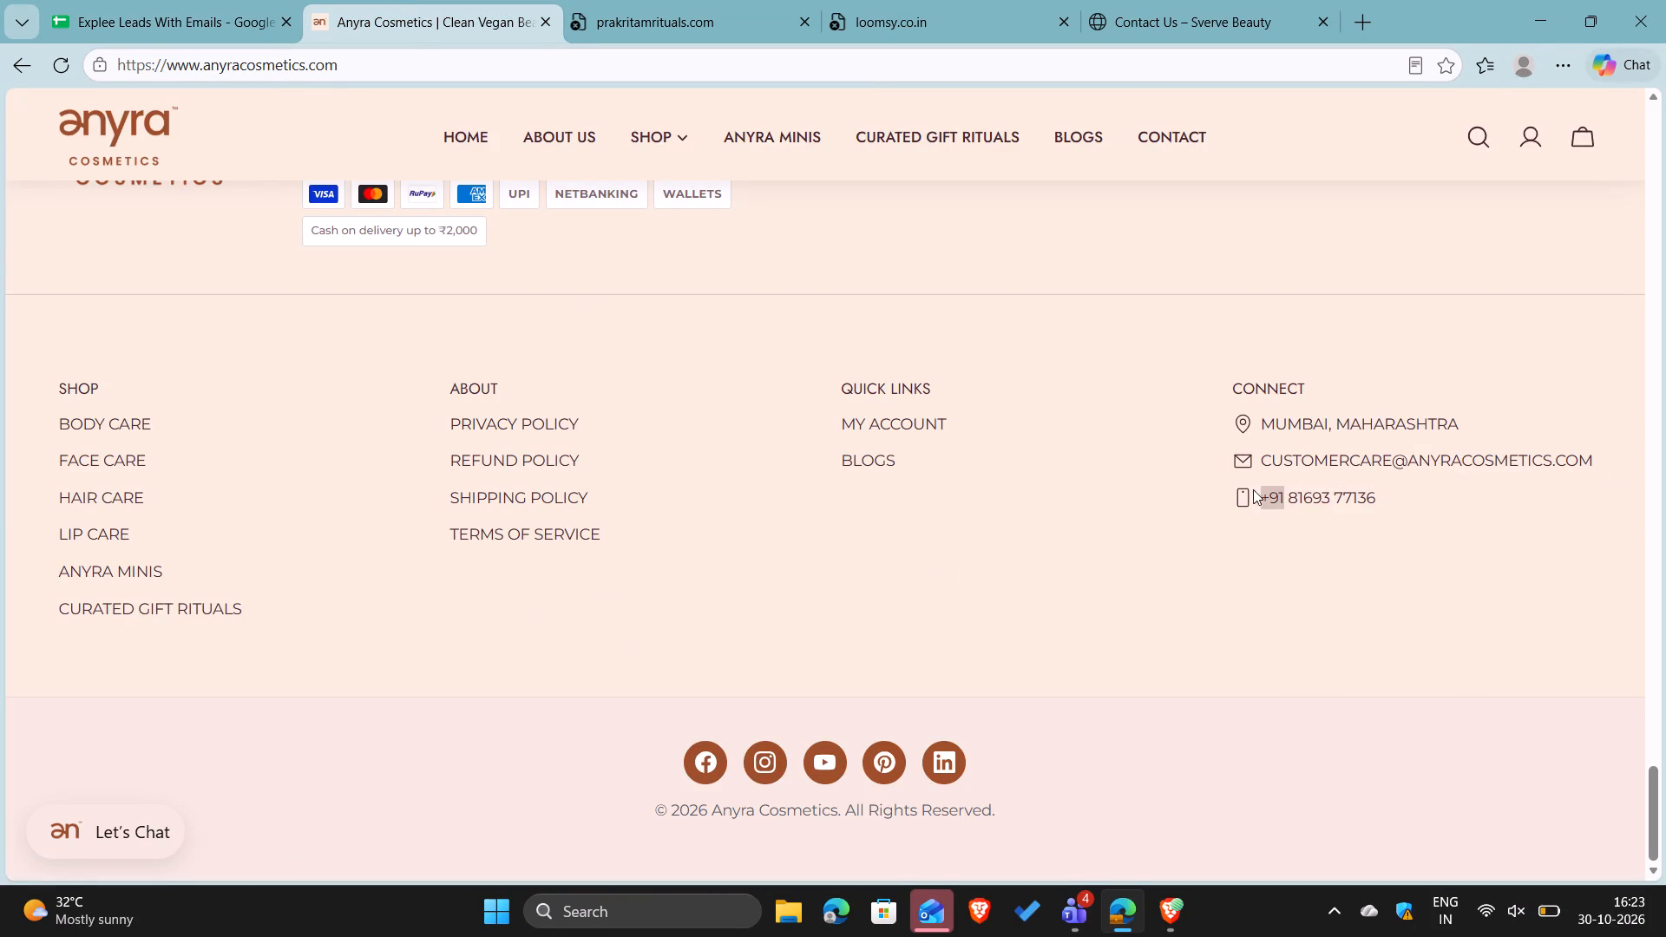
{"action": "left_click_drag", "start_coordinate": [1253, 489], "coordinate": [1245, 457]}
{"action": "key", "text": "ctrl+c"}
{"action": "key", "text": "alt+Tab"}
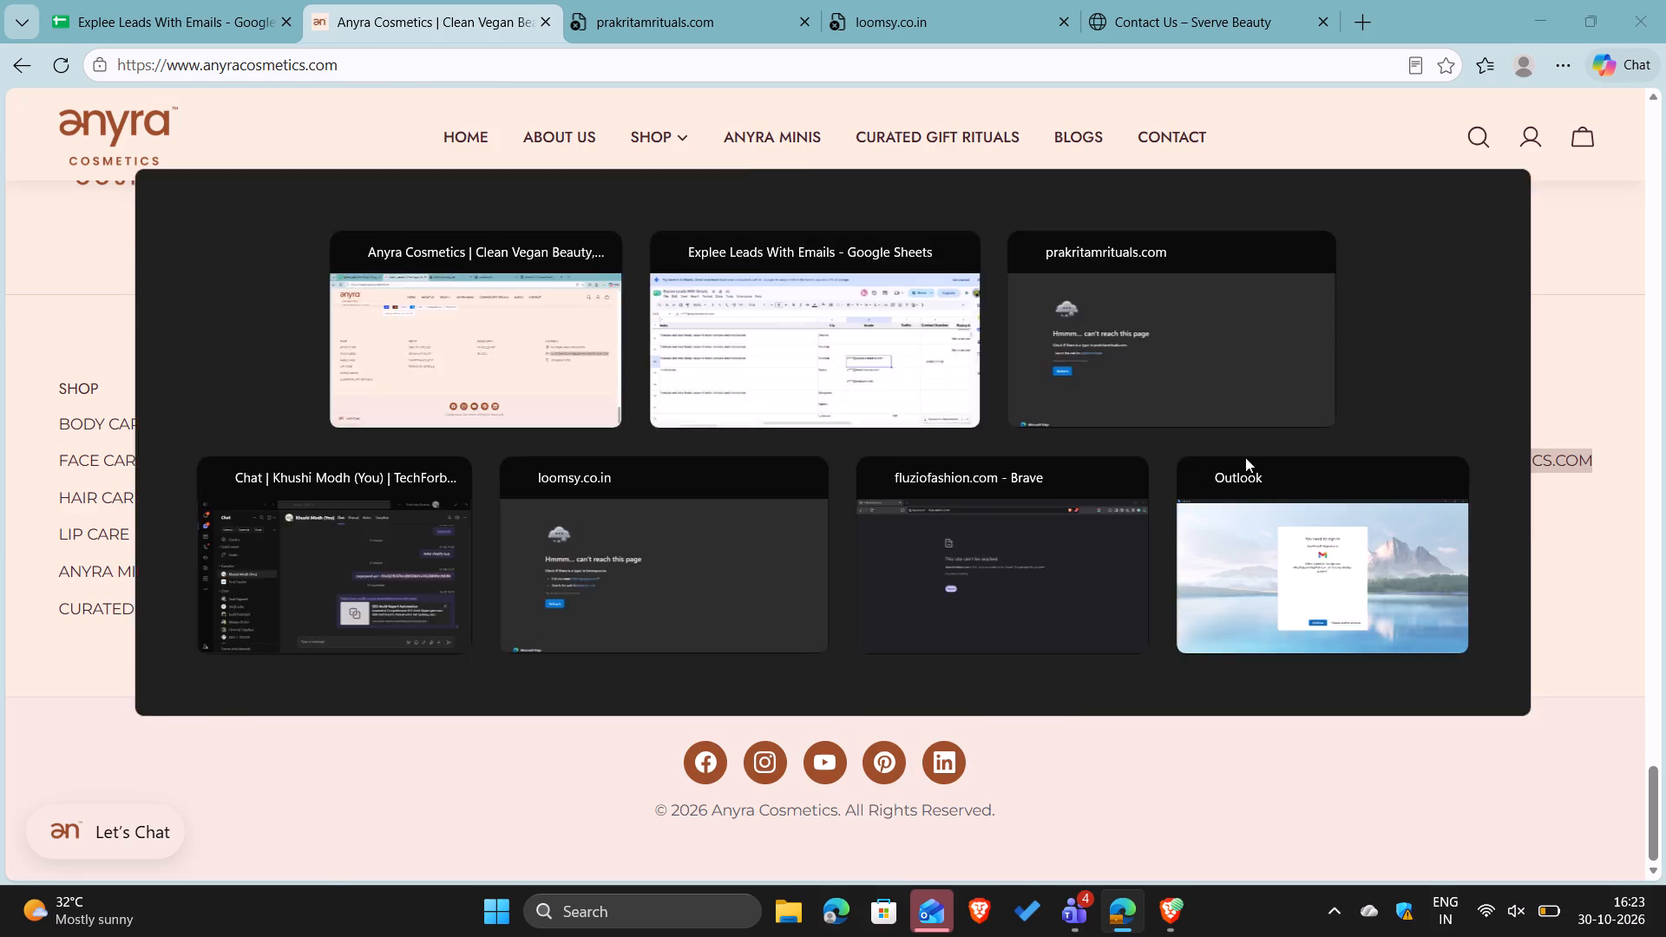
{"action": "double_click", "coordinate": [1158, 517]}
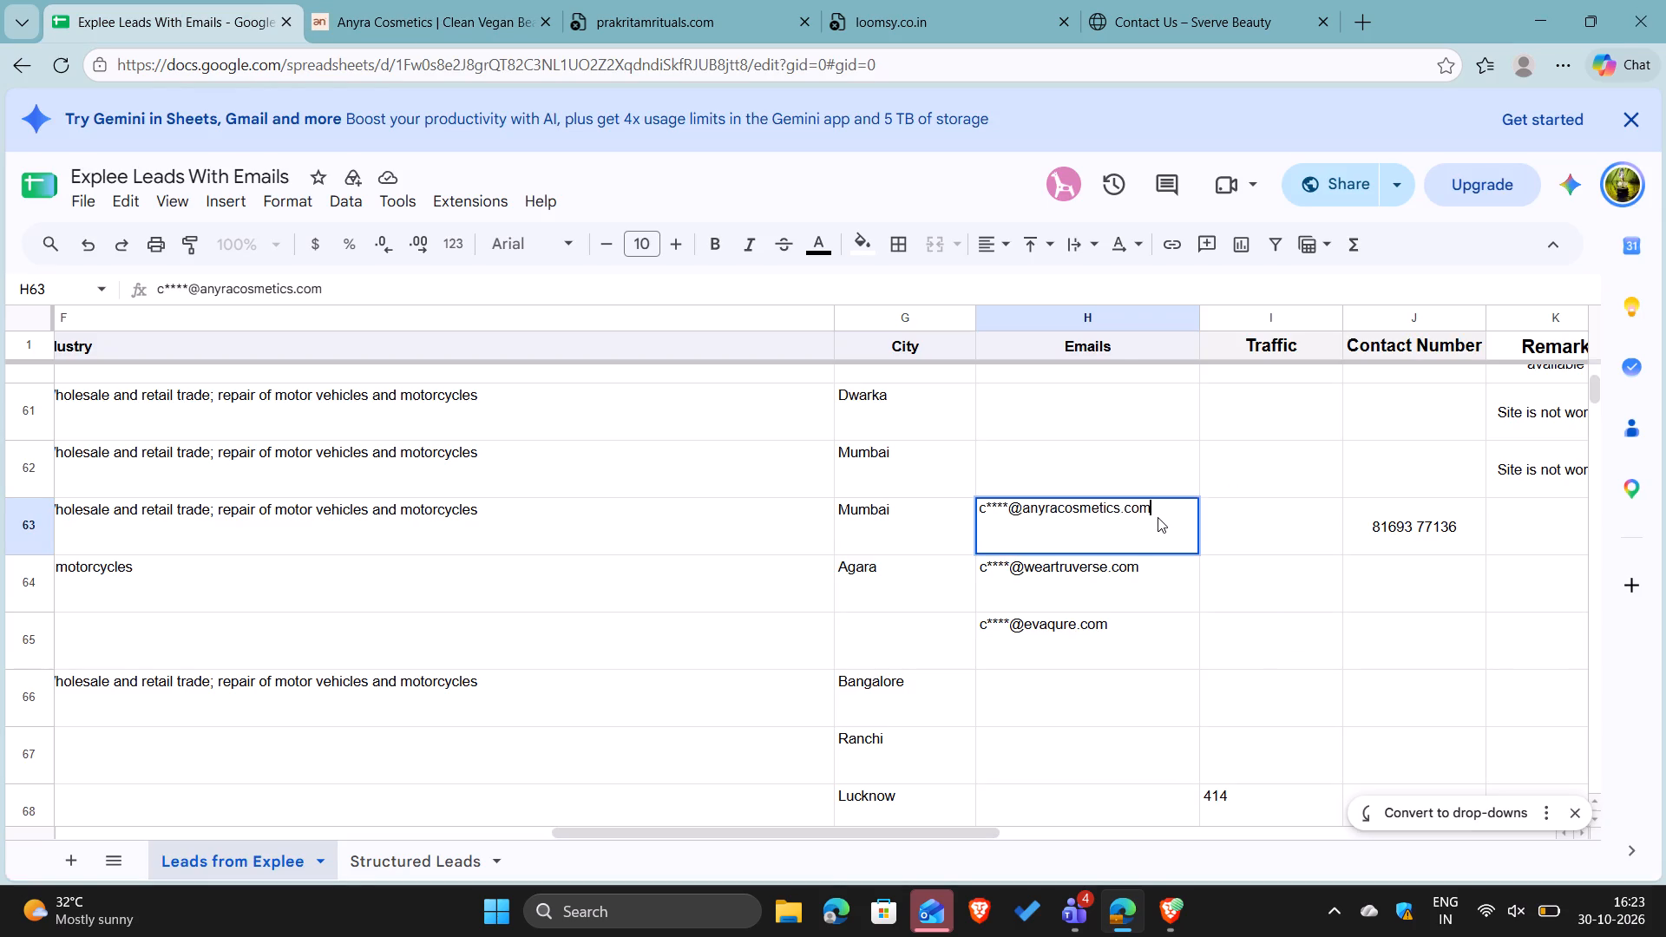
{"action": "key", "text": "ctrl+a"}
{"action": "key", "text": "ctrl+v"}
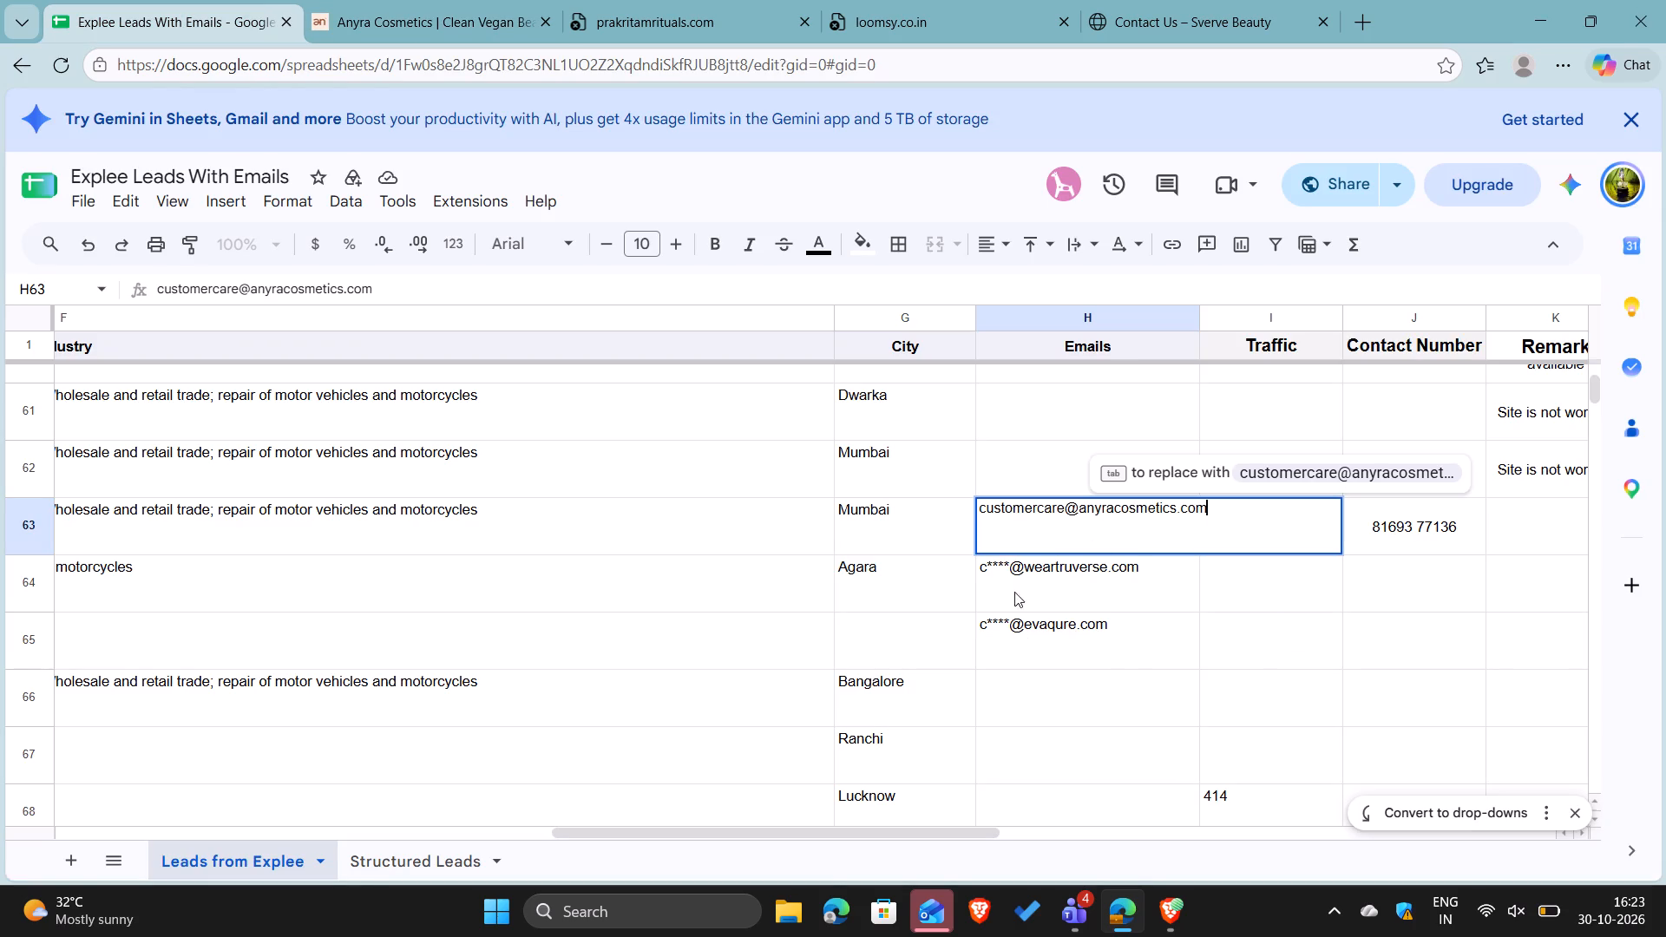
{"action": "left_click", "coordinate": [1134, 661]}
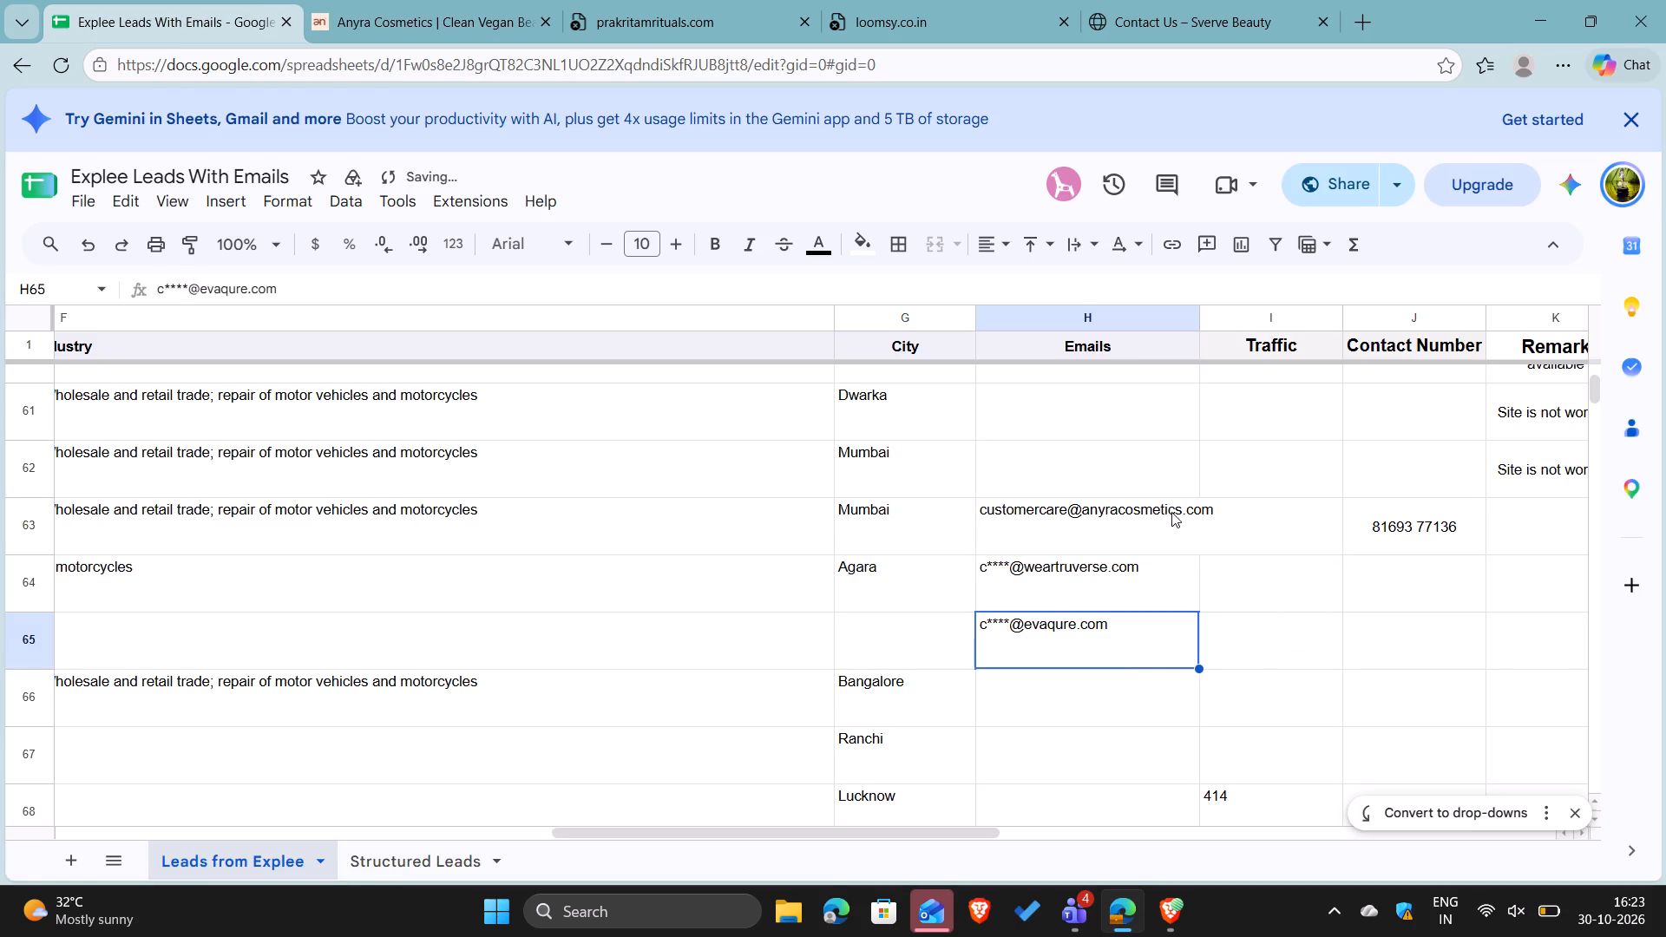
Widen the Emails column so the full Anyra Cosmetics address fits inside its cell.
{"action": "left_click", "coordinate": [1165, 519]}
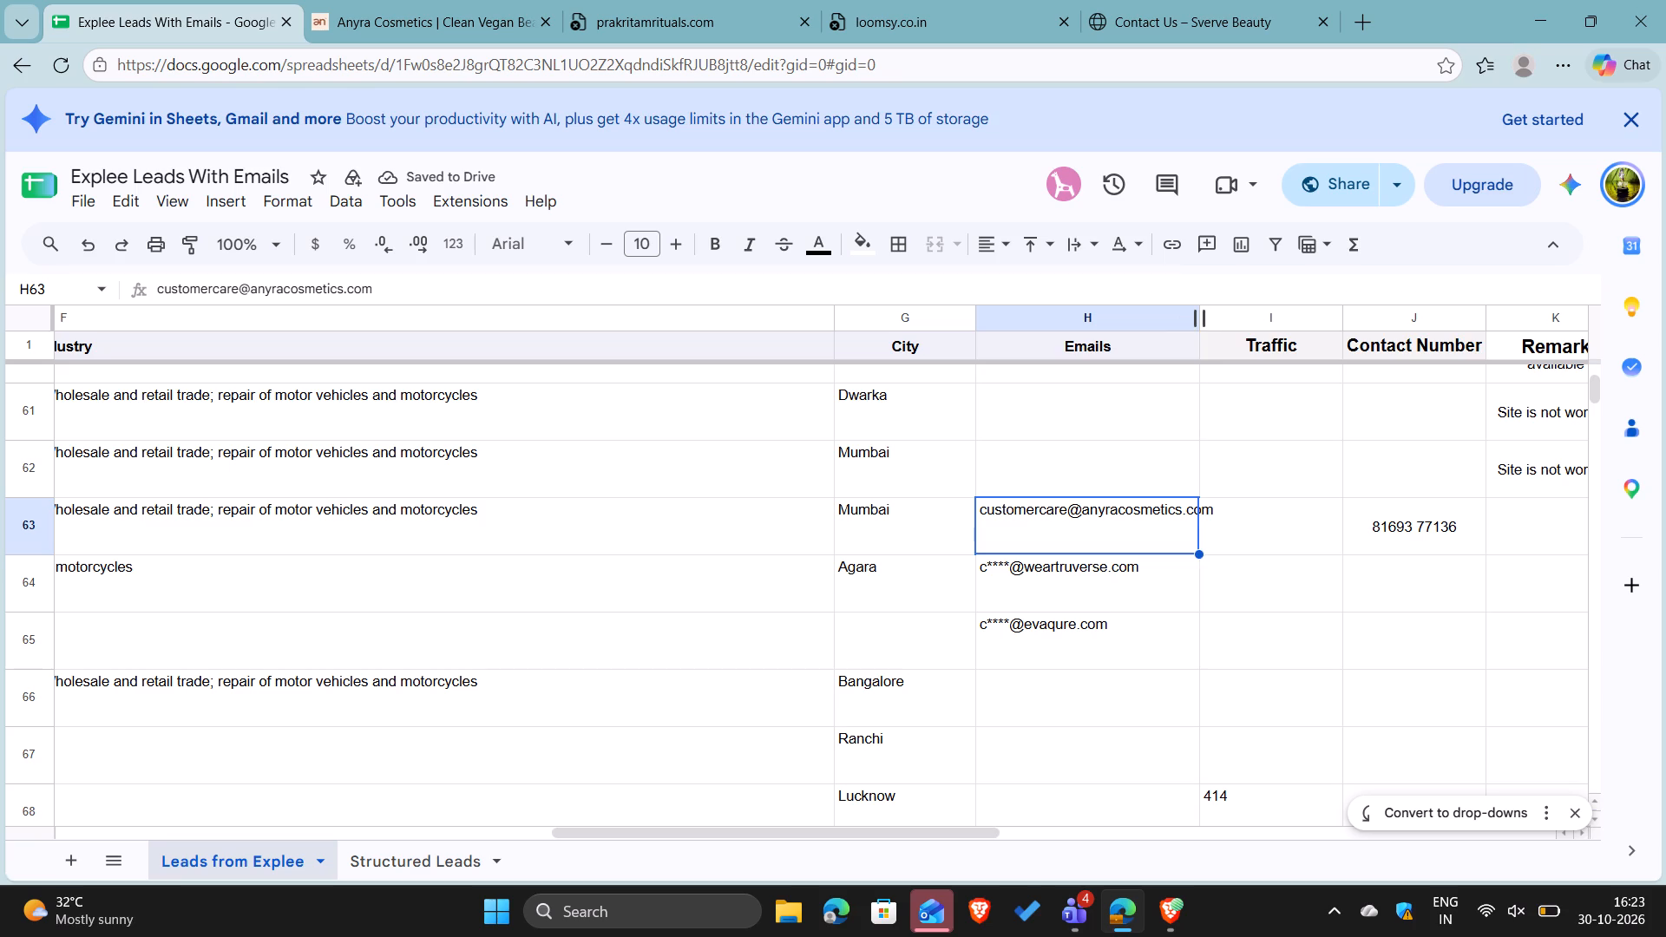
{"action": "left_click_drag", "start_coordinate": [1202, 314], "coordinate": [1230, 316]}
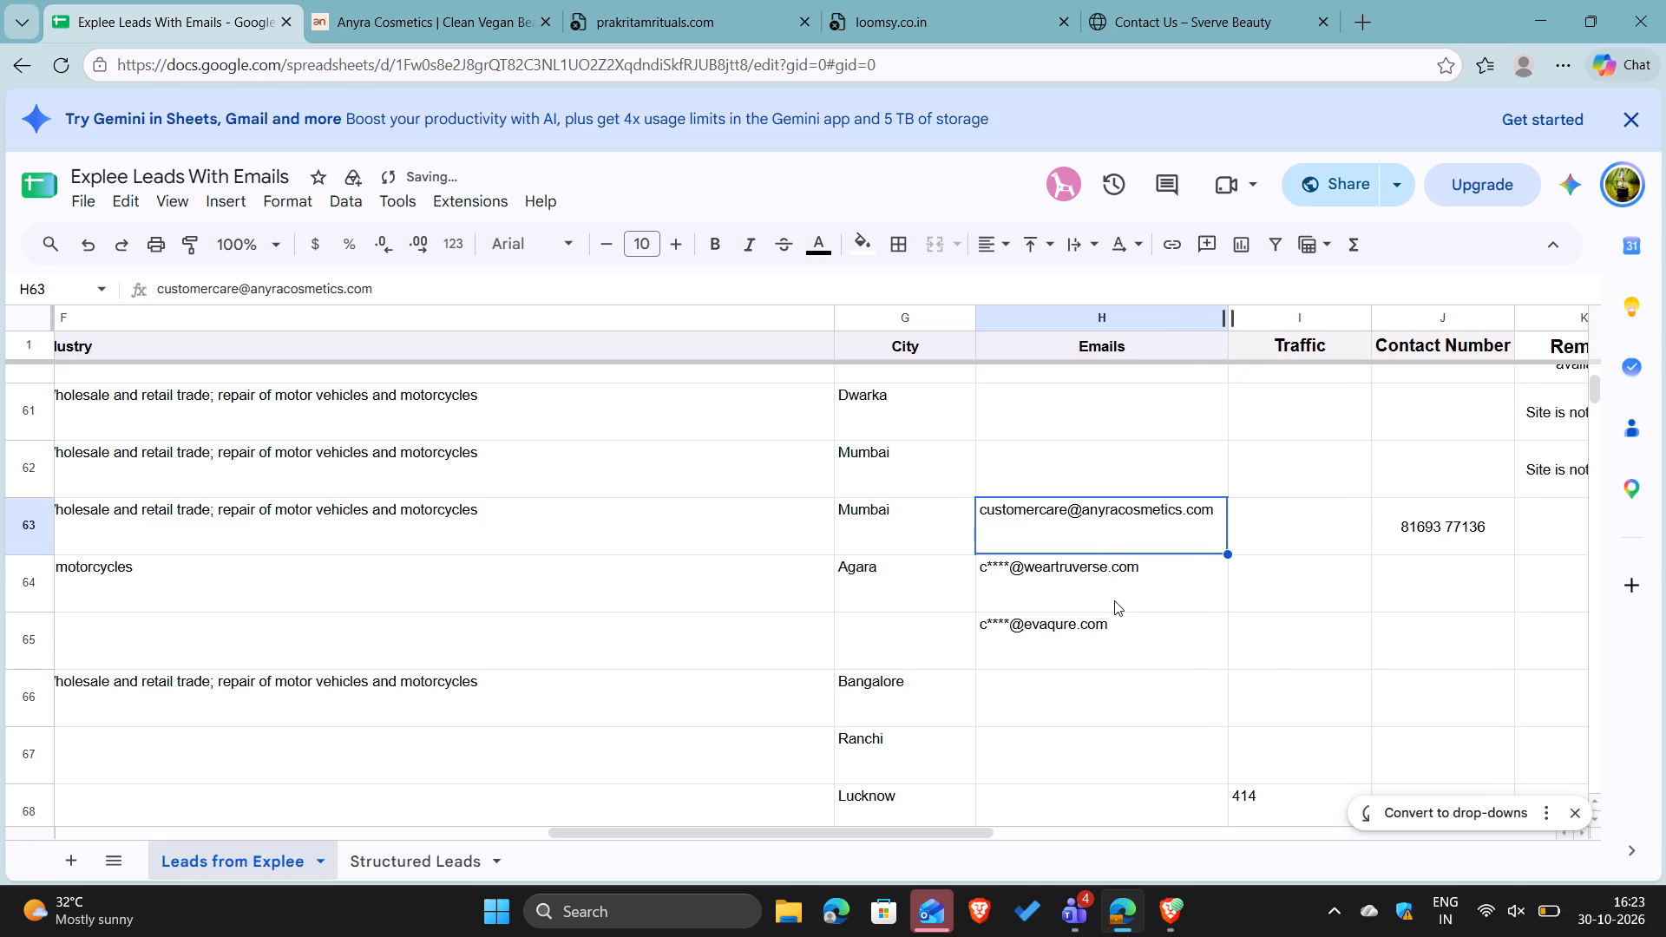
Open Truverse's website, weartruverse.com, from row 64 and look through the page down to the footer for contact details.
{"action": "scroll", "coordinate": [1116, 599], "scroll_direction": "right", "scroll_amount": 6}
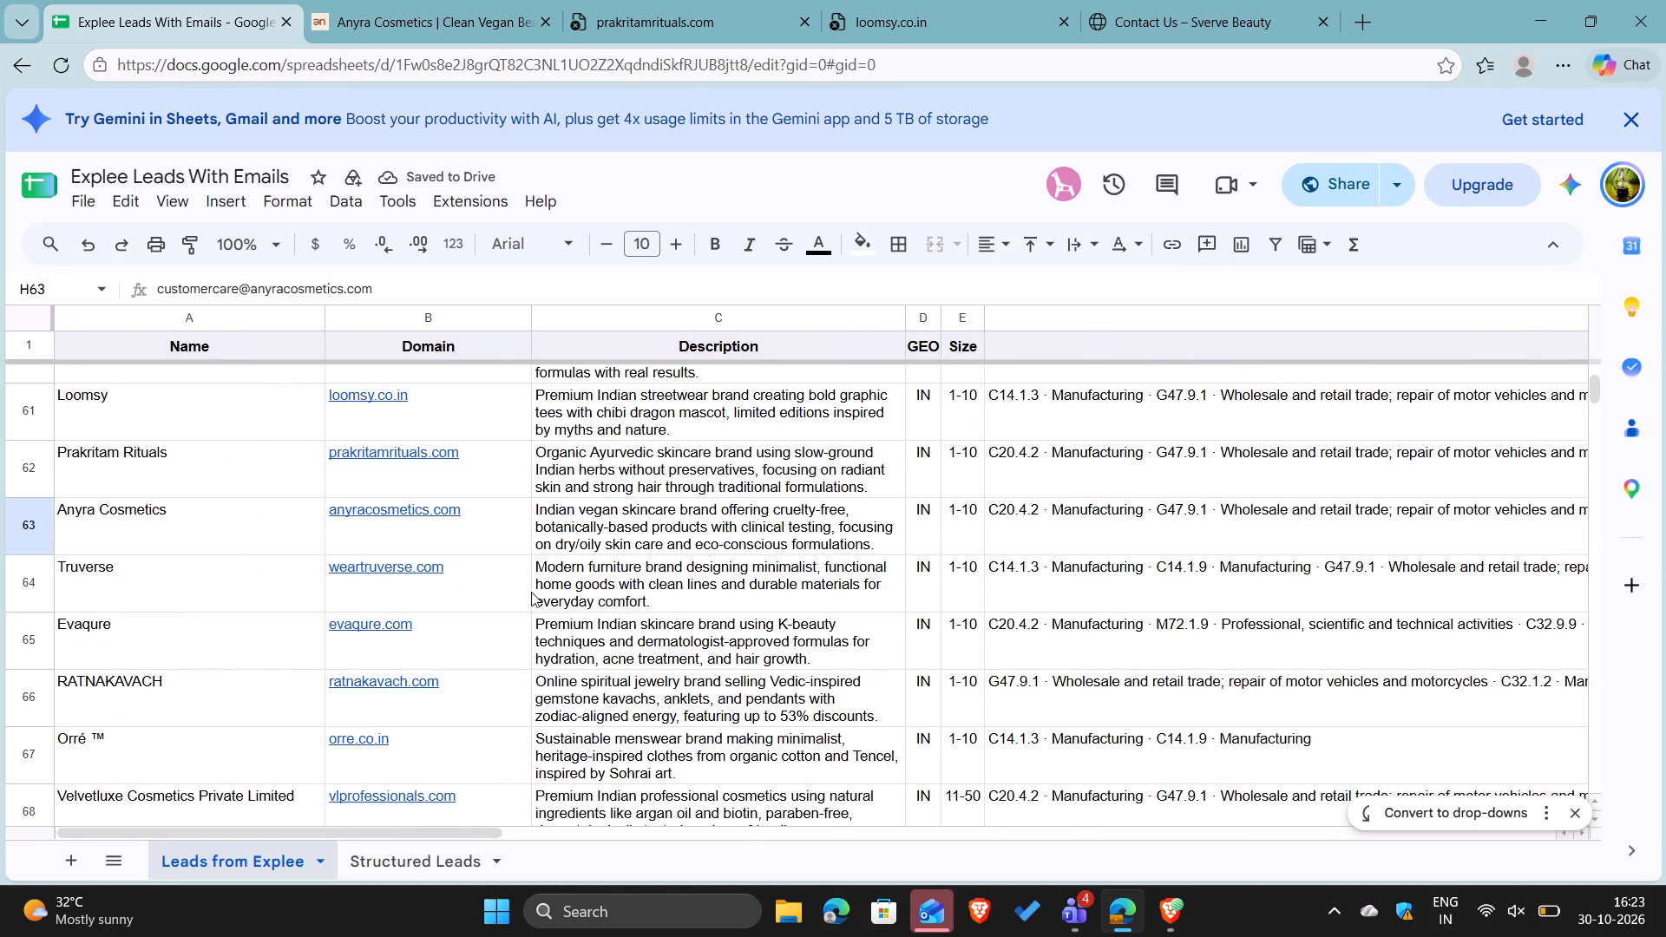
{"action": "left_click", "coordinate": [487, 586]}
{"action": "left_click", "coordinate": [471, 639]}
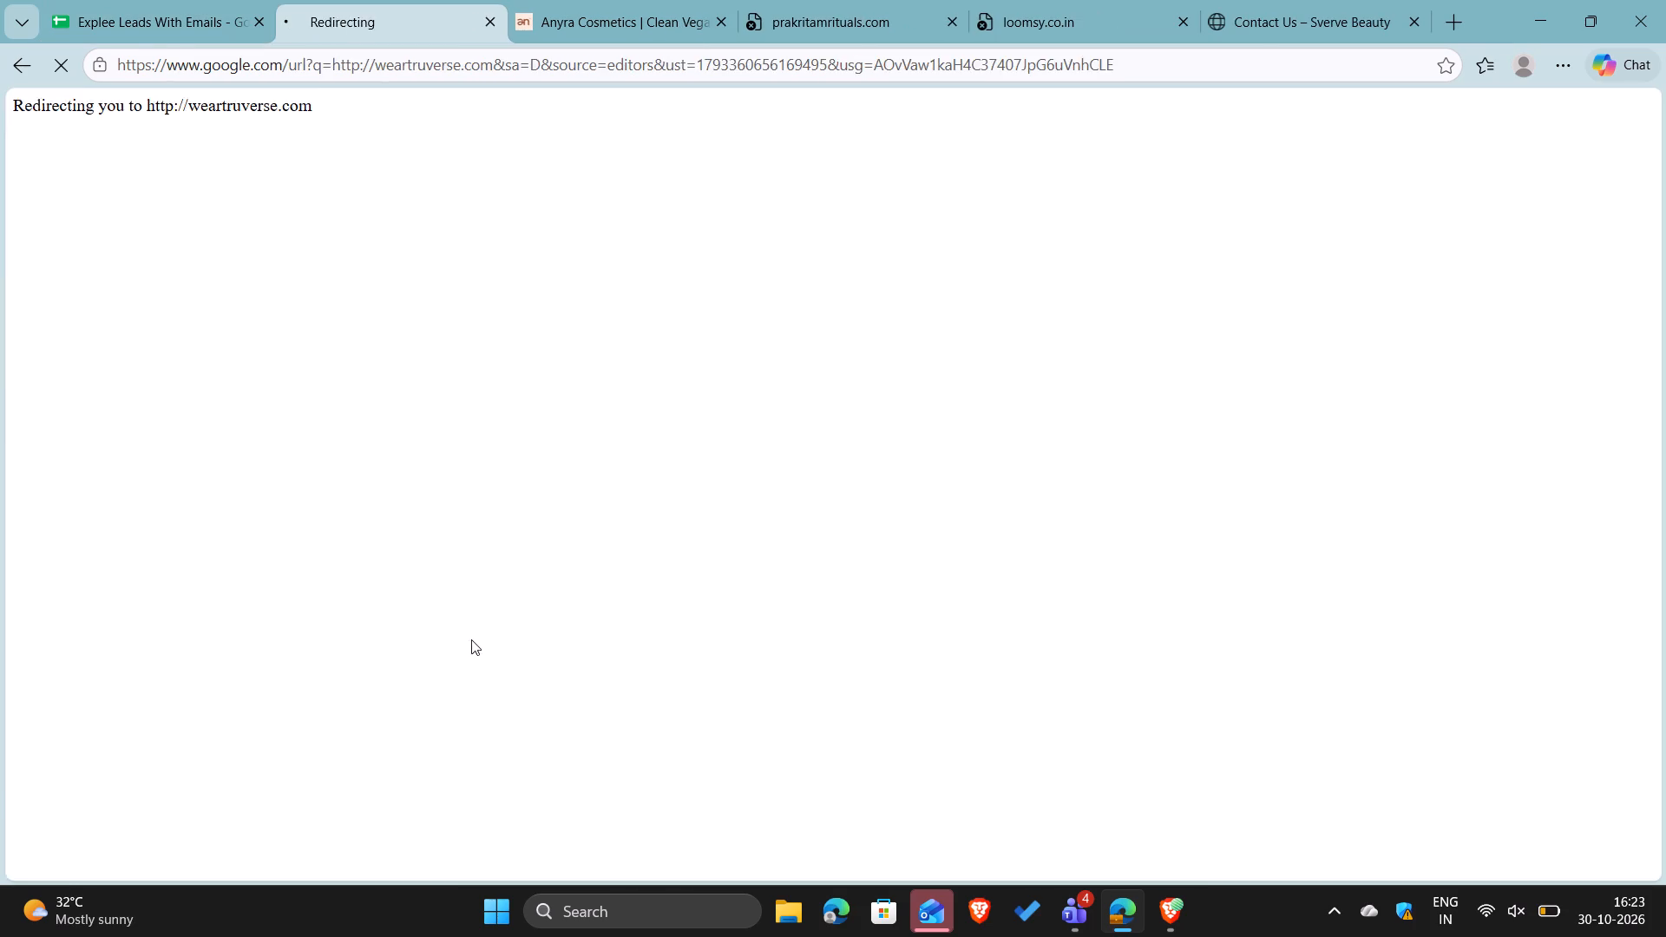
{"action": "scroll", "coordinate": [580, 353], "scroll_direction": "down", "scroll_amount": 4}
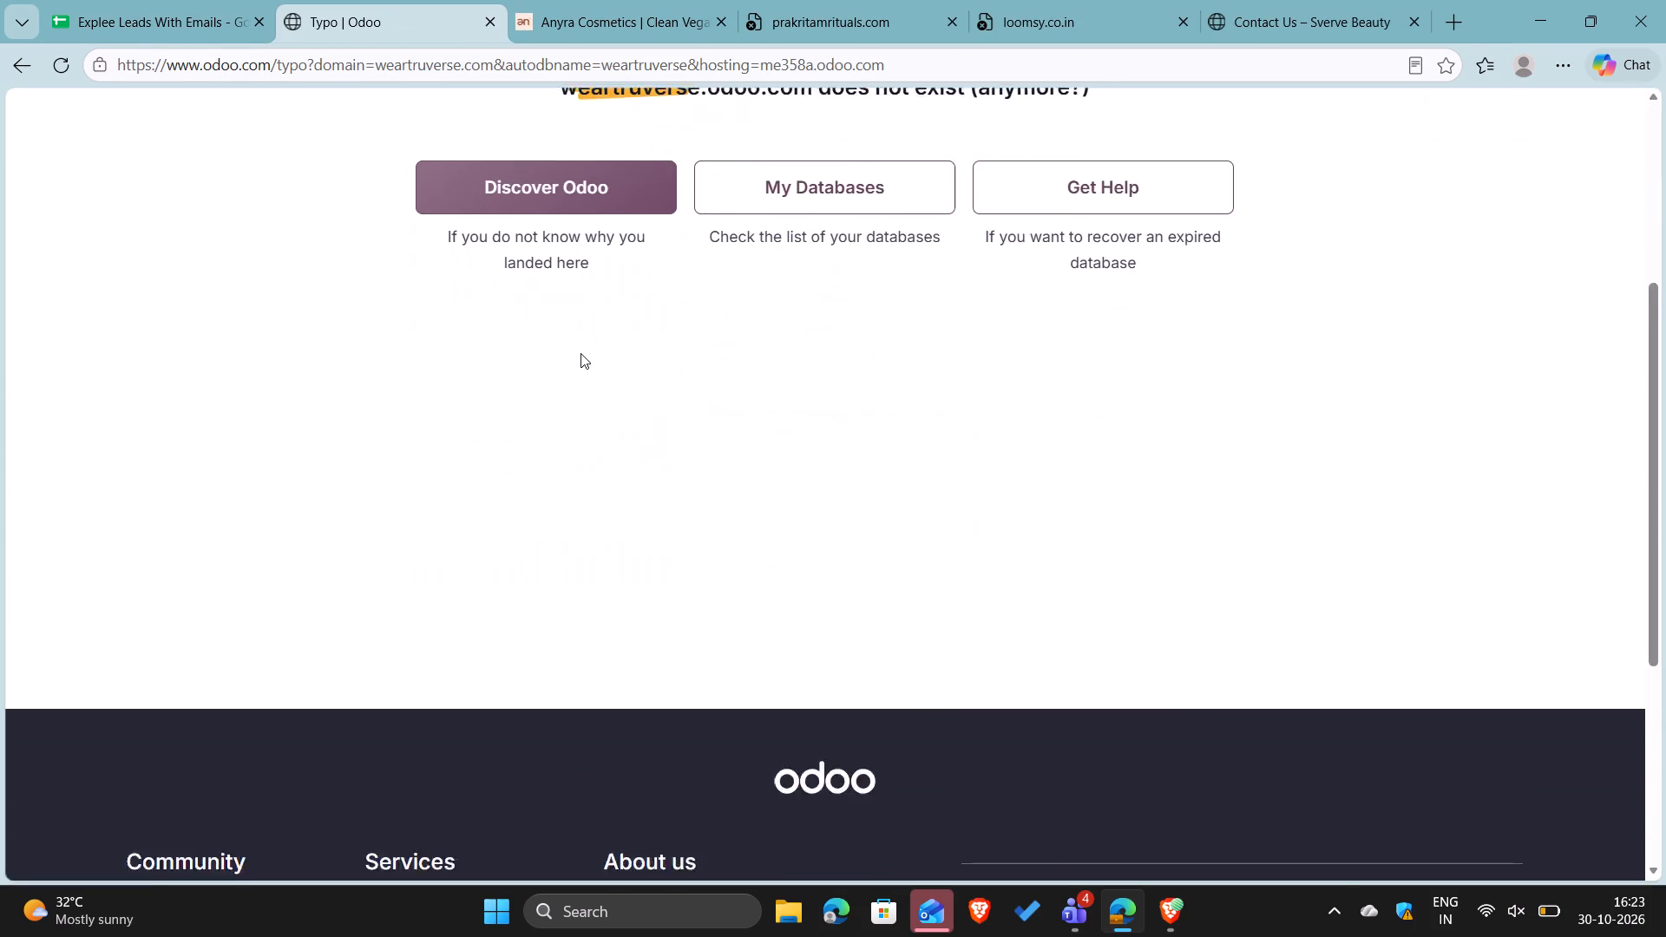
{"action": "scroll", "coordinate": [580, 353], "scroll_direction": "down", "scroll_amount": 7}
{"action": "scroll", "coordinate": [580, 353], "scroll_direction": "up", "scroll_amount": 8}
{"action": "scroll", "coordinate": [580, 353], "scroll_direction": "down", "scroll_amount": 6}
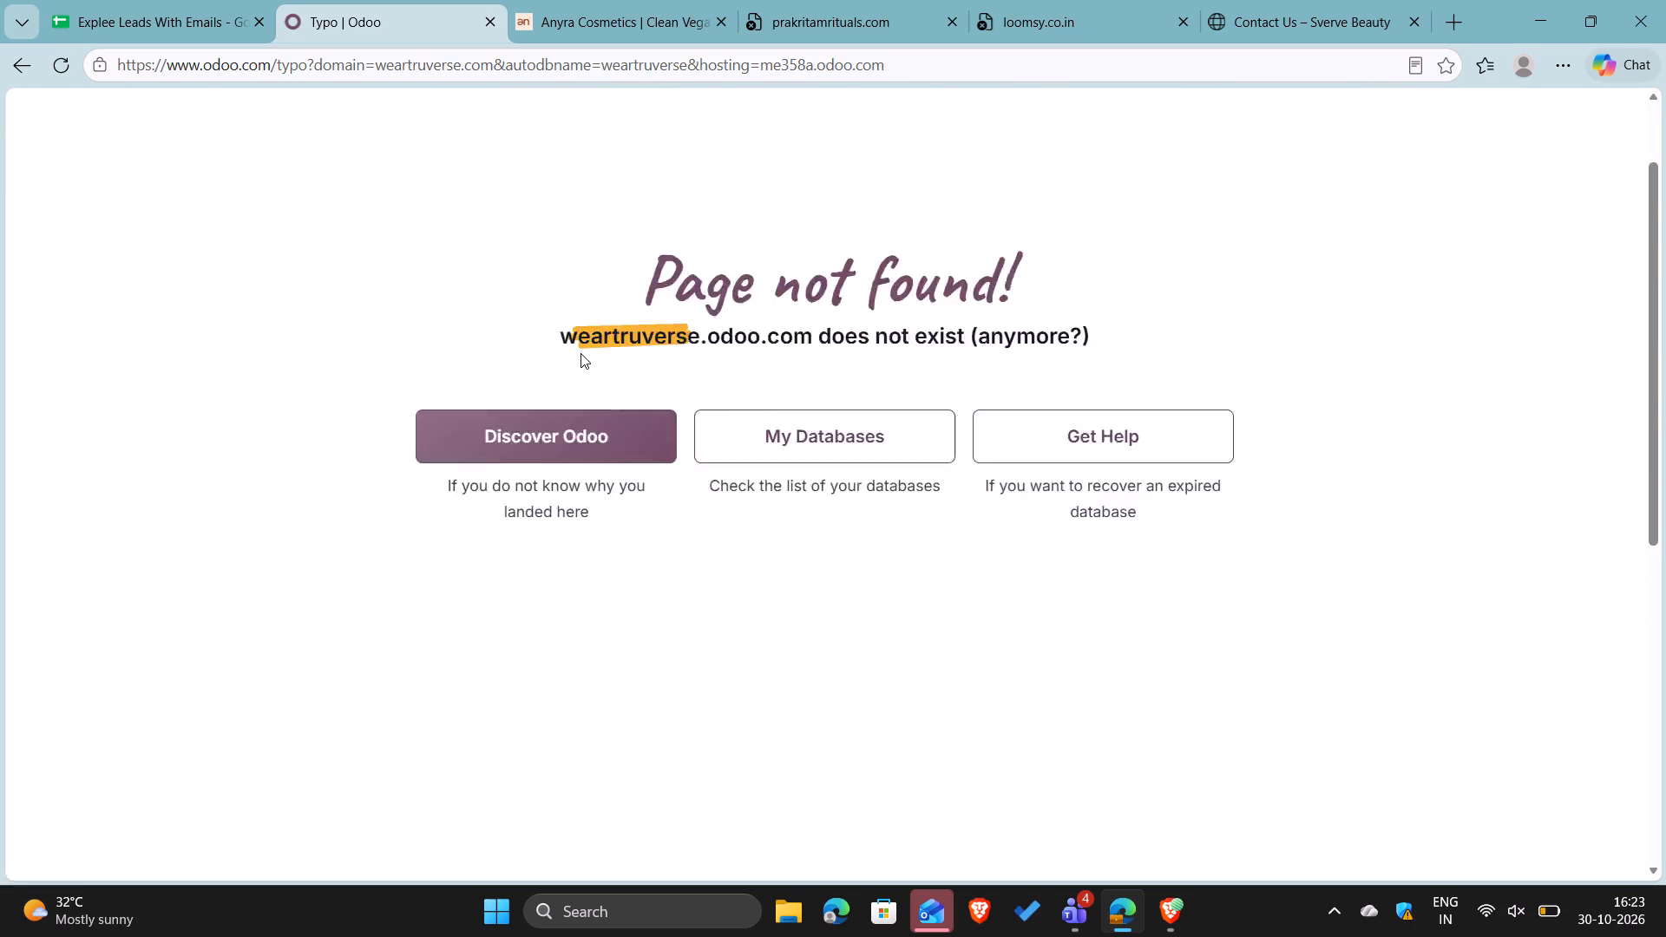
{"action": "scroll", "coordinate": [580, 353], "scroll_direction": "down", "scroll_amount": 1}
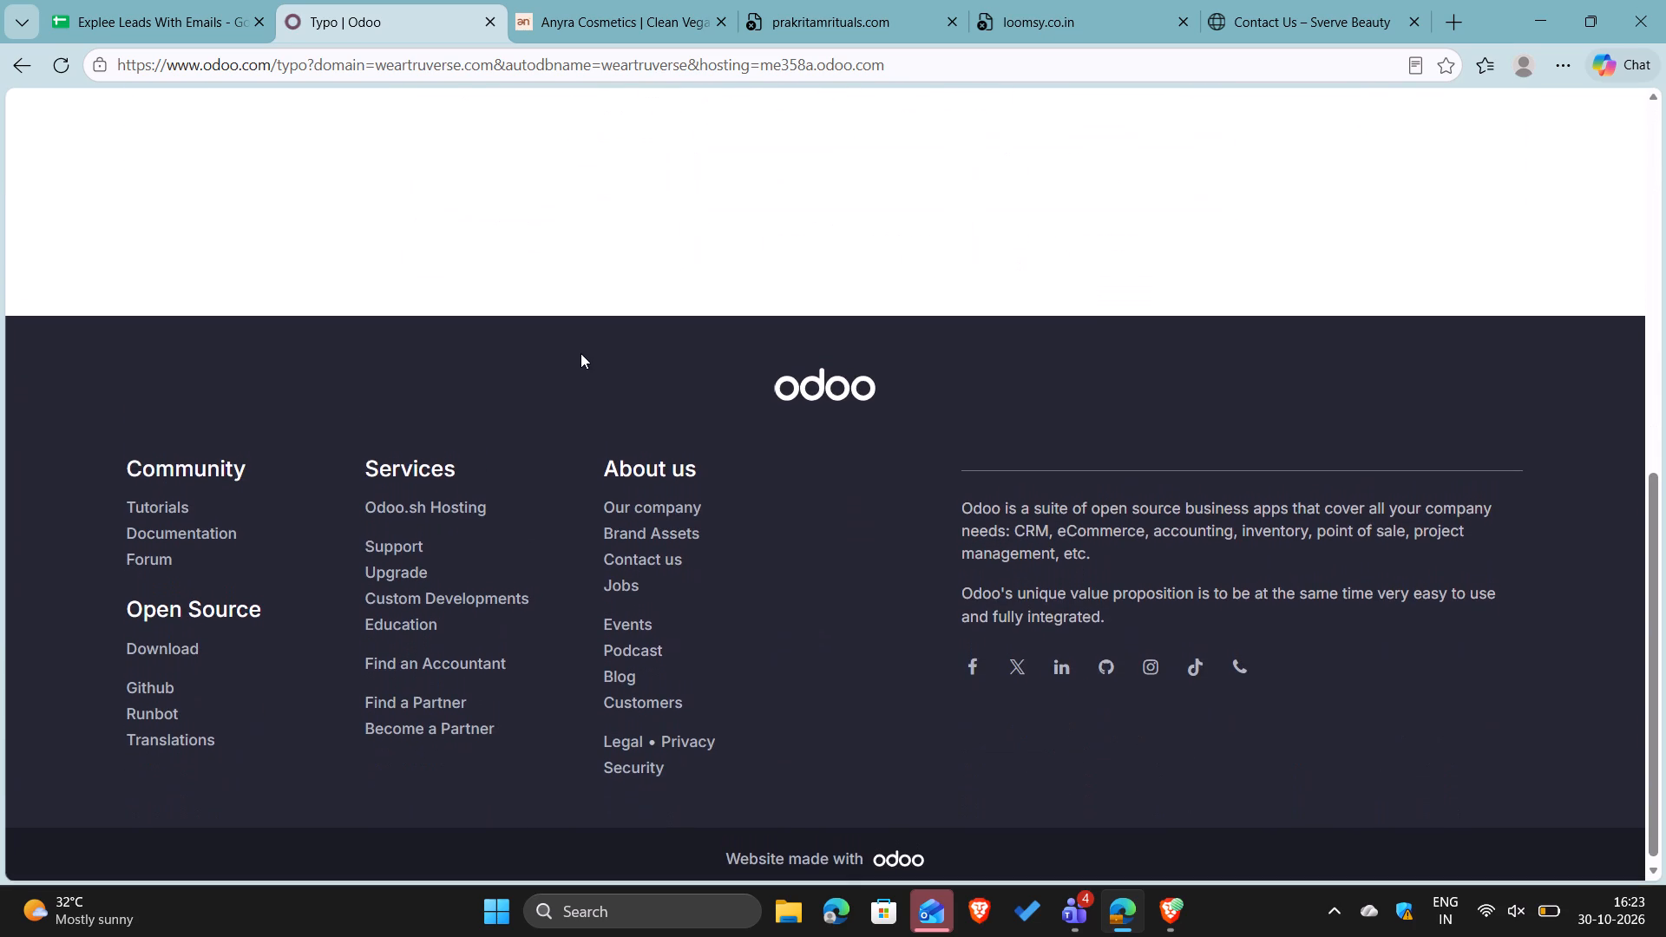
Open Odoo's Contact us page, copy the phone number under Direct Contacts and look through the listed offices.
{"action": "left_click", "coordinate": [671, 550]}
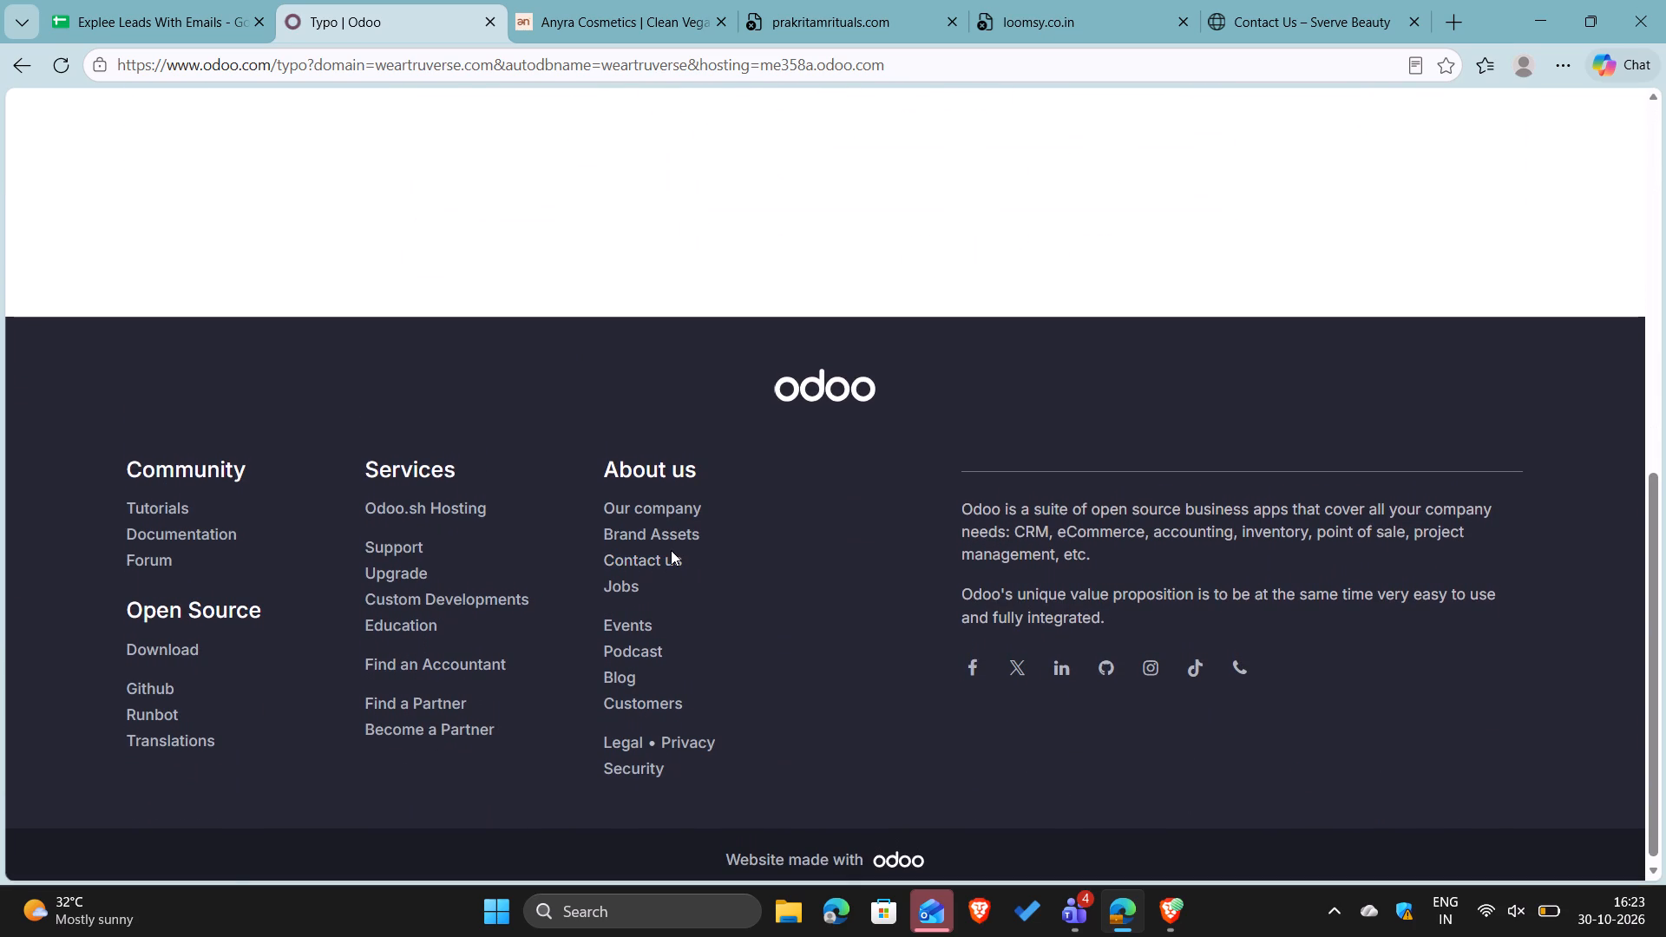
{"action": "left_click", "coordinate": [668, 558]}
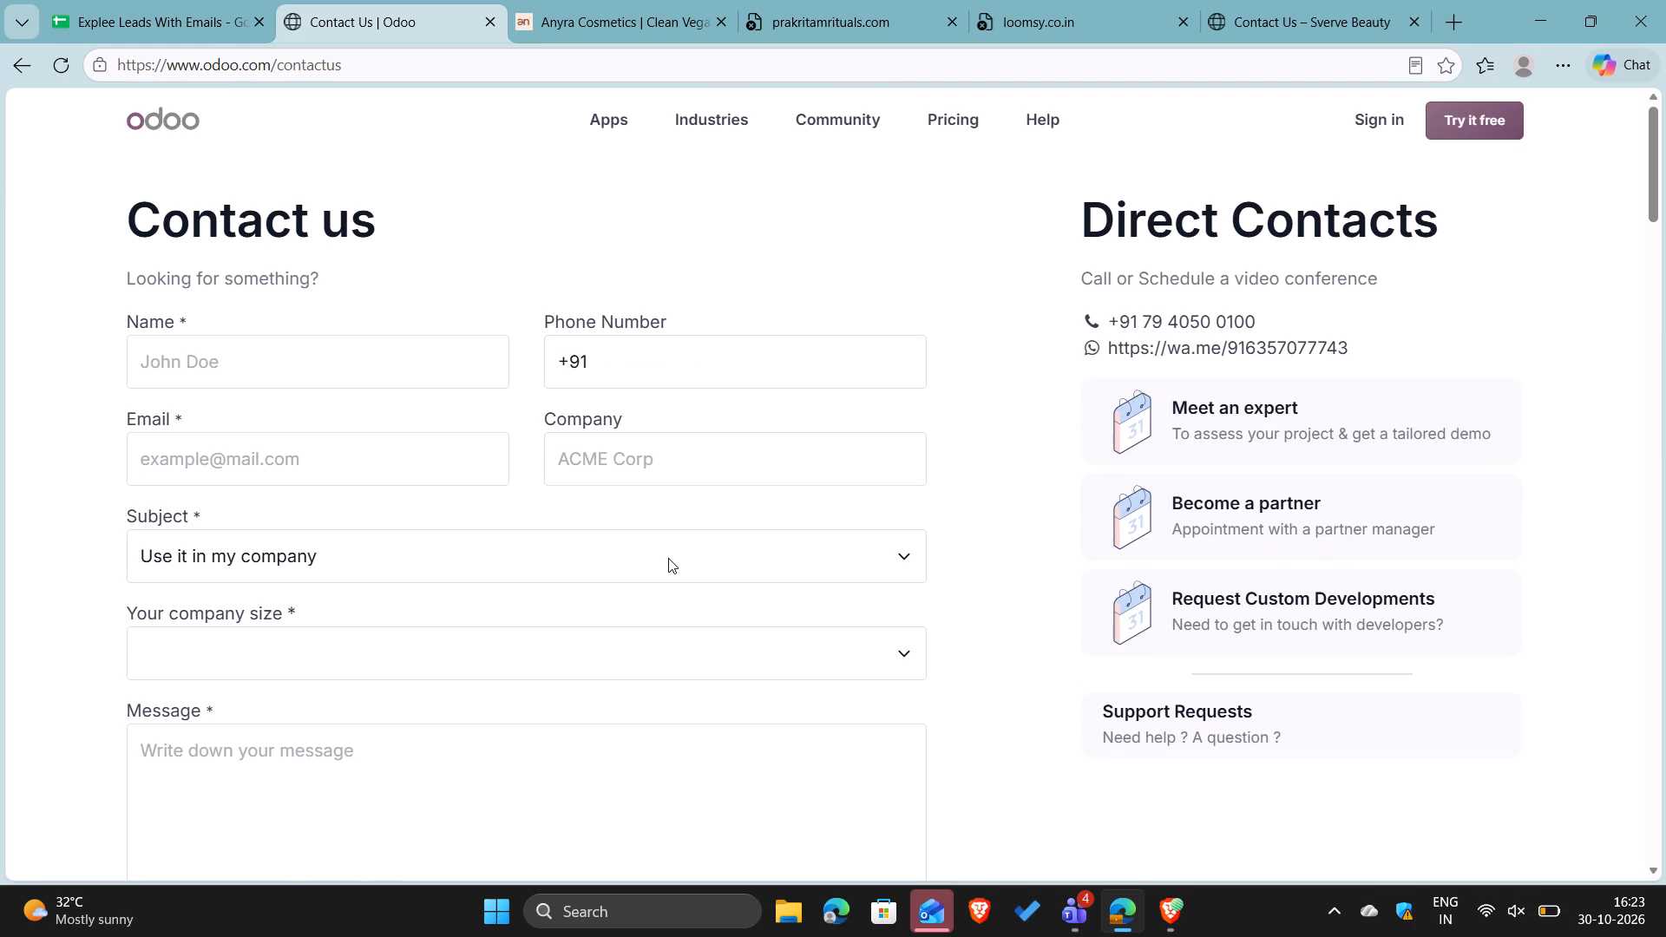
{"action": "left_click_drag", "start_coordinate": [1269, 317], "coordinate": [1139, 324]}
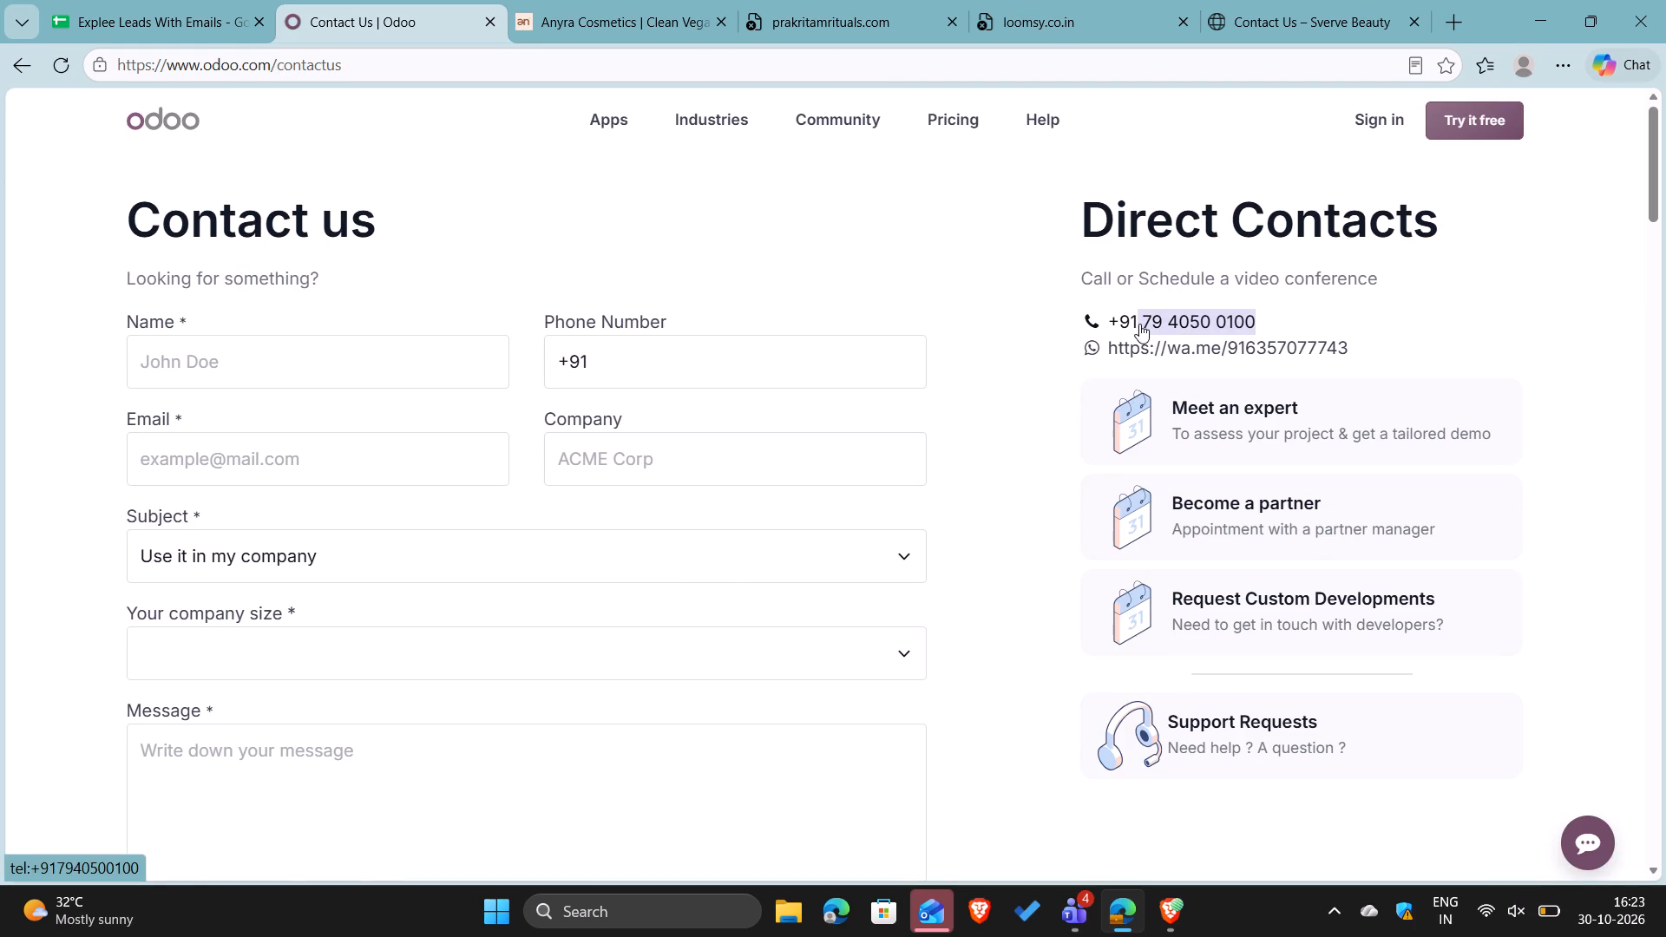
{"action": "key", "text": "ctrl+c"}
{"action": "scroll", "coordinate": [1064, 429], "scroll_direction": "down", "scroll_amount": 6}
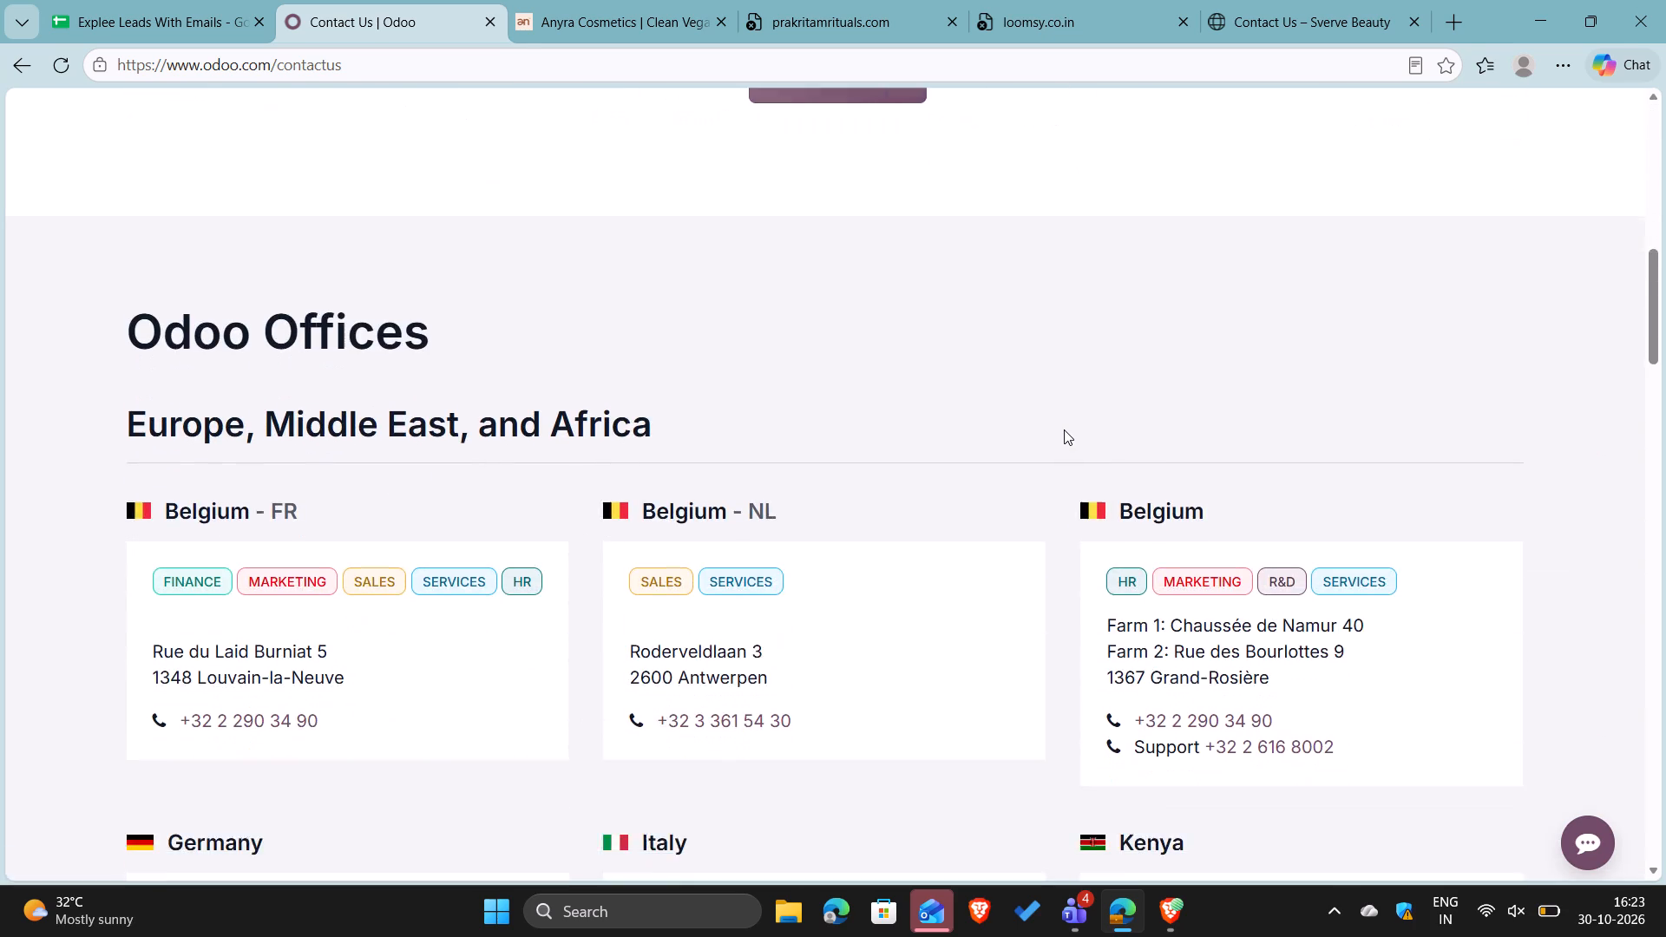
{"action": "scroll", "coordinate": [1064, 429], "scroll_direction": "up", "scroll_amount": 2}
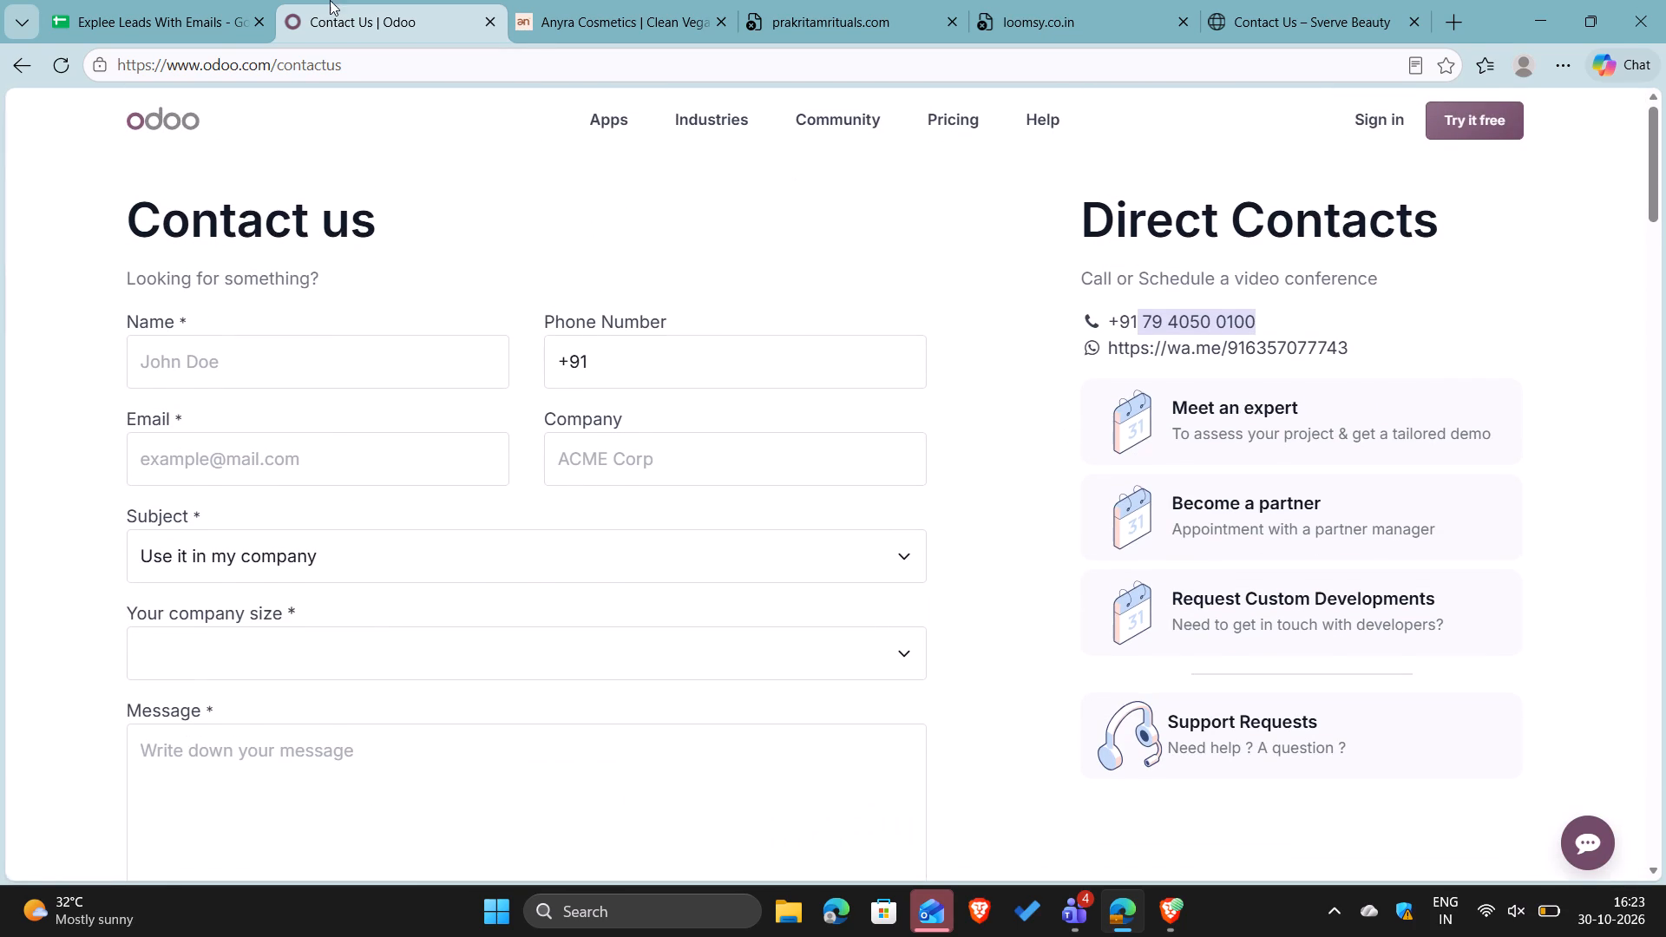
Return to the leads sheet and reopen weartruverse.com from row 64 to check where the link leads.
{"action": "left_click", "coordinate": [165, 0]}
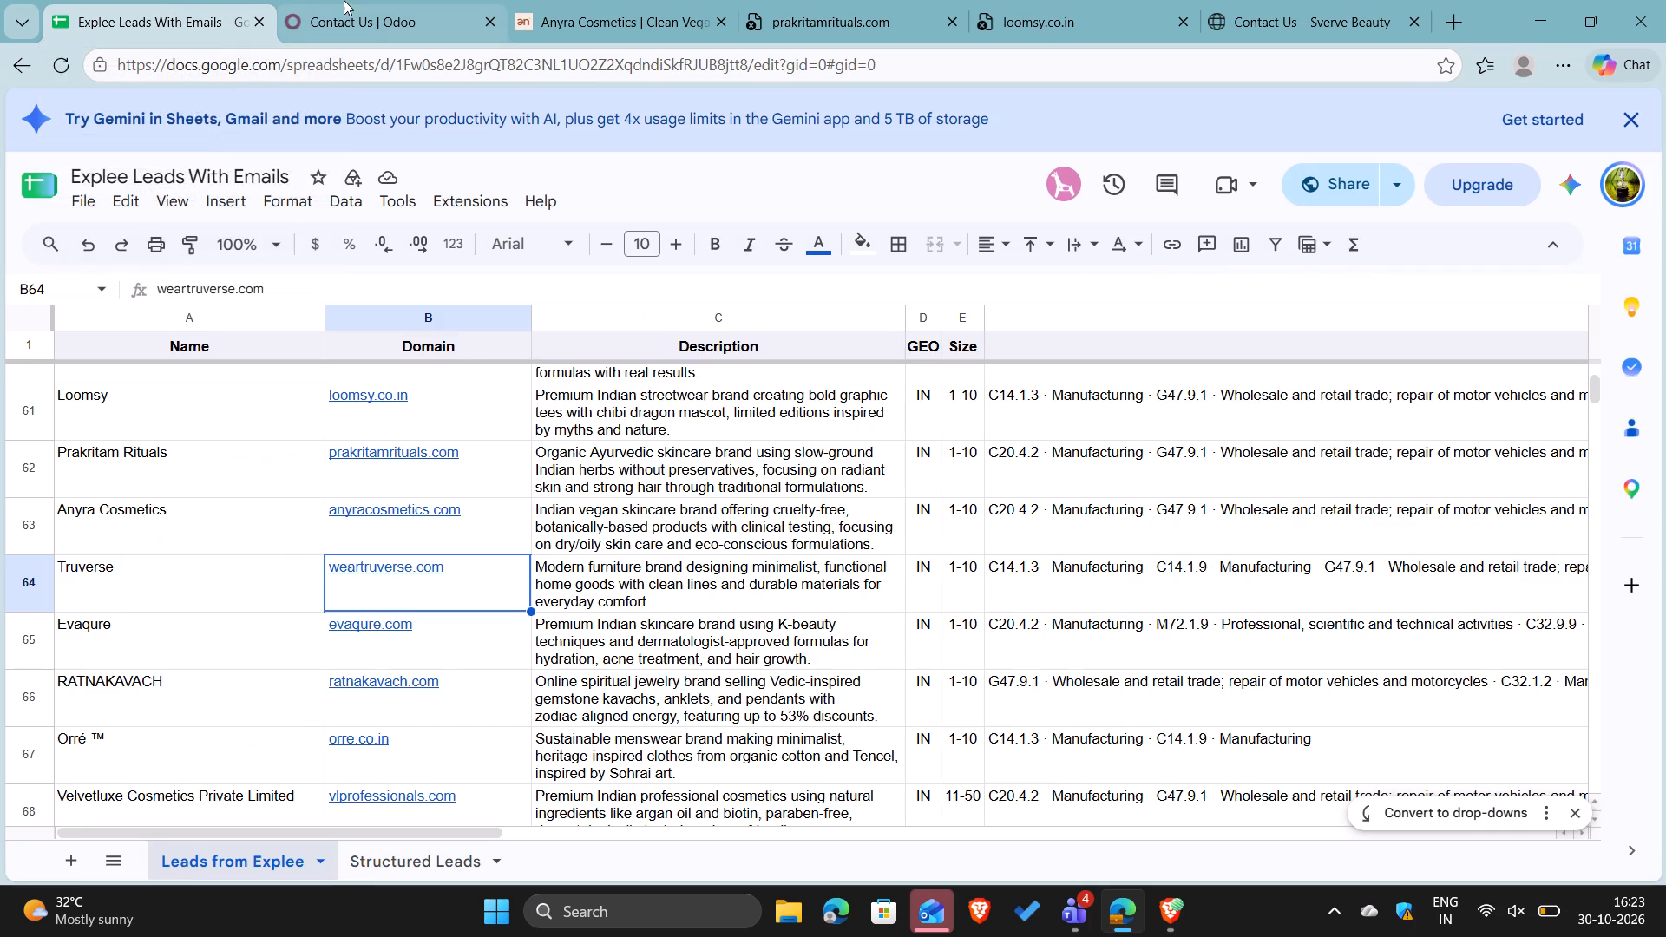
{"action": "left_click", "coordinate": [344, 0]}
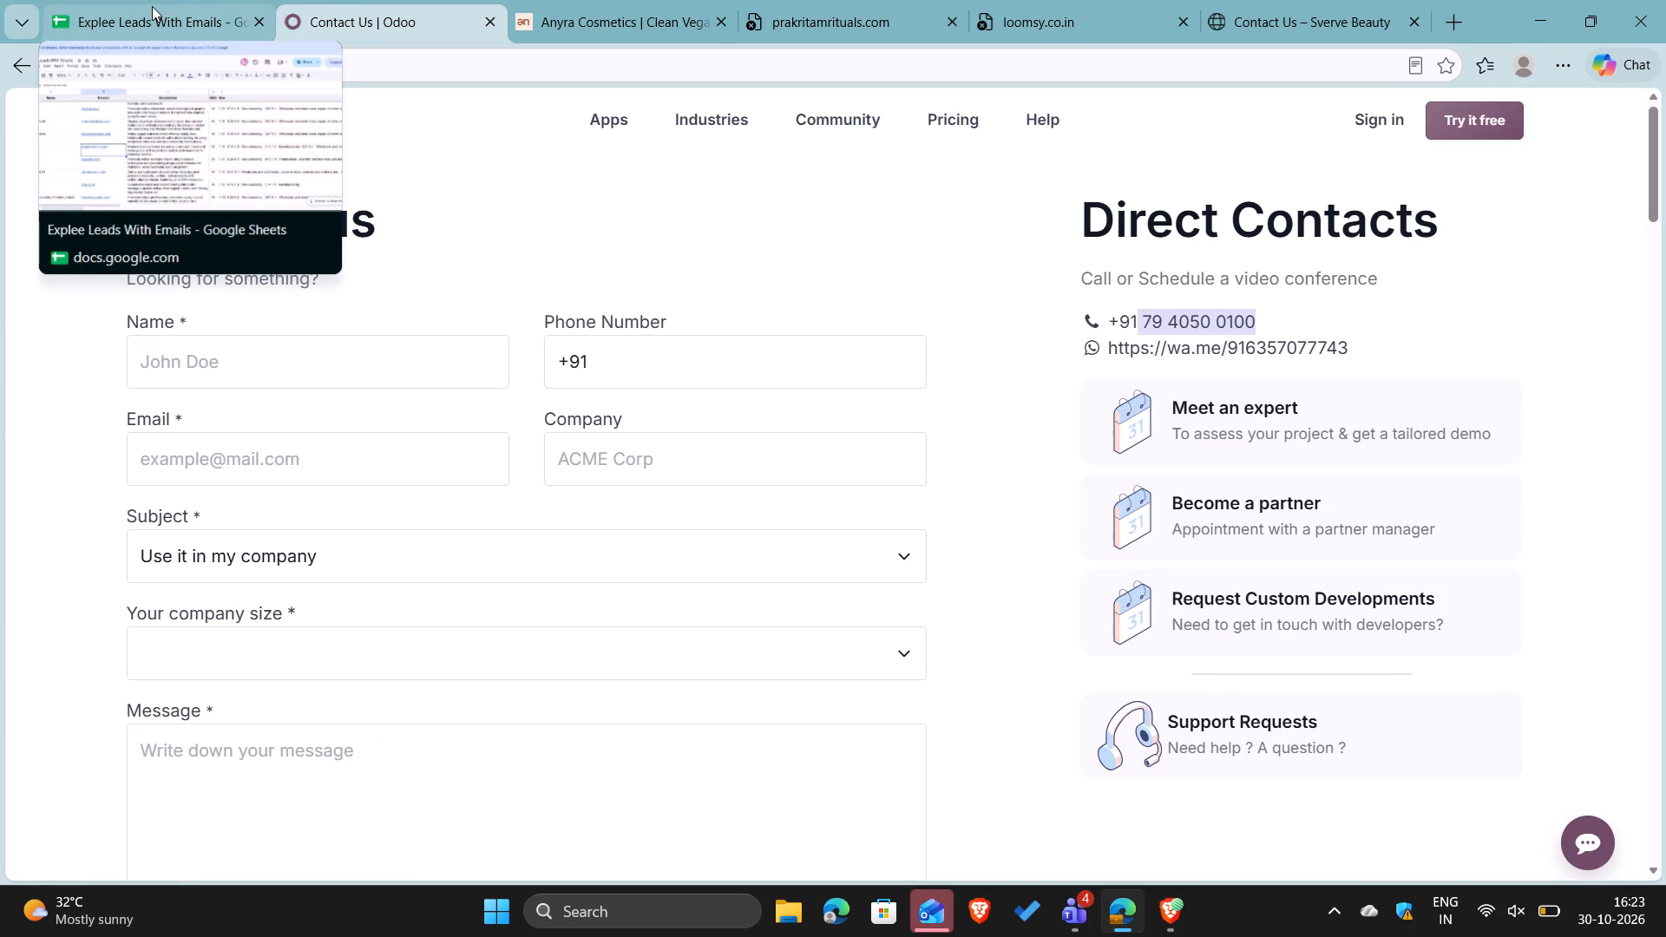
{"action": "left_click", "coordinate": [152, 6]}
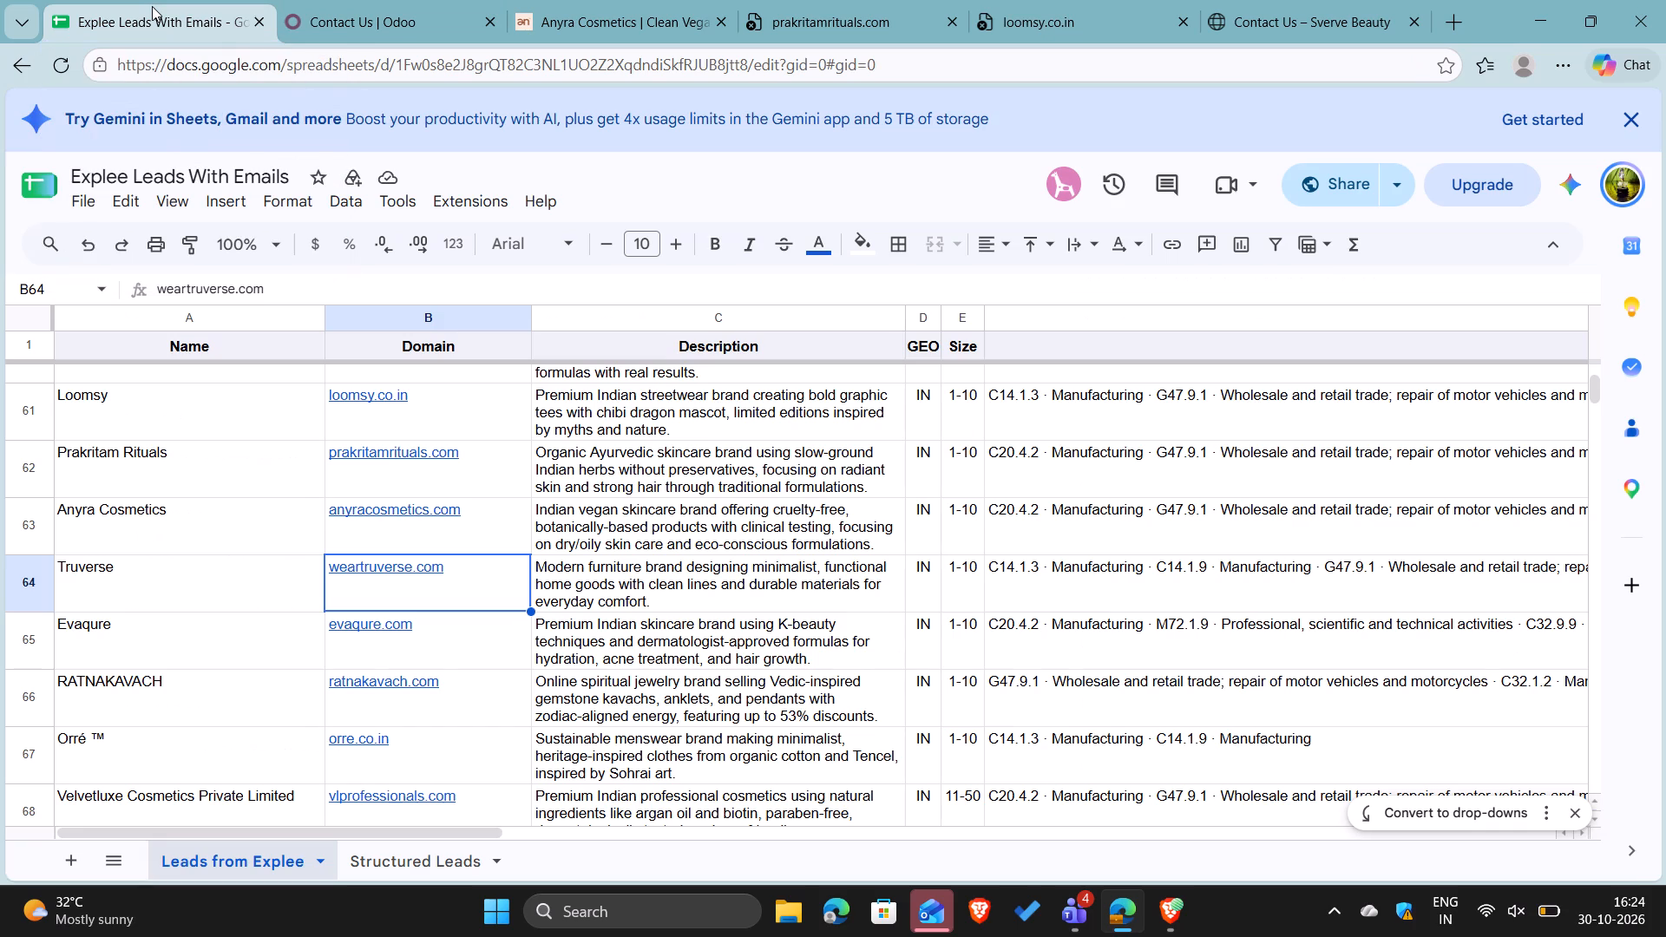
{"action": "left_click", "coordinate": [425, 571]}
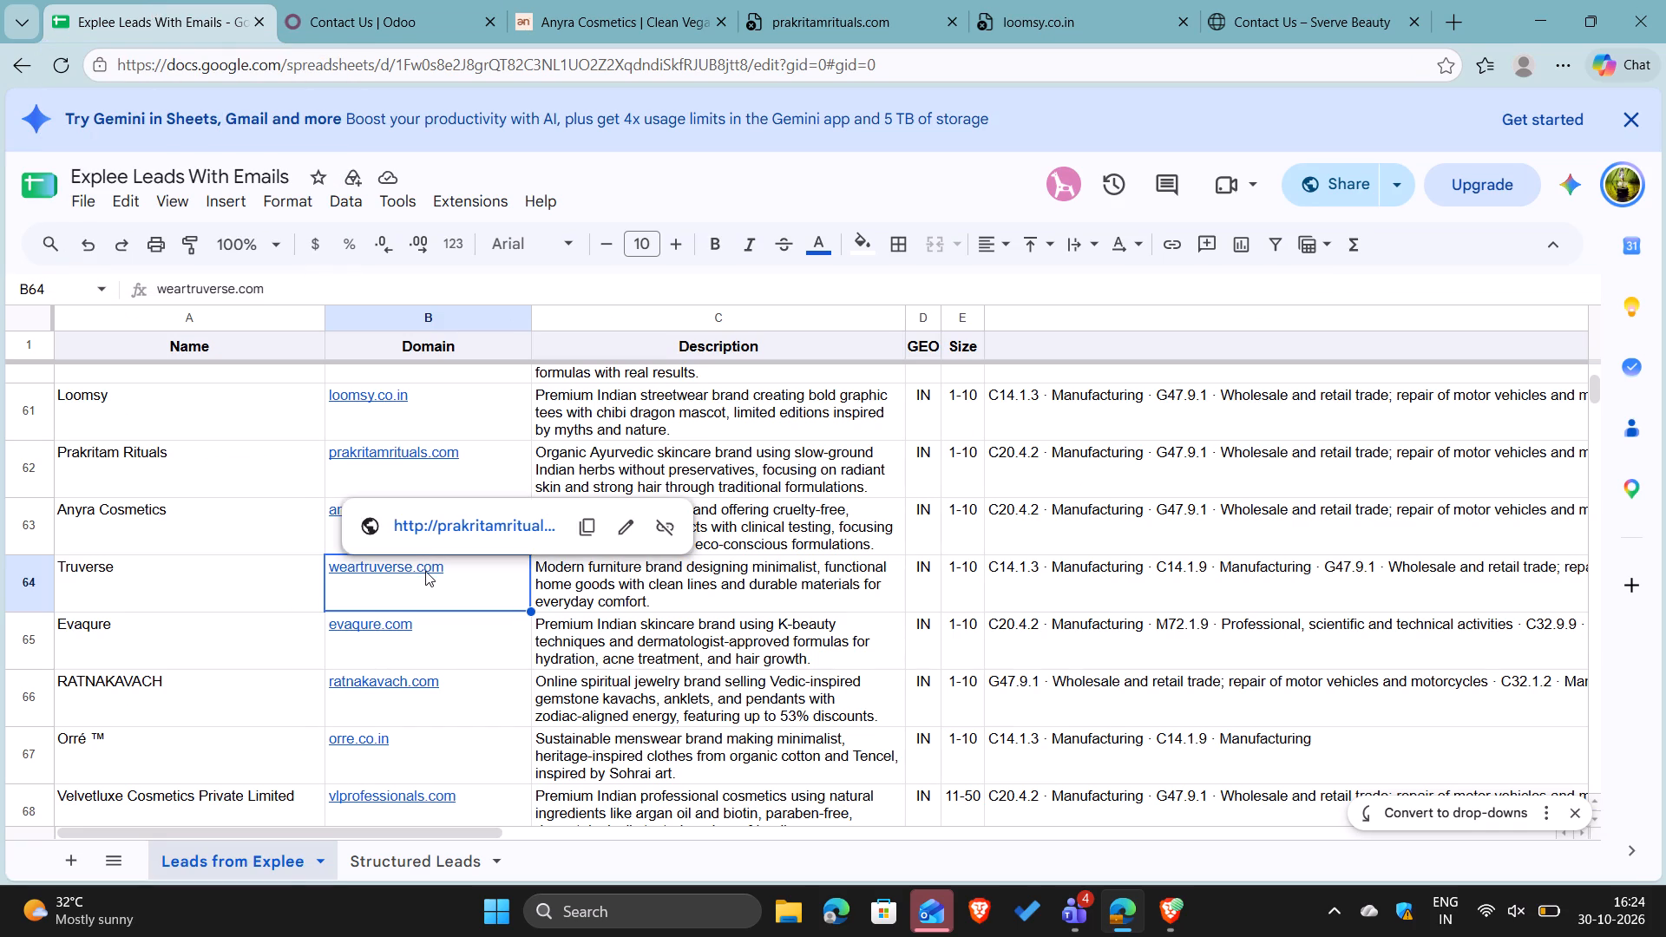
{"action": "left_click", "coordinate": [450, 630]}
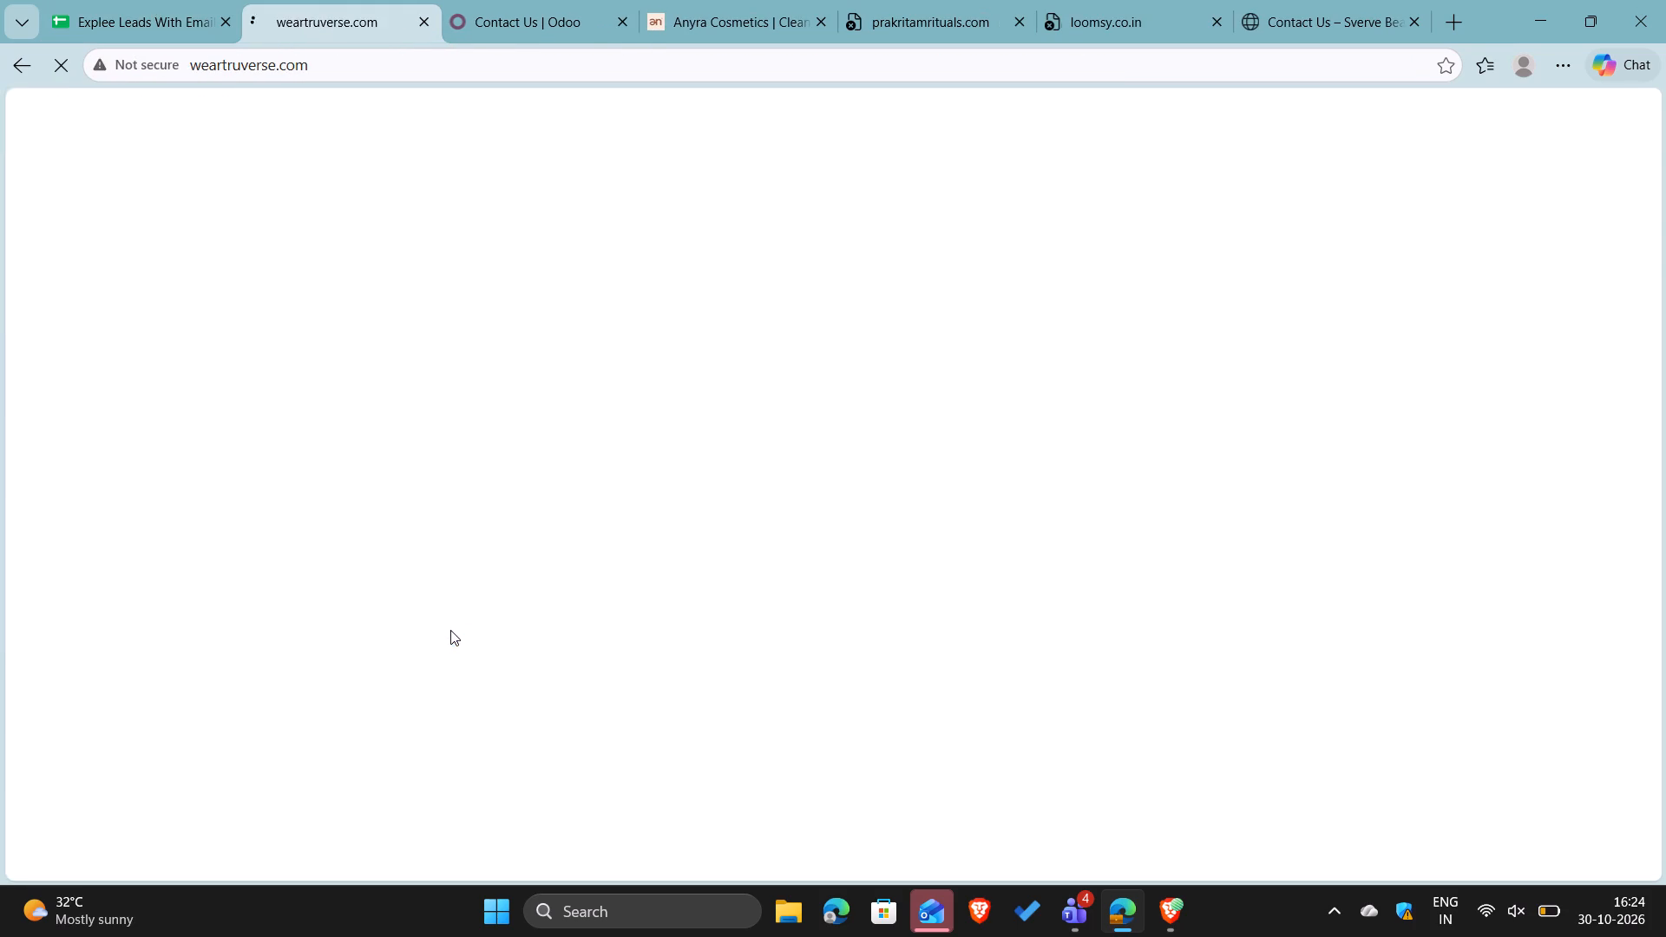
{"action": "left_click", "coordinate": [632, 15]}
Return to the leads sheet and enter the remark "It shows odoo page" for Truverse in row 64.
{"action": "left_click", "coordinate": [93, 0]}
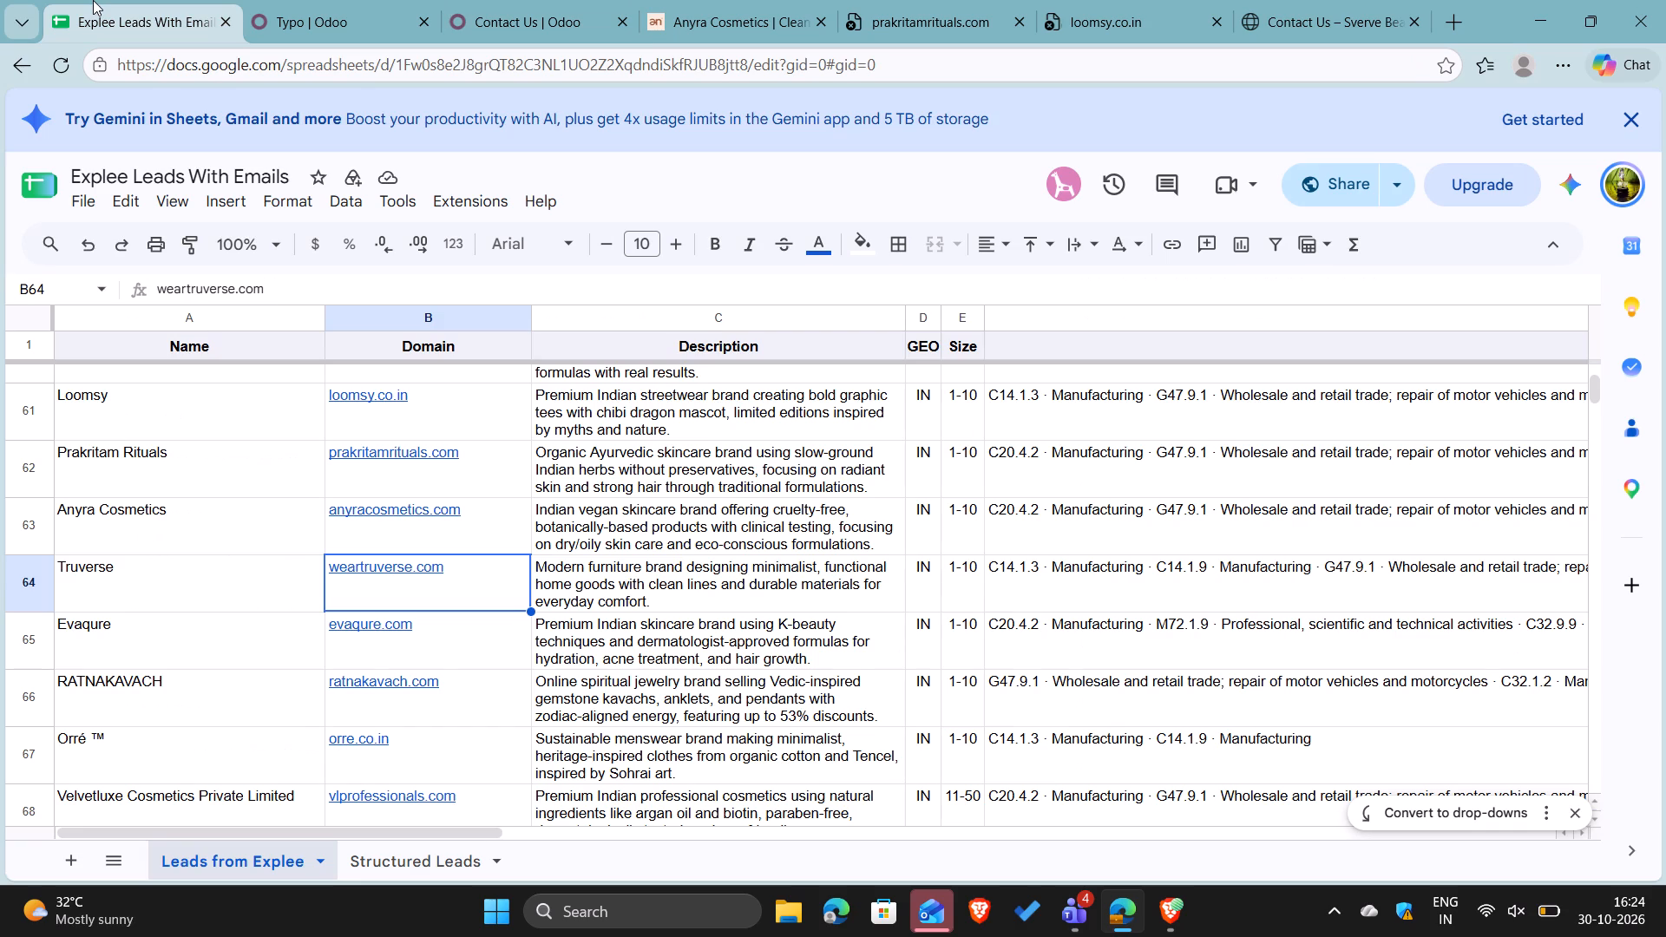
{"action": "scroll", "coordinate": [847, 581], "scroll_direction": "left", "scroll_amount": 5}
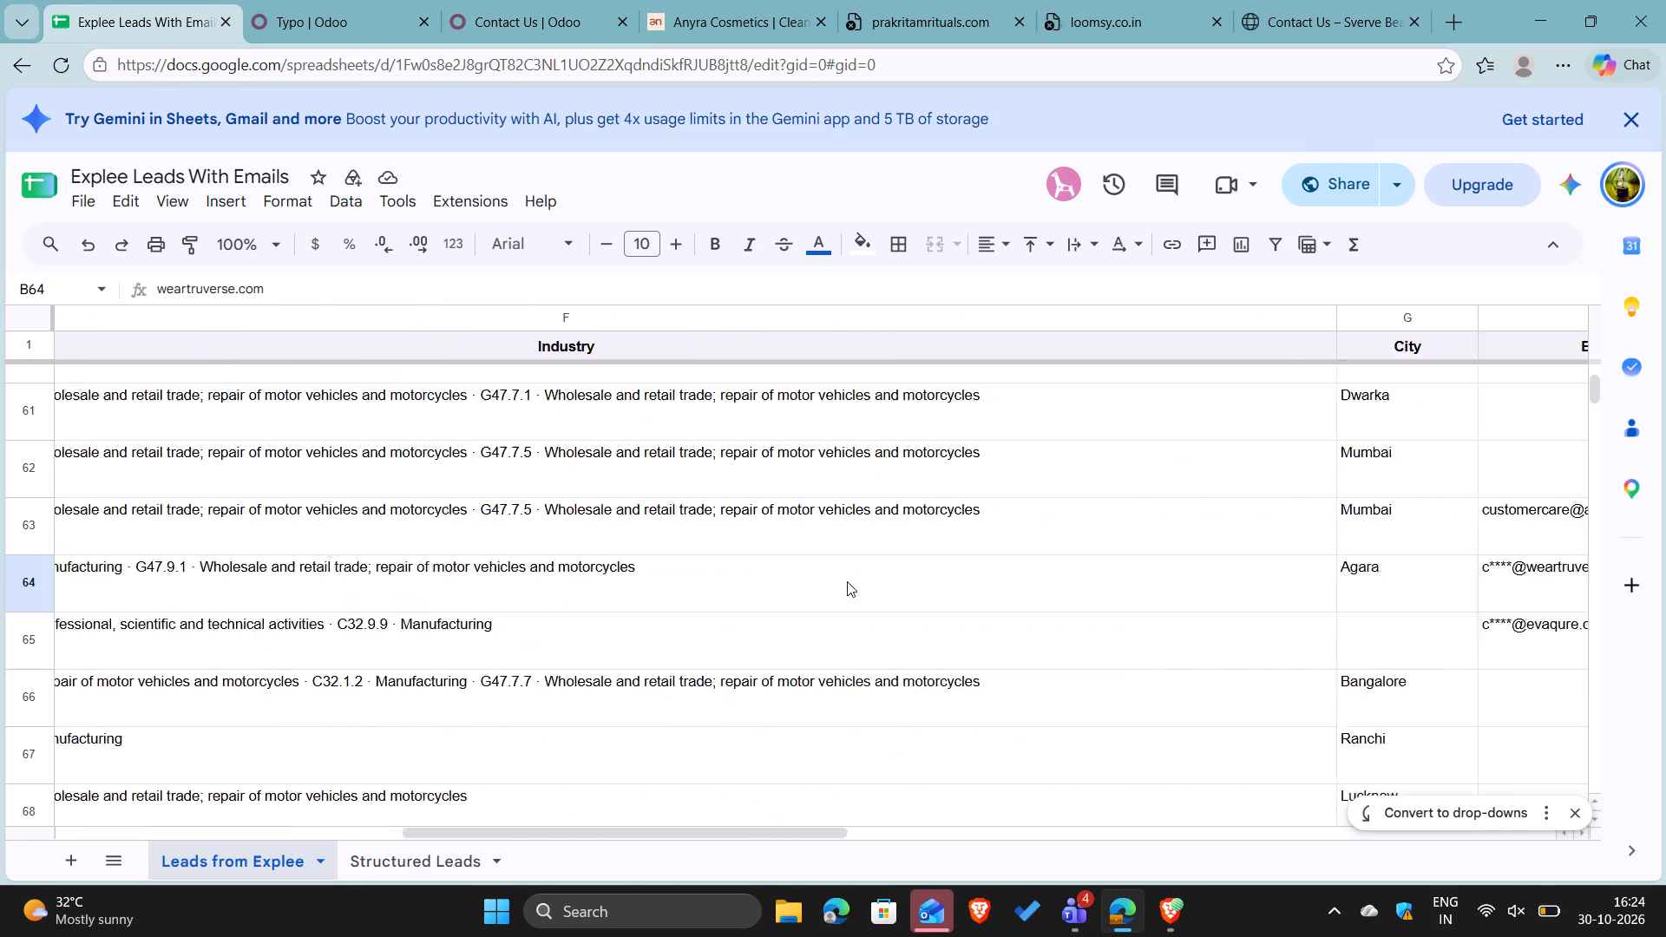
{"action": "scroll", "coordinate": [847, 581], "scroll_direction": "left", "scroll_amount": 3}
{"action": "double_click", "coordinate": [860, 580]}
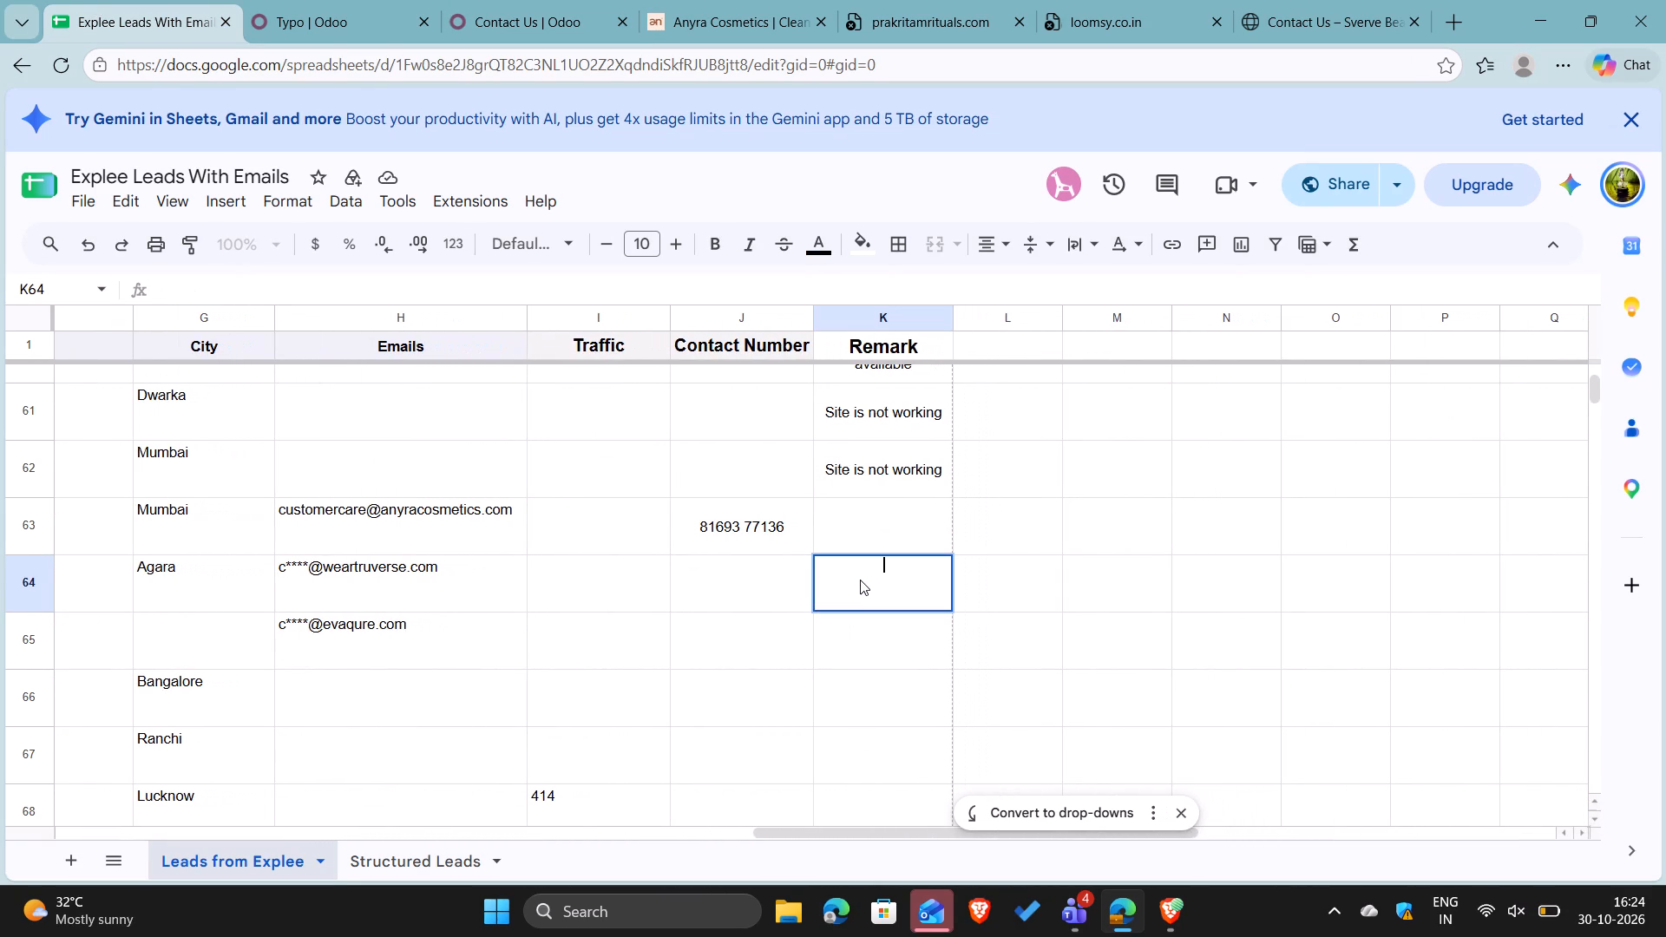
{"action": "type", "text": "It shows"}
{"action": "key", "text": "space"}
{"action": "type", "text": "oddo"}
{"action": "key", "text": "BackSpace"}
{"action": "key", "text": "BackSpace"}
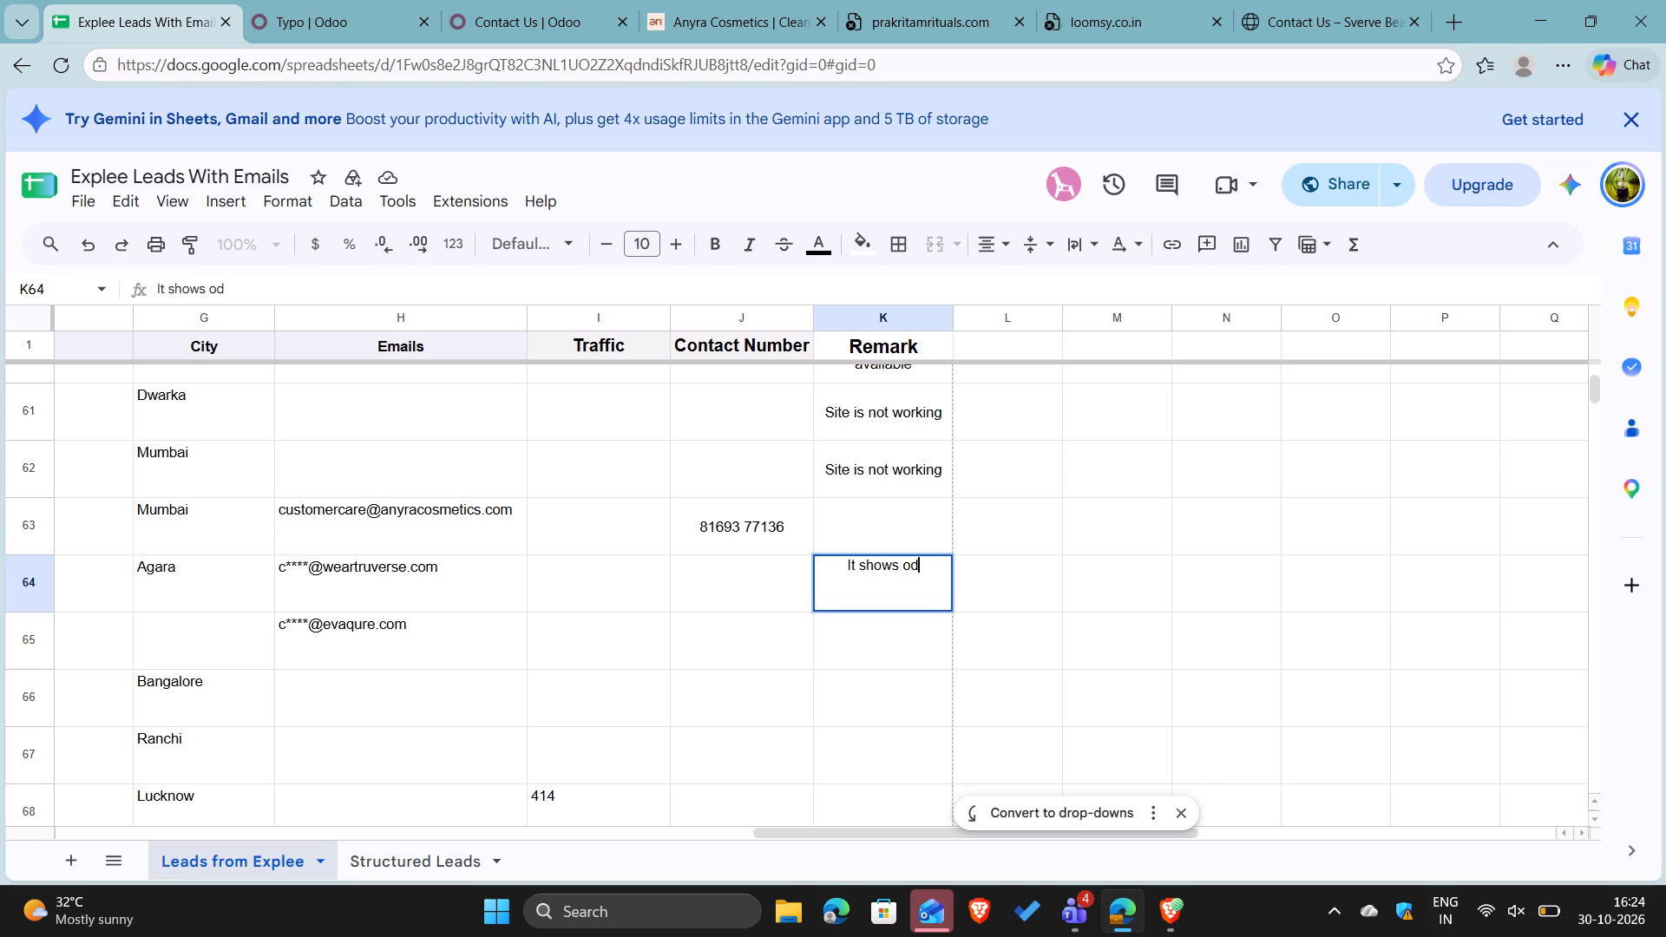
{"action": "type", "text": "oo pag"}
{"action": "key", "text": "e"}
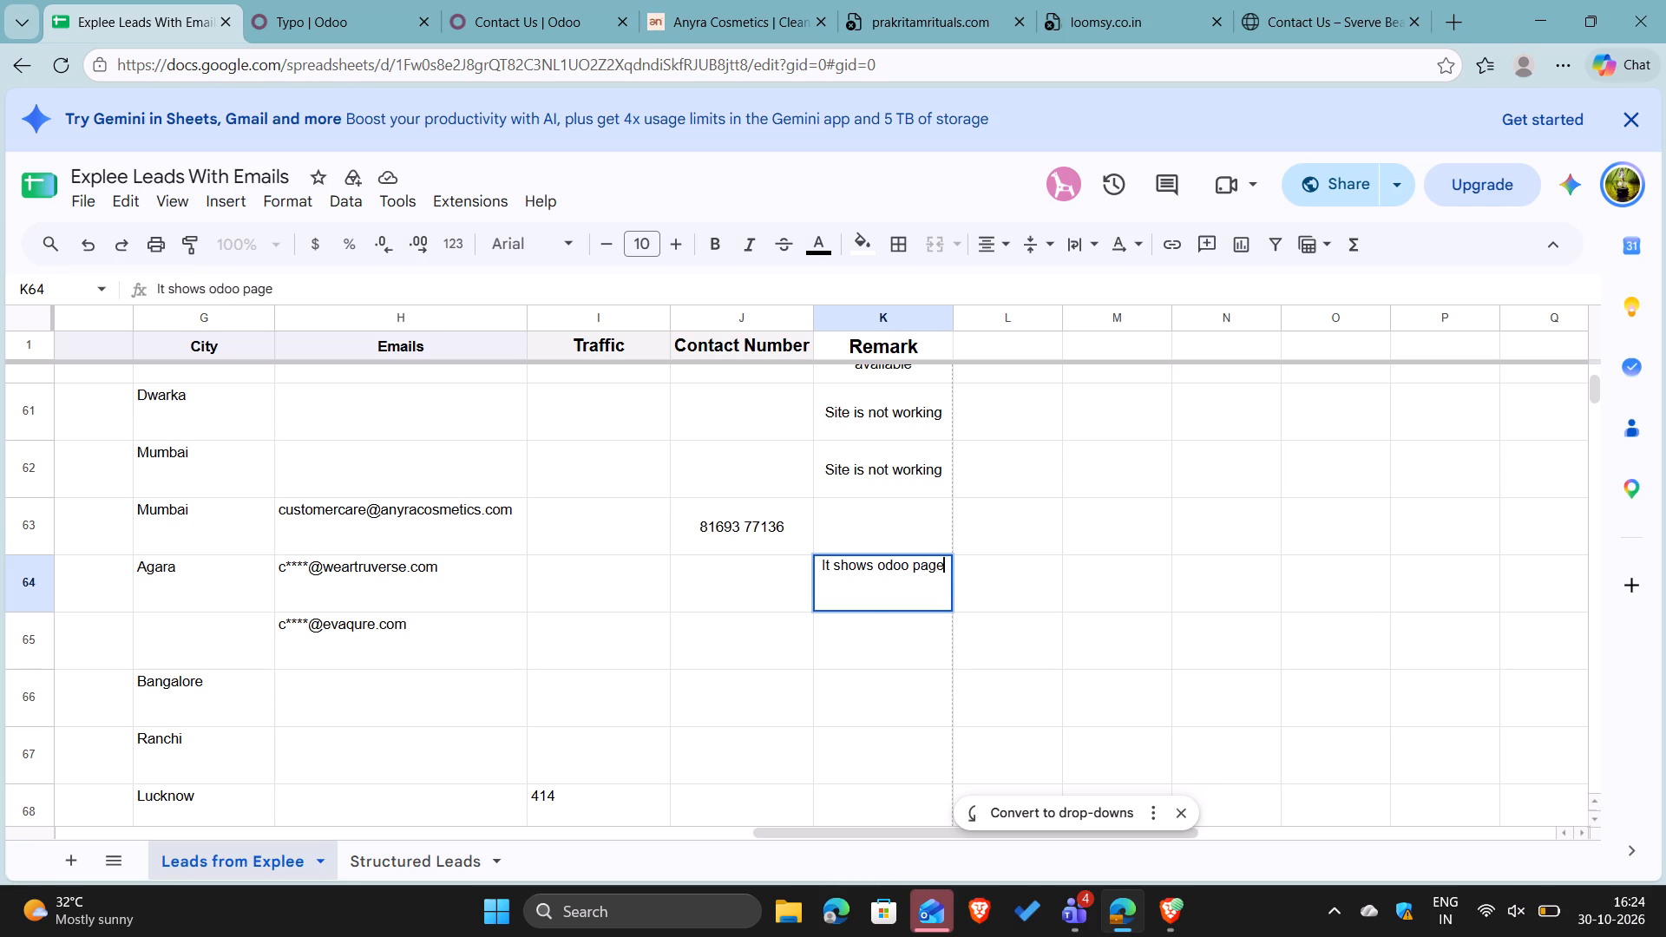
{"action": "left_click", "coordinate": [857, 639]}
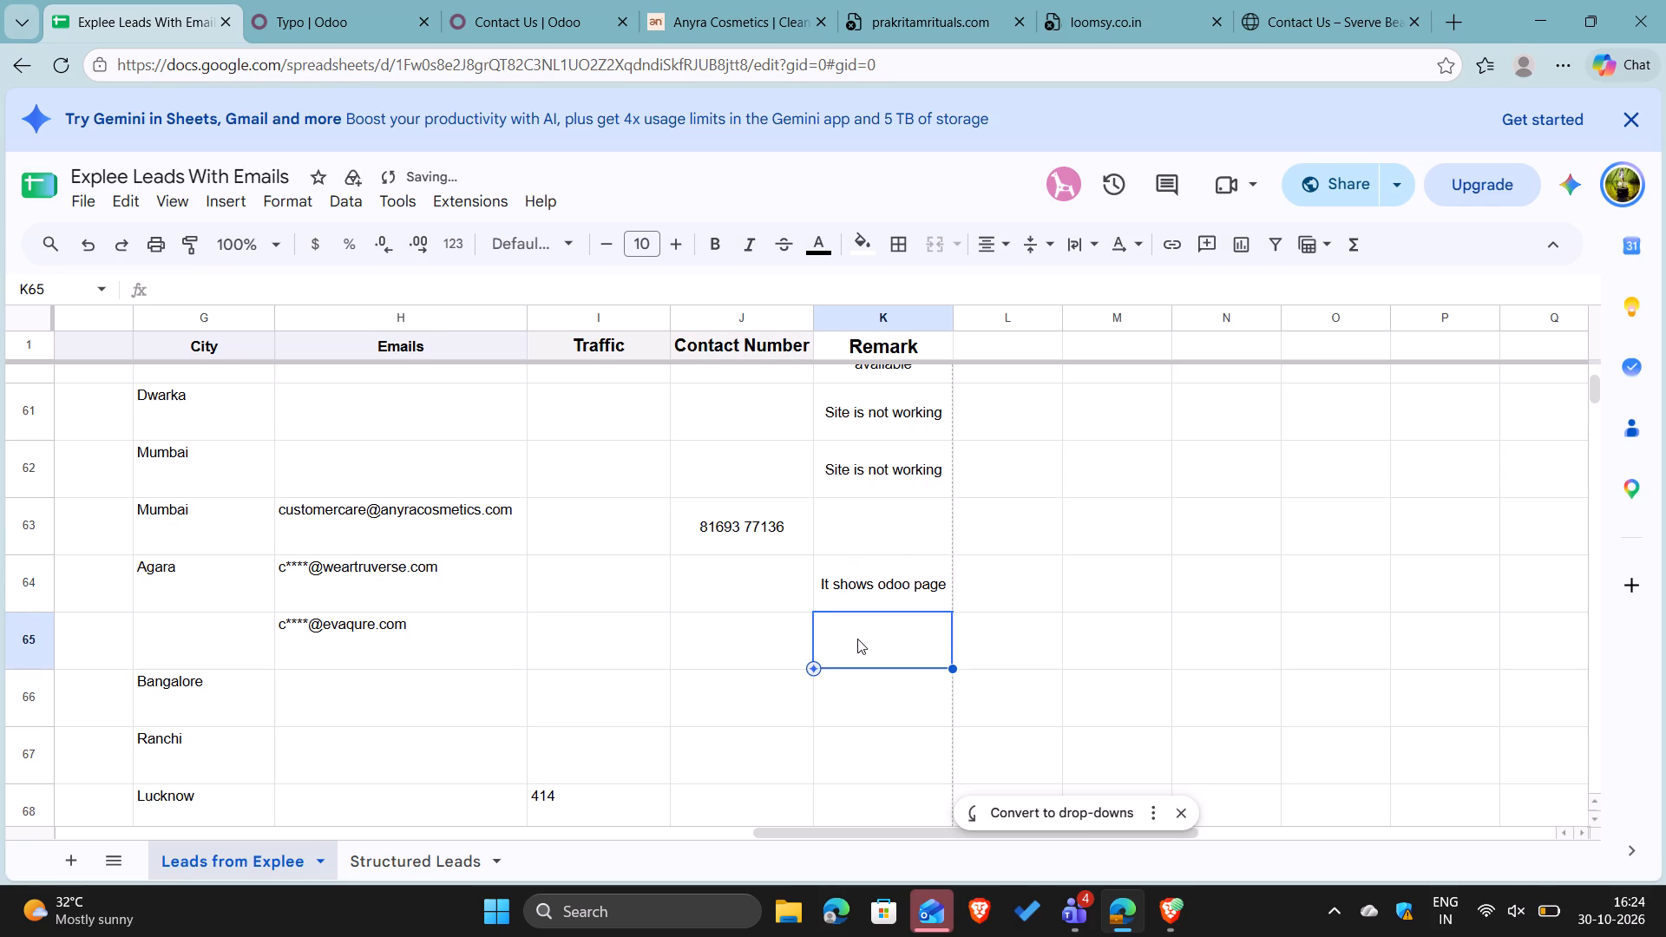
Open evaqure.com from the Domain cell of Evaqure in row 65.
{"action": "scroll", "coordinate": [857, 639], "scroll_direction": "right", "scroll_amount": 11}
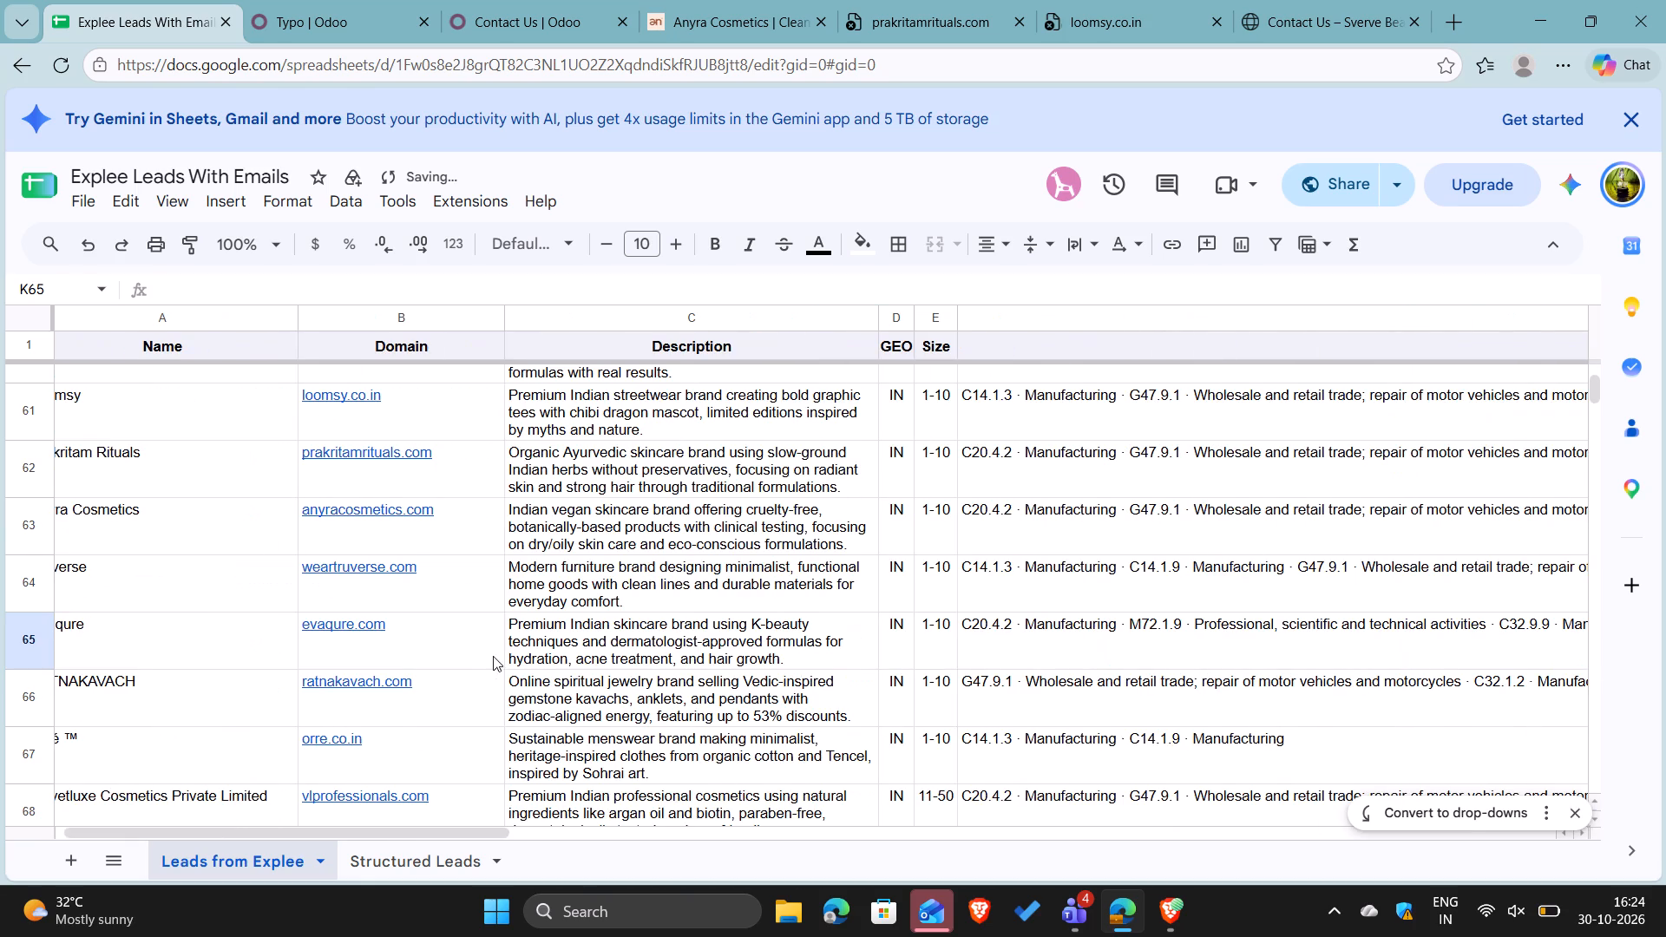
{"action": "left_click", "coordinate": [488, 646]}
{"action": "left_click", "coordinate": [462, 702]}
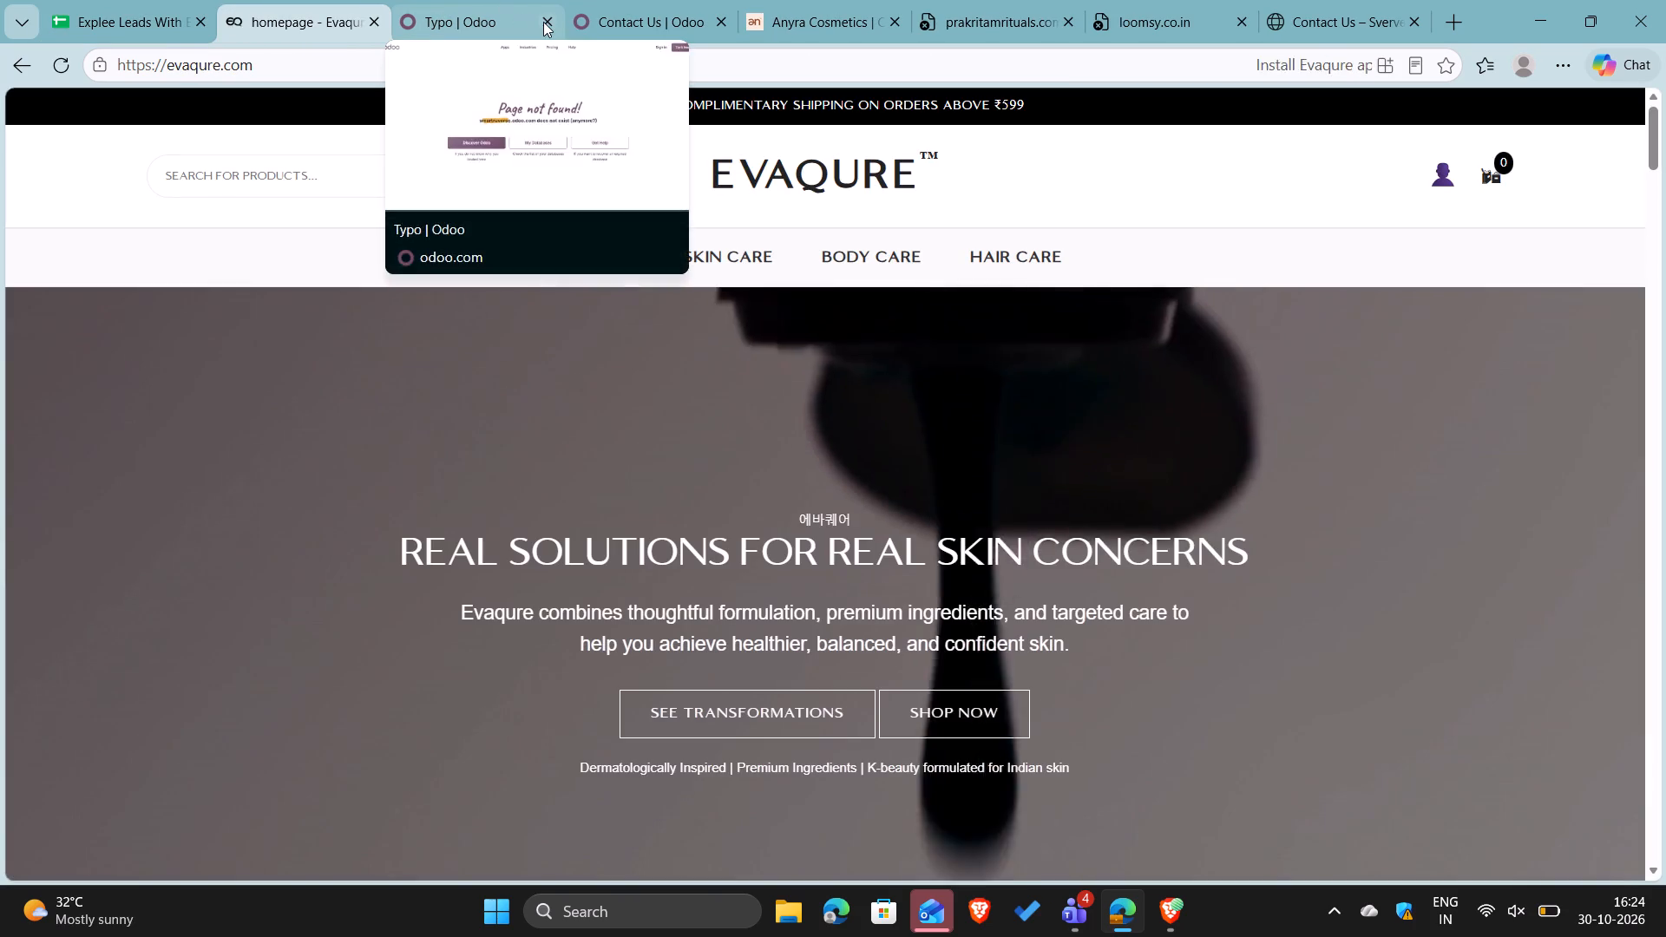
Close the two Odoo pages and the Anyra Cosmetics, prakritamrituals.com and loomsy.co.in pages.
{"action": "left_click", "coordinate": [543, 22]}
{"action": "left_click", "coordinate": [543, 22]}
{"action": "left_click", "coordinate": [543, 22]}
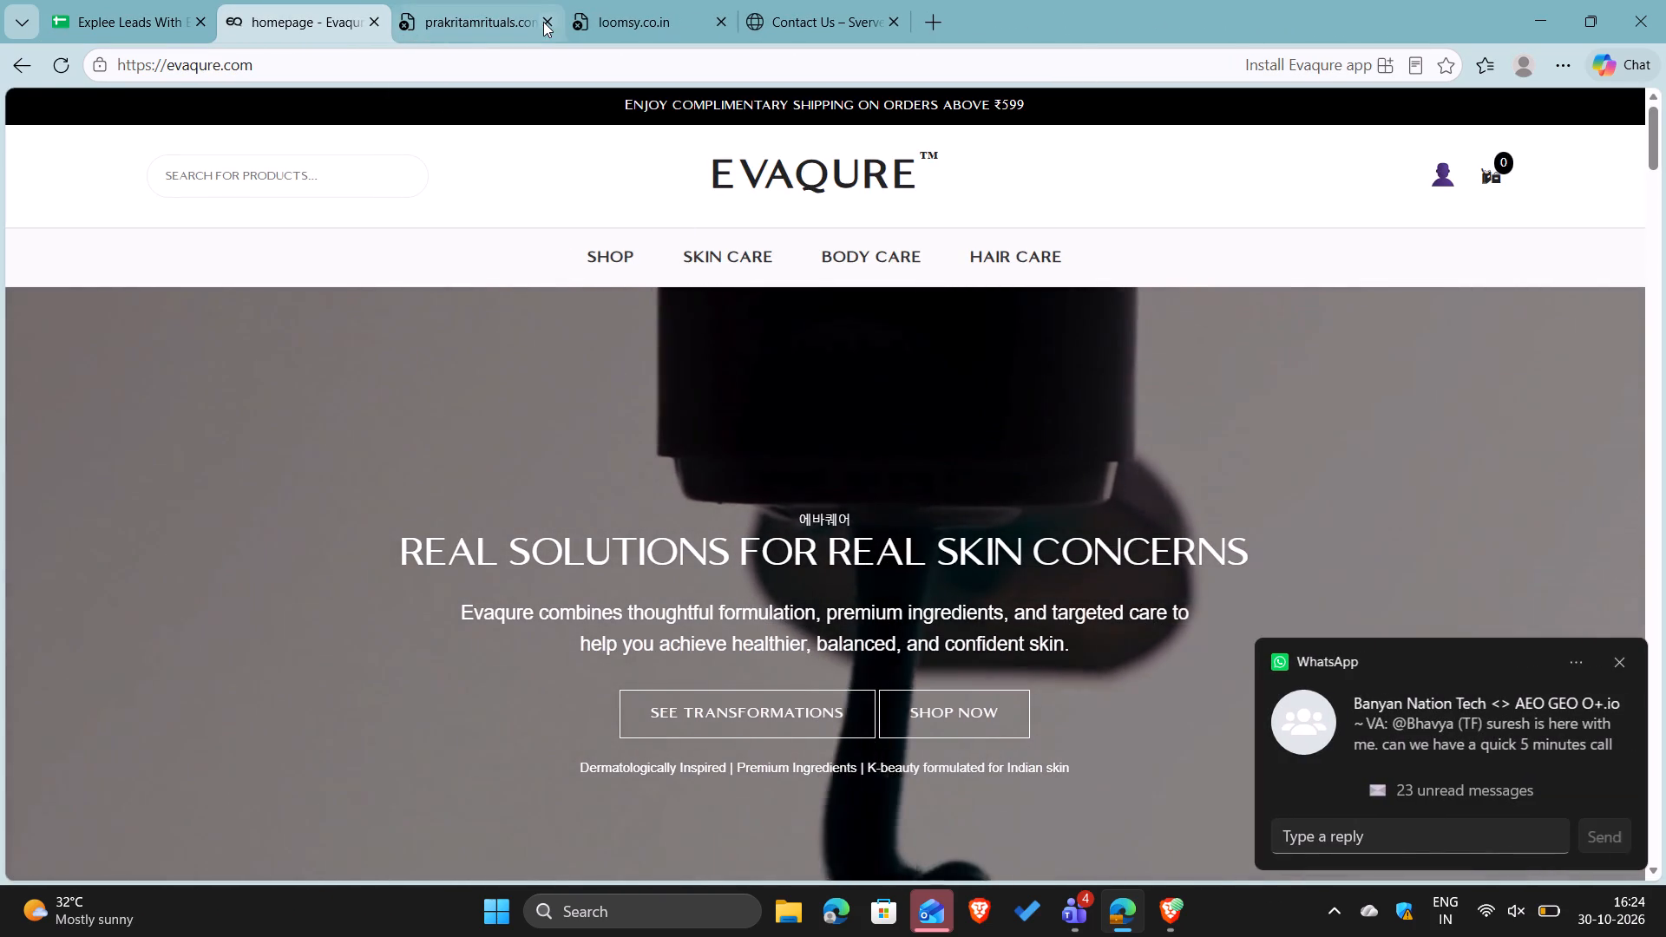
{"action": "left_click", "coordinate": [543, 22]}
{"action": "left_click", "coordinate": [543, 22]}
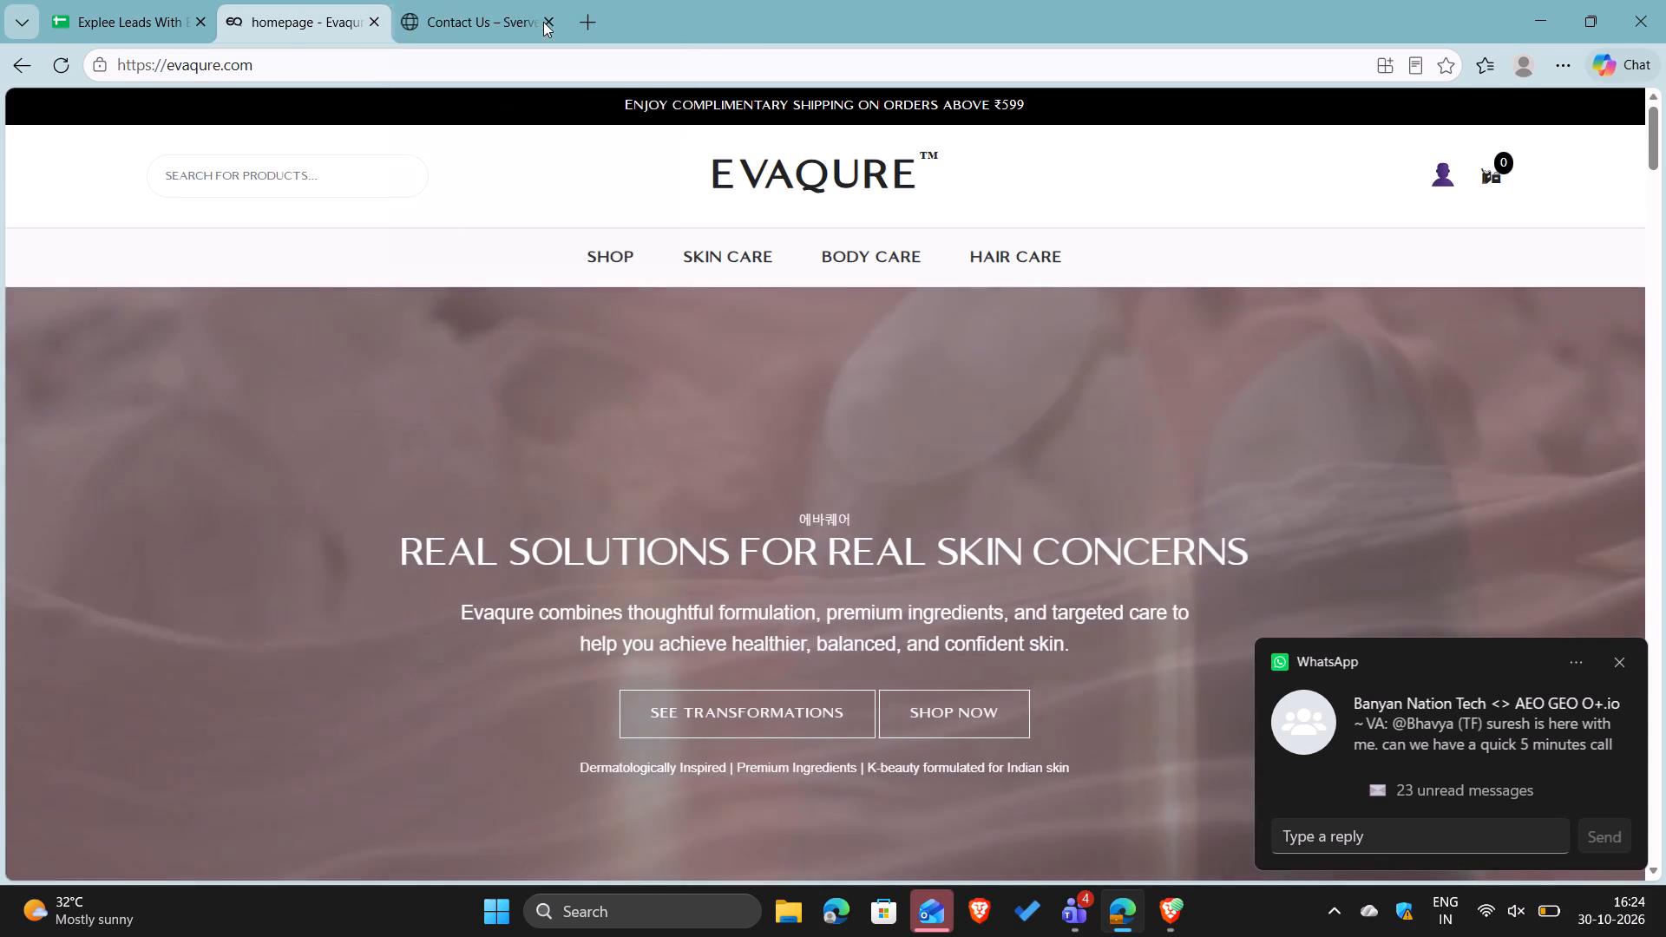
Look through Evaqure's homepage and Contact page down to the footer for an email address and phone number.
{"action": "scroll", "coordinate": [630, 380], "scroll_direction": "down", "scroll_amount": 4}
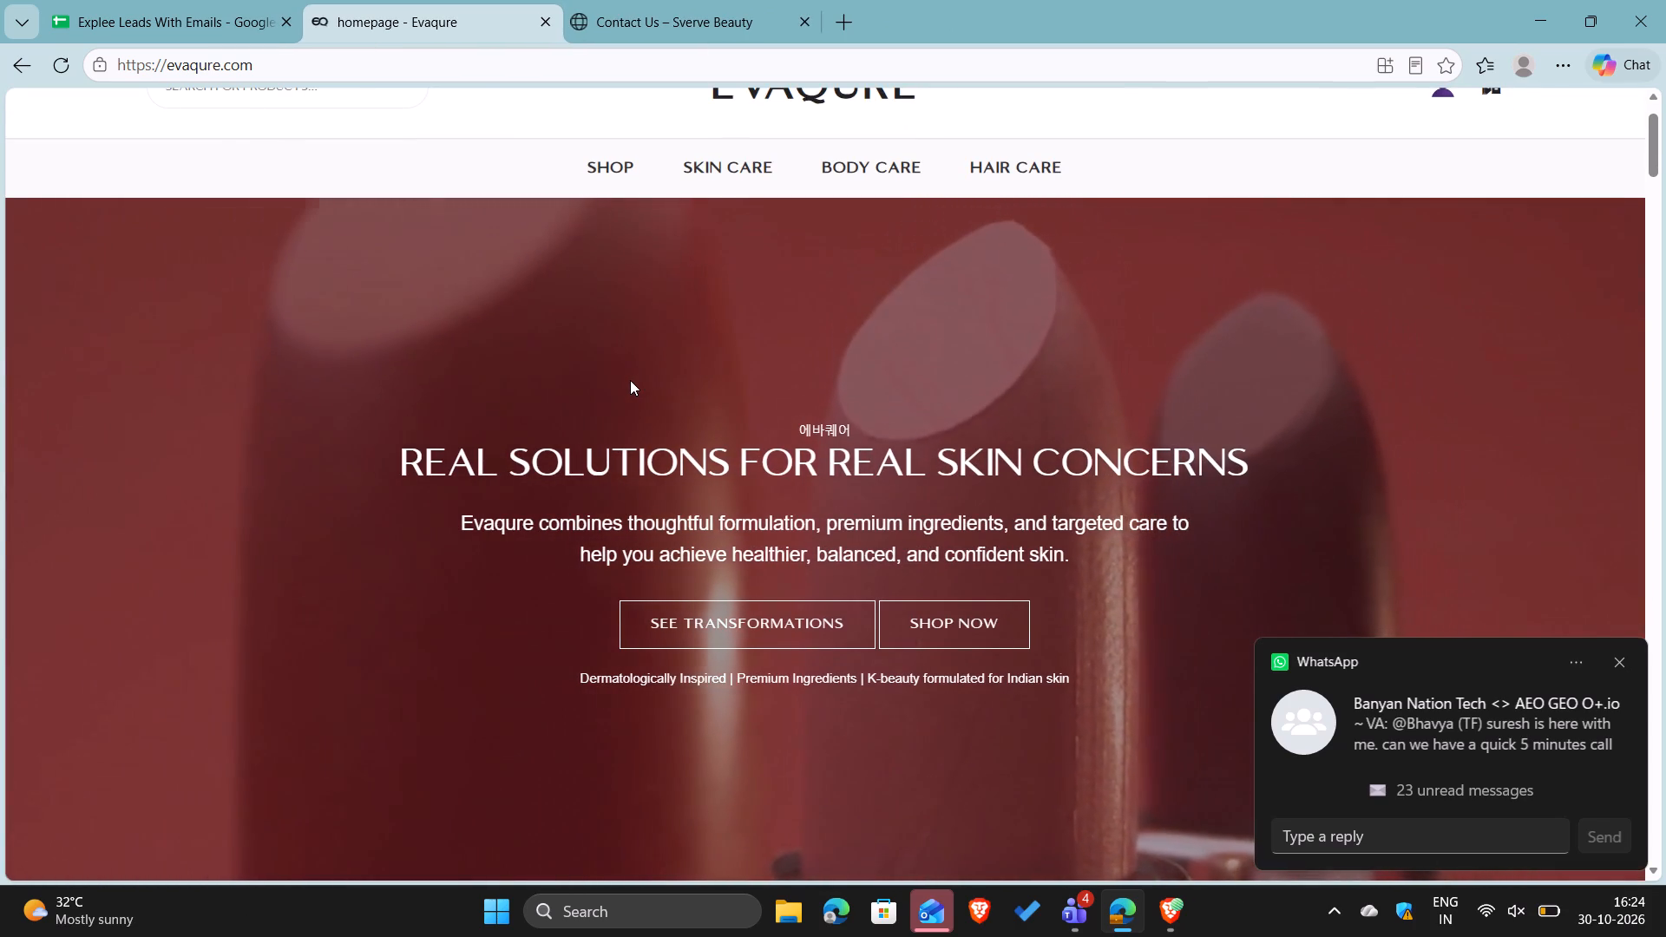
{"action": "scroll", "coordinate": [630, 380], "scroll_direction": "down", "scroll_amount": 4}
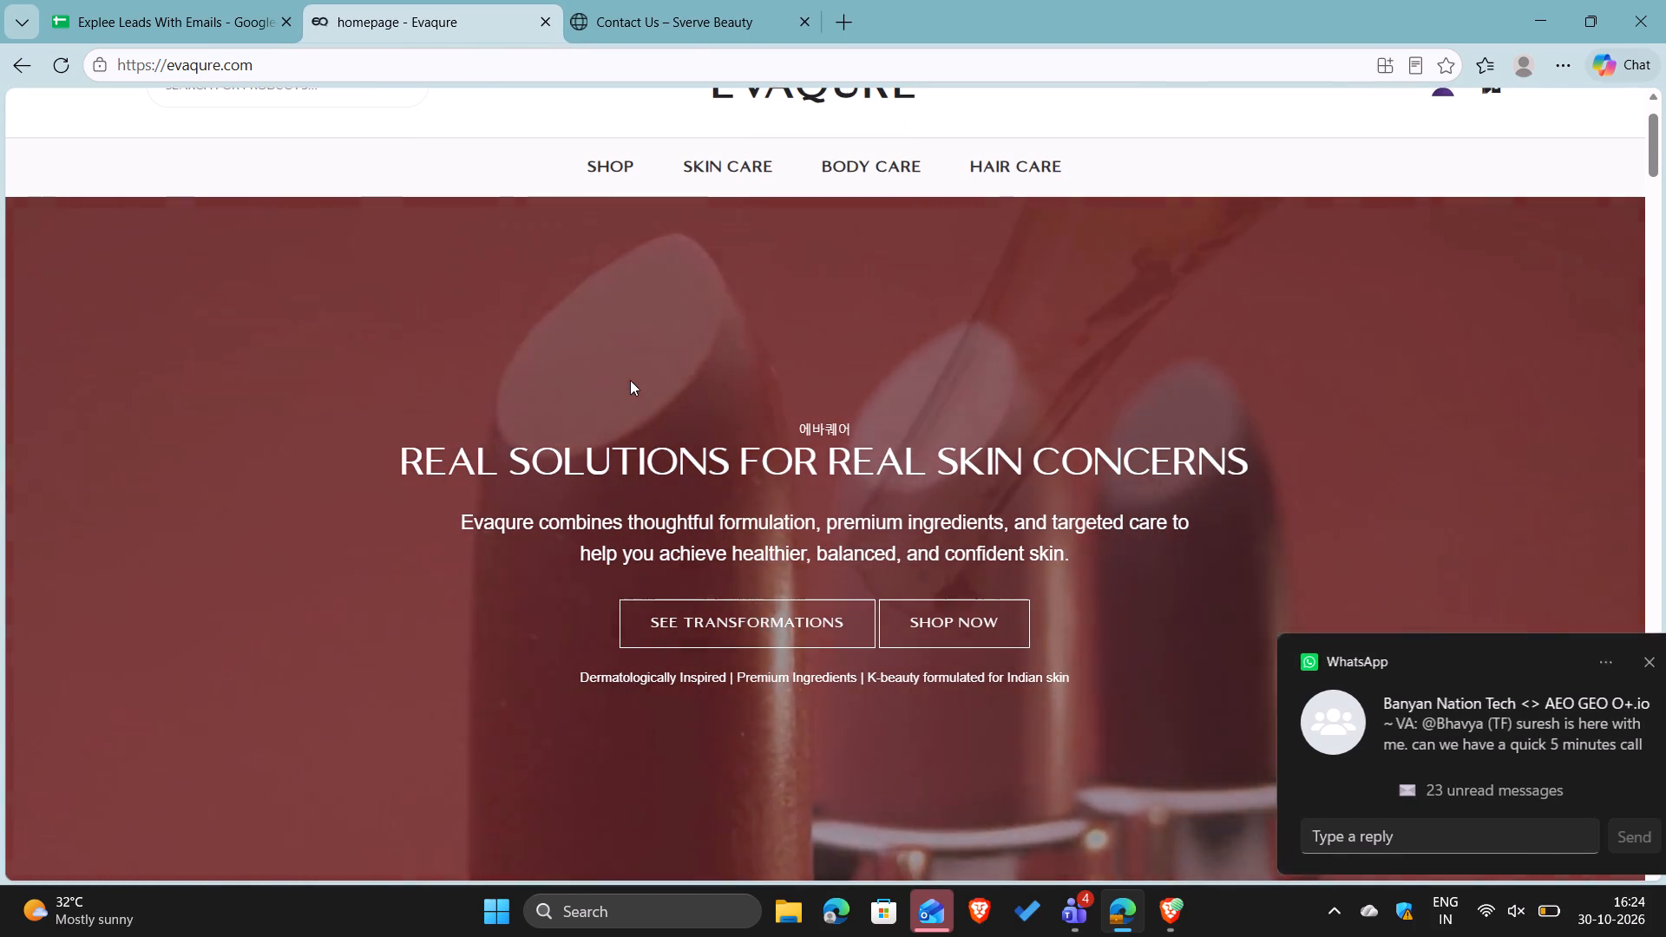
{"action": "scroll", "coordinate": [630, 380], "scroll_direction": "down", "scroll_amount": 14}
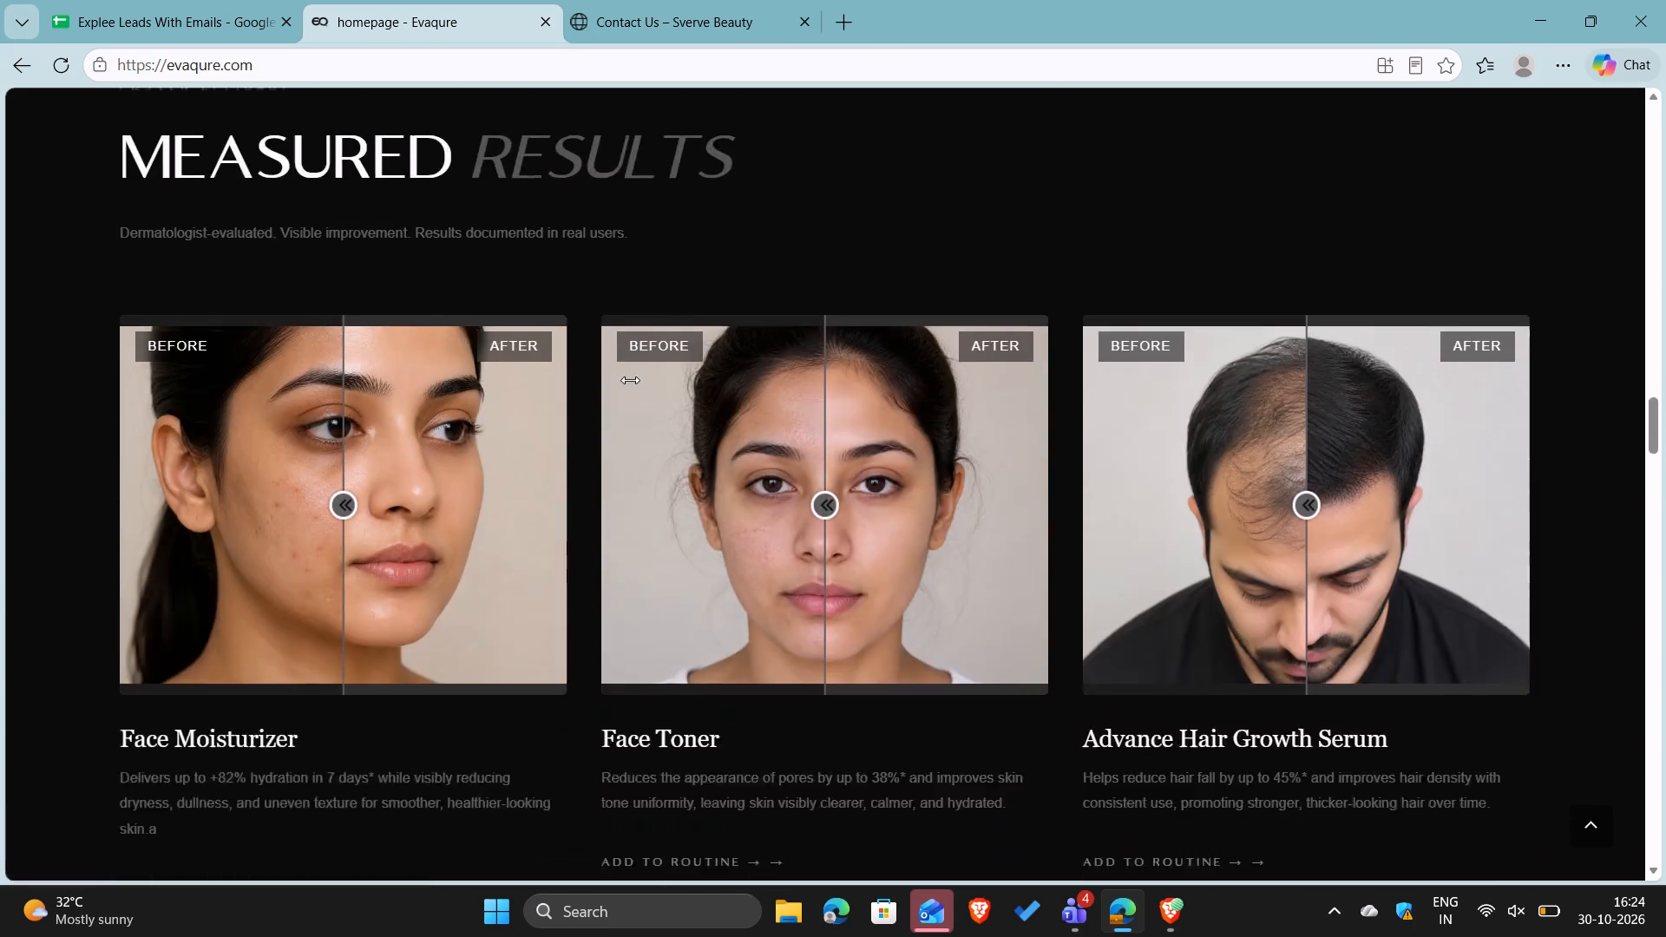
{"action": "scroll", "coordinate": [630, 380], "scroll_direction": "down", "scroll_amount": 14}
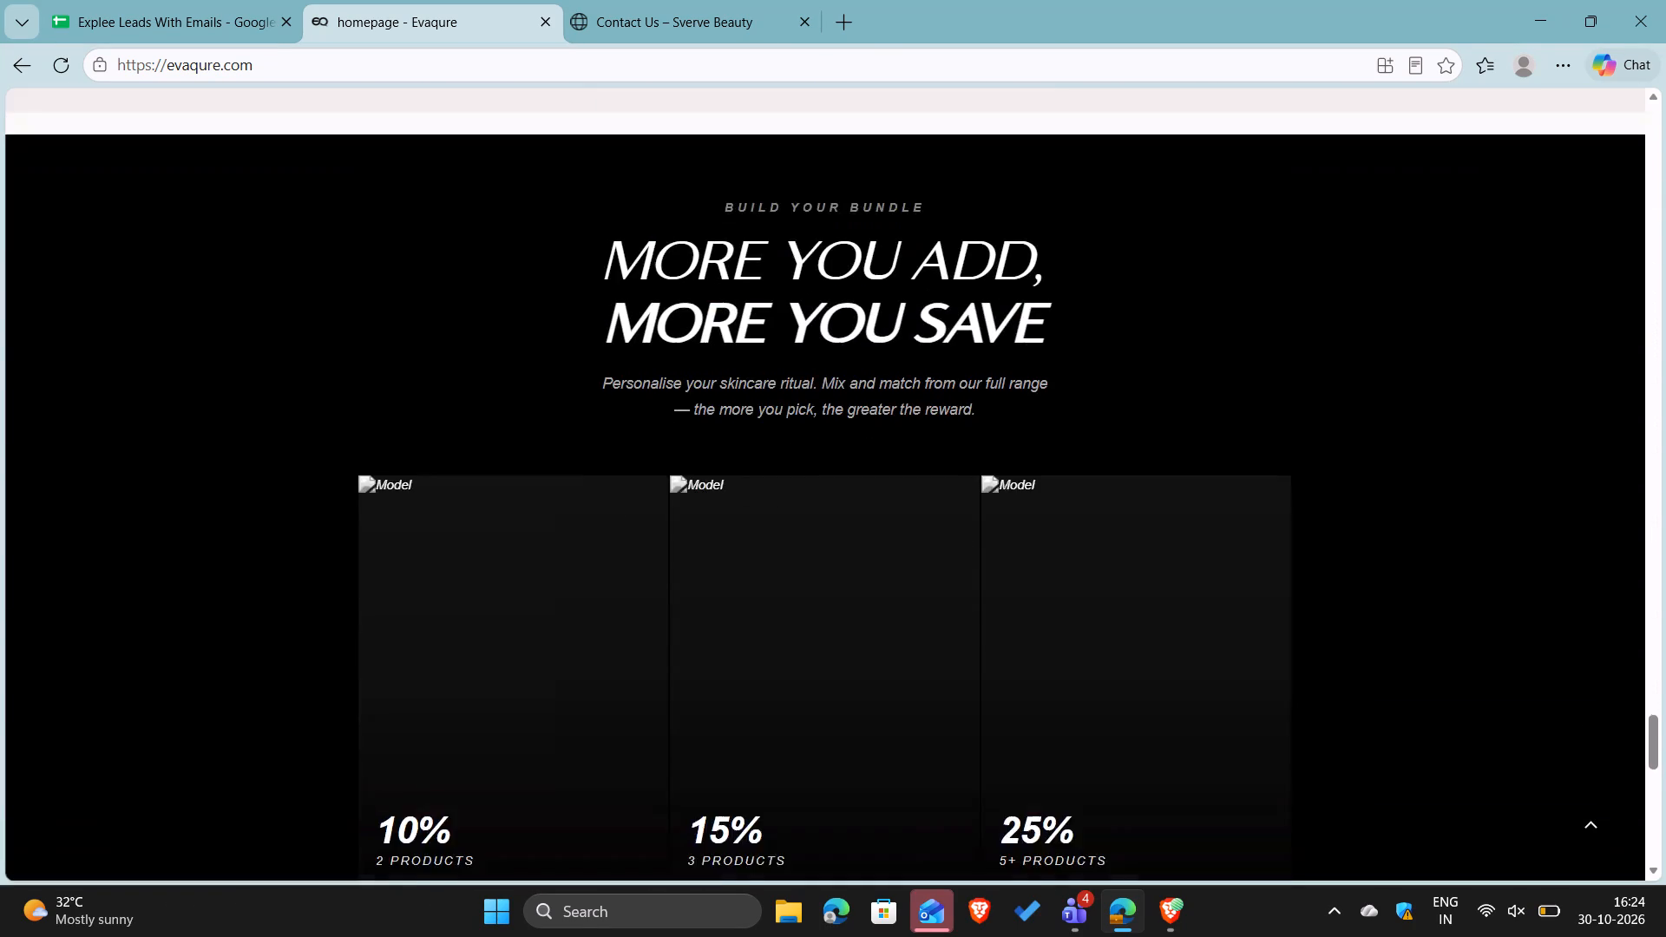
{"action": "scroll", "coordinate": [630, 380], "scroll_direction": "up", "scroll_amount": 6}
{"action": "scroll", "coordinate": [630, 380], "scroll_direction": "down", "scroll_amount": 6}
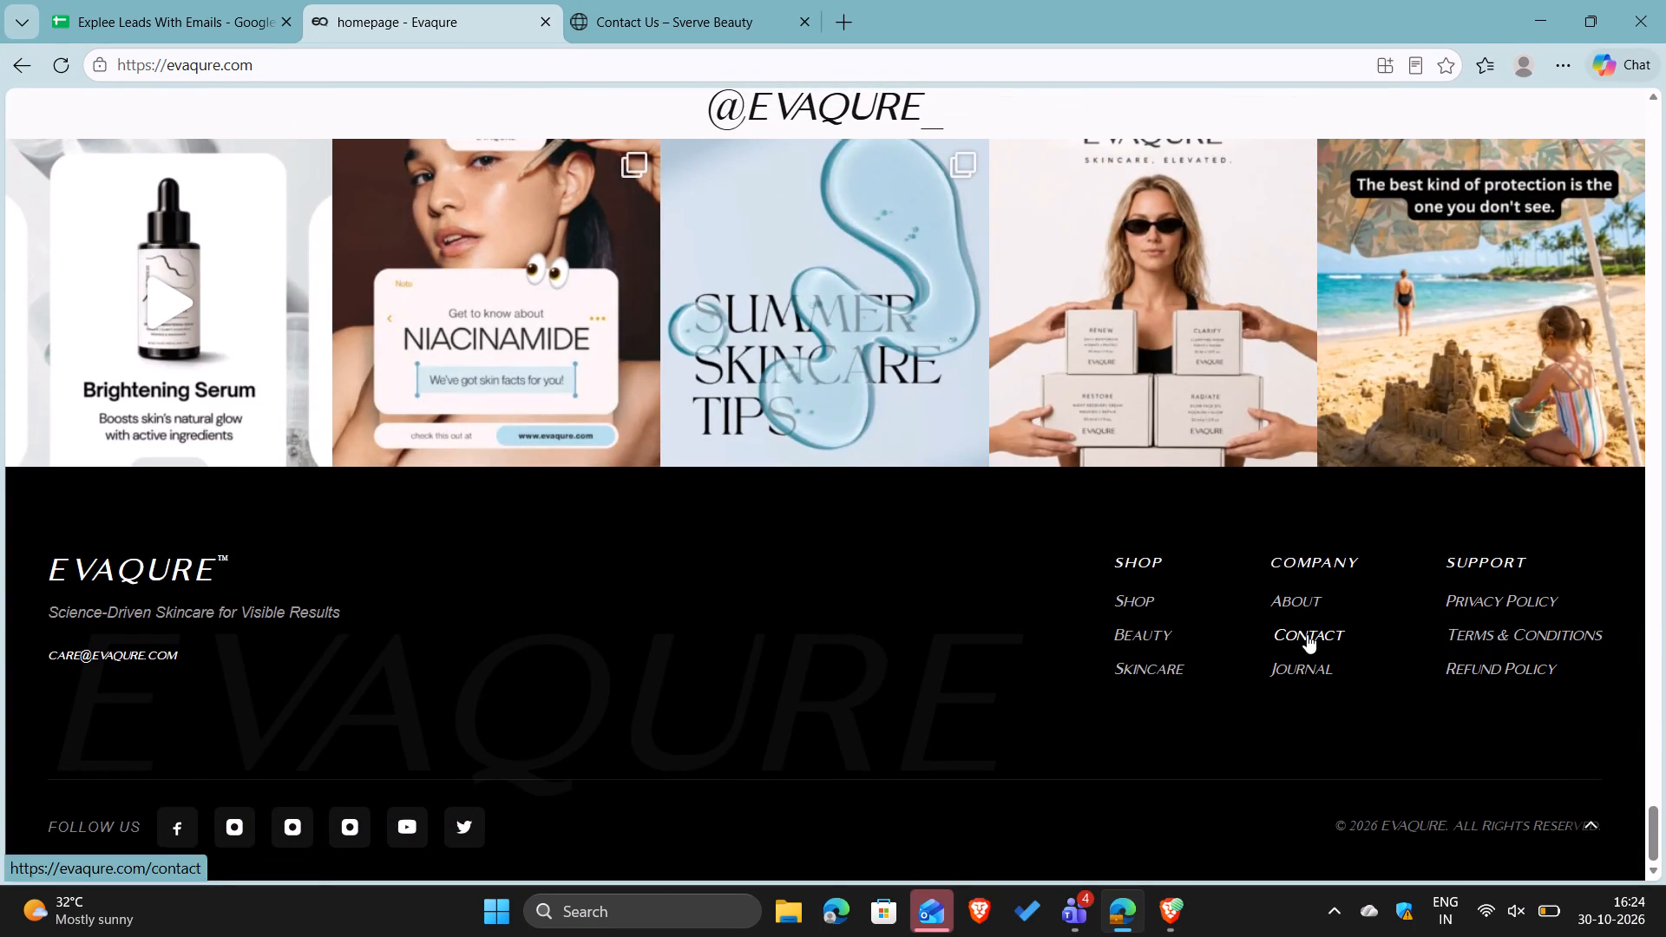
{"action": "left_click", "coordinate": [1307, 634]}
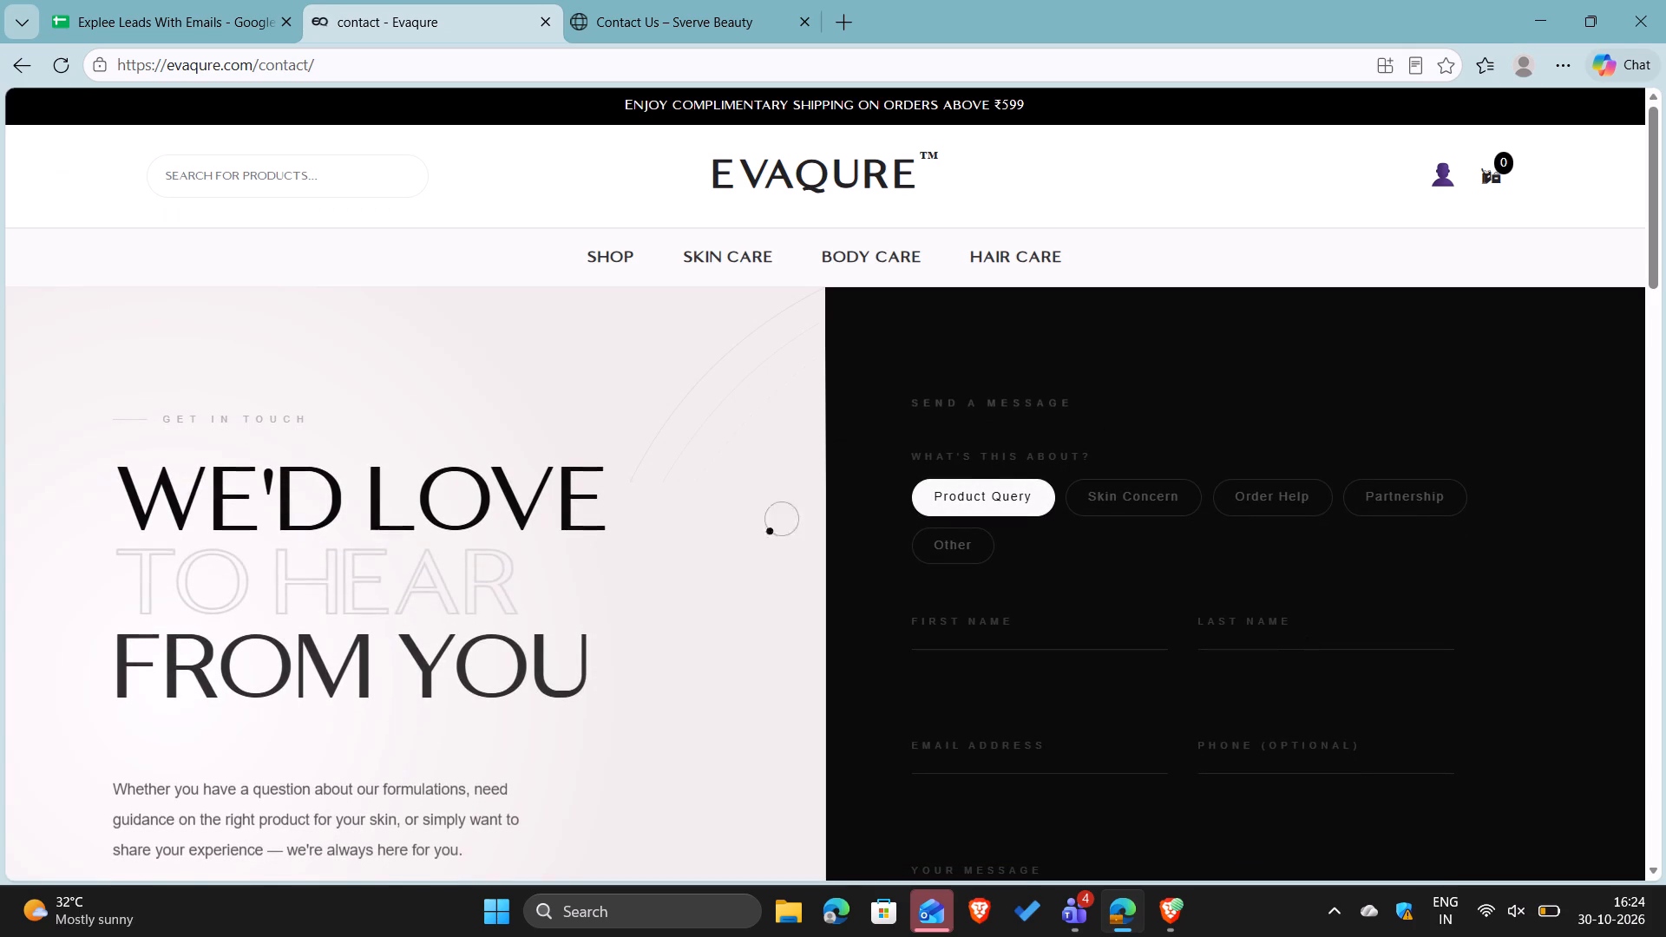
{"action": "scroll", "coordinate": [737, 633], "scroll_direction": "down", "scroll_amount": 6}
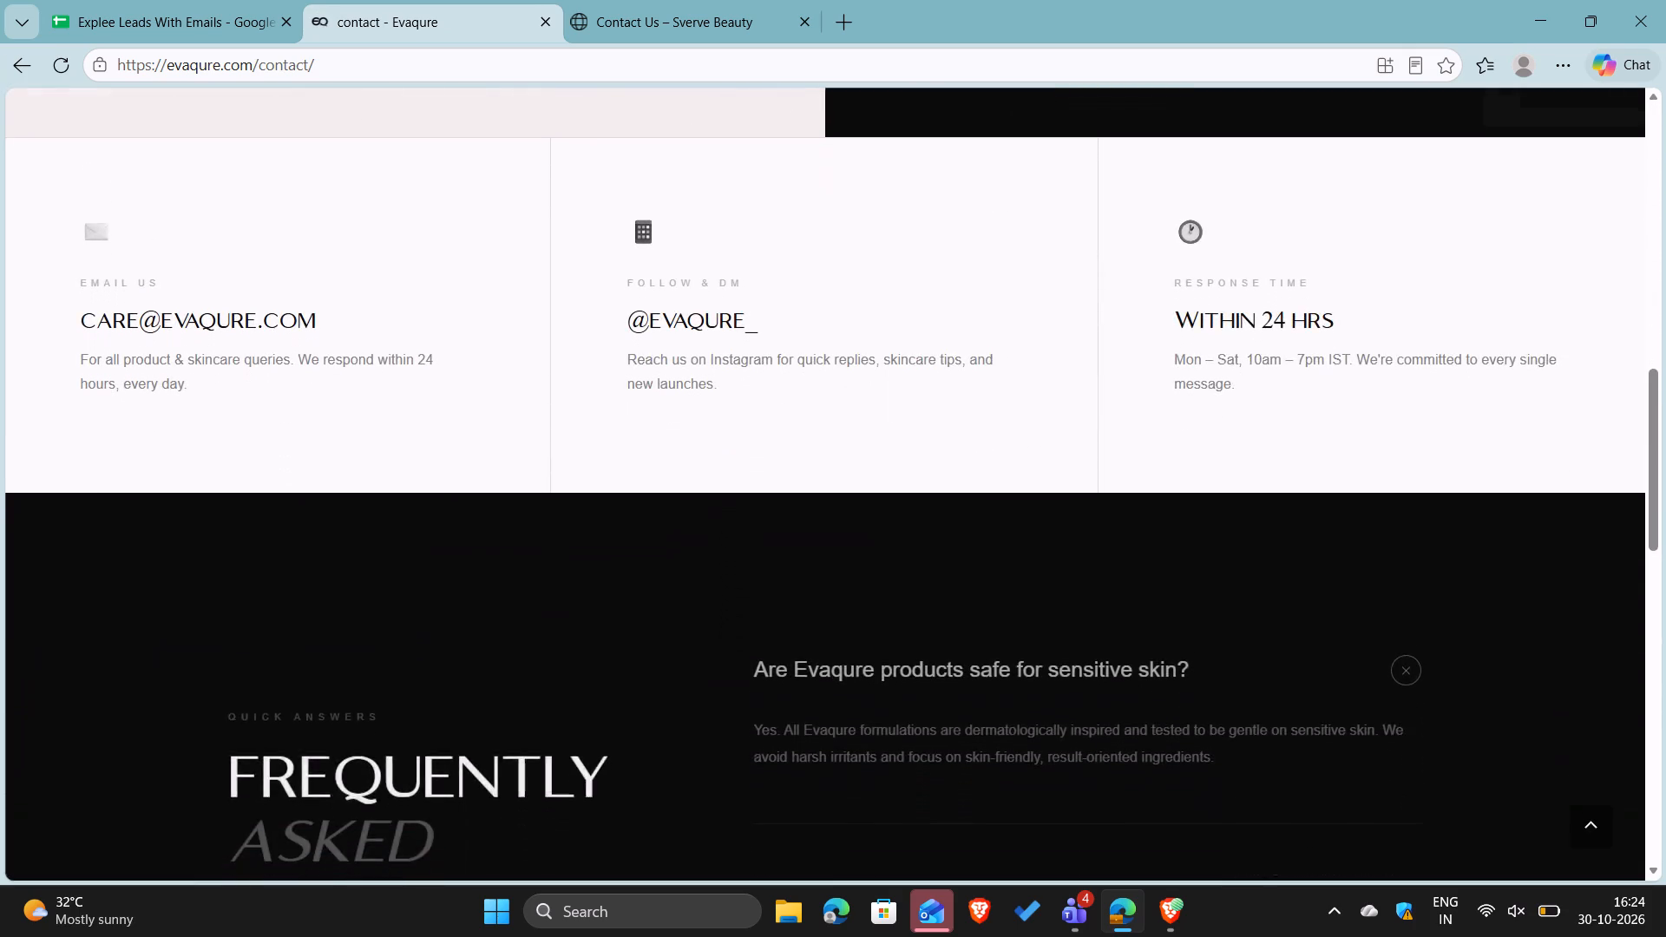
{"action": "scroll", "coordinate": [737, 633], "scroll_direction": "down", "scroll_amount": 9}
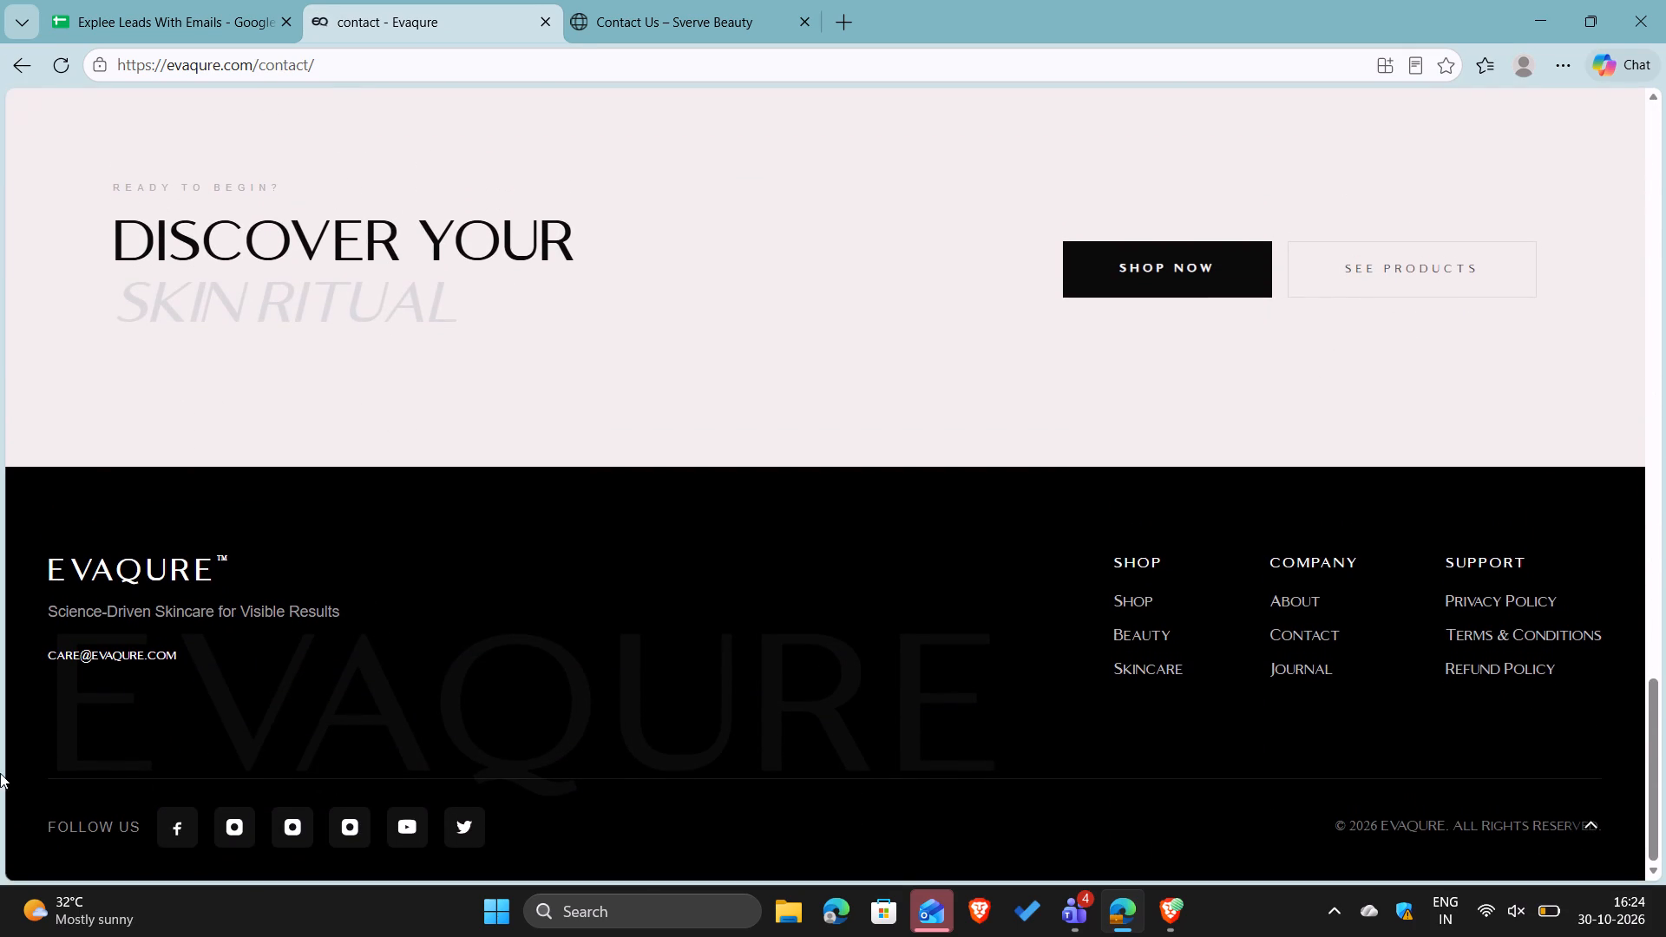
Copy the care email address from Evaqure's footer and replace the masked address in the Emails cell of row 65 with it.
{"action": "left_click_drag", "start_coordinate": [199, 639], "coordinate": [2, 630]}
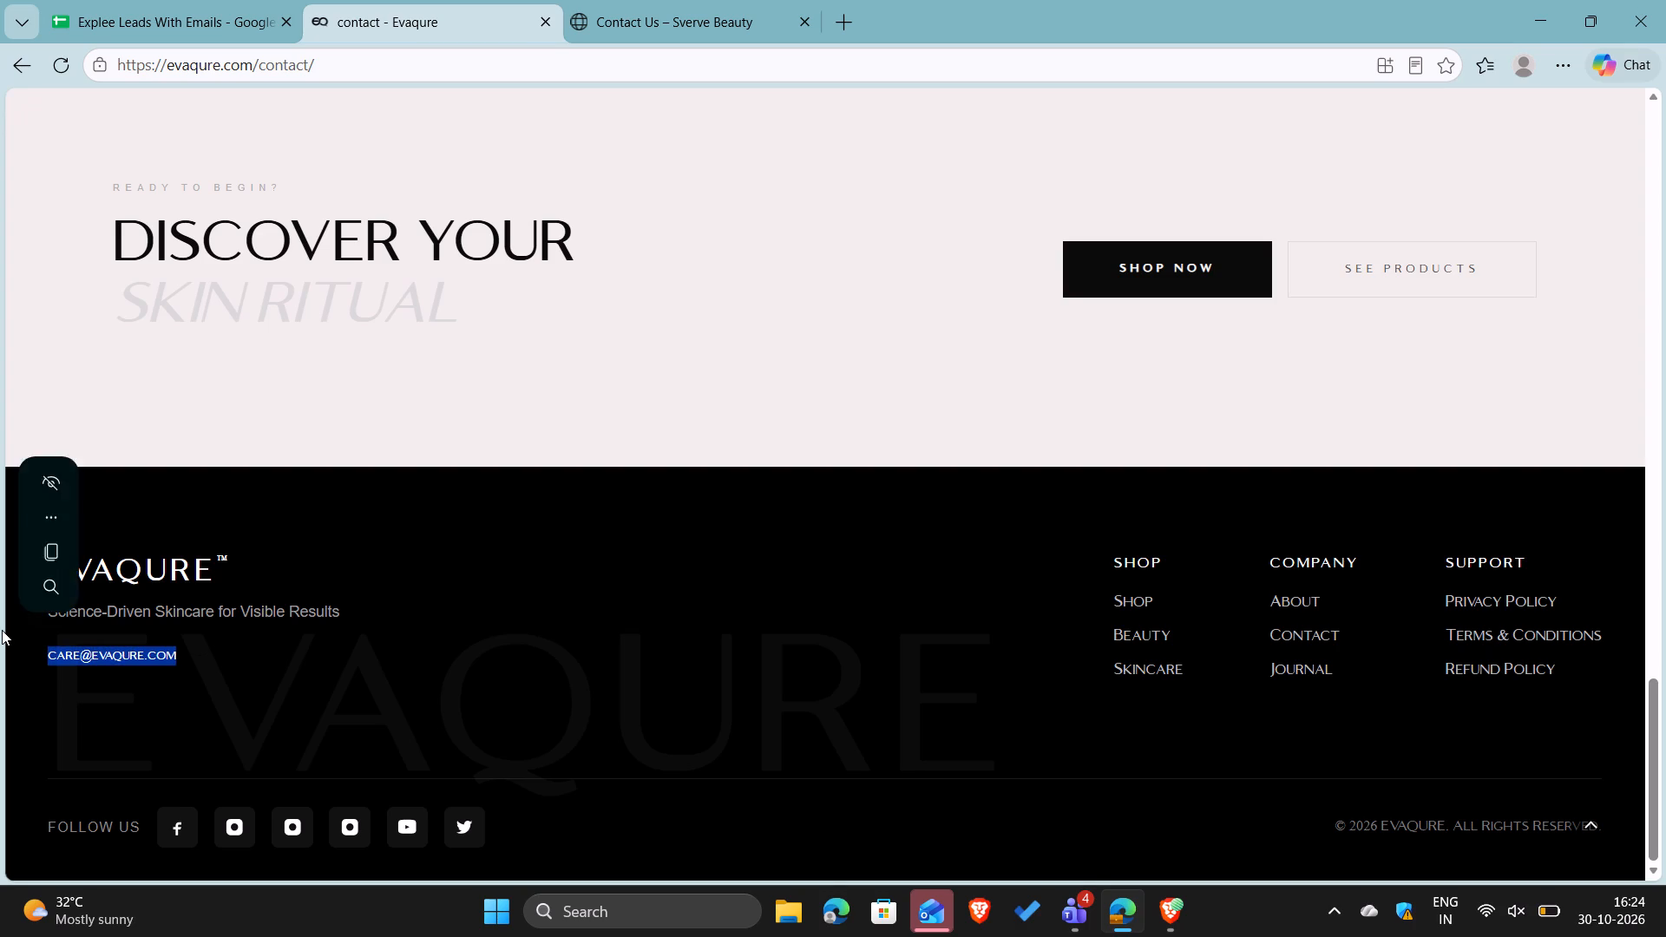
{"action": "key", "text": "ctrl+c"}
{"action": "key", "text": "alt+Tab"}
{"action": "key", "text": "alt+Tab"}
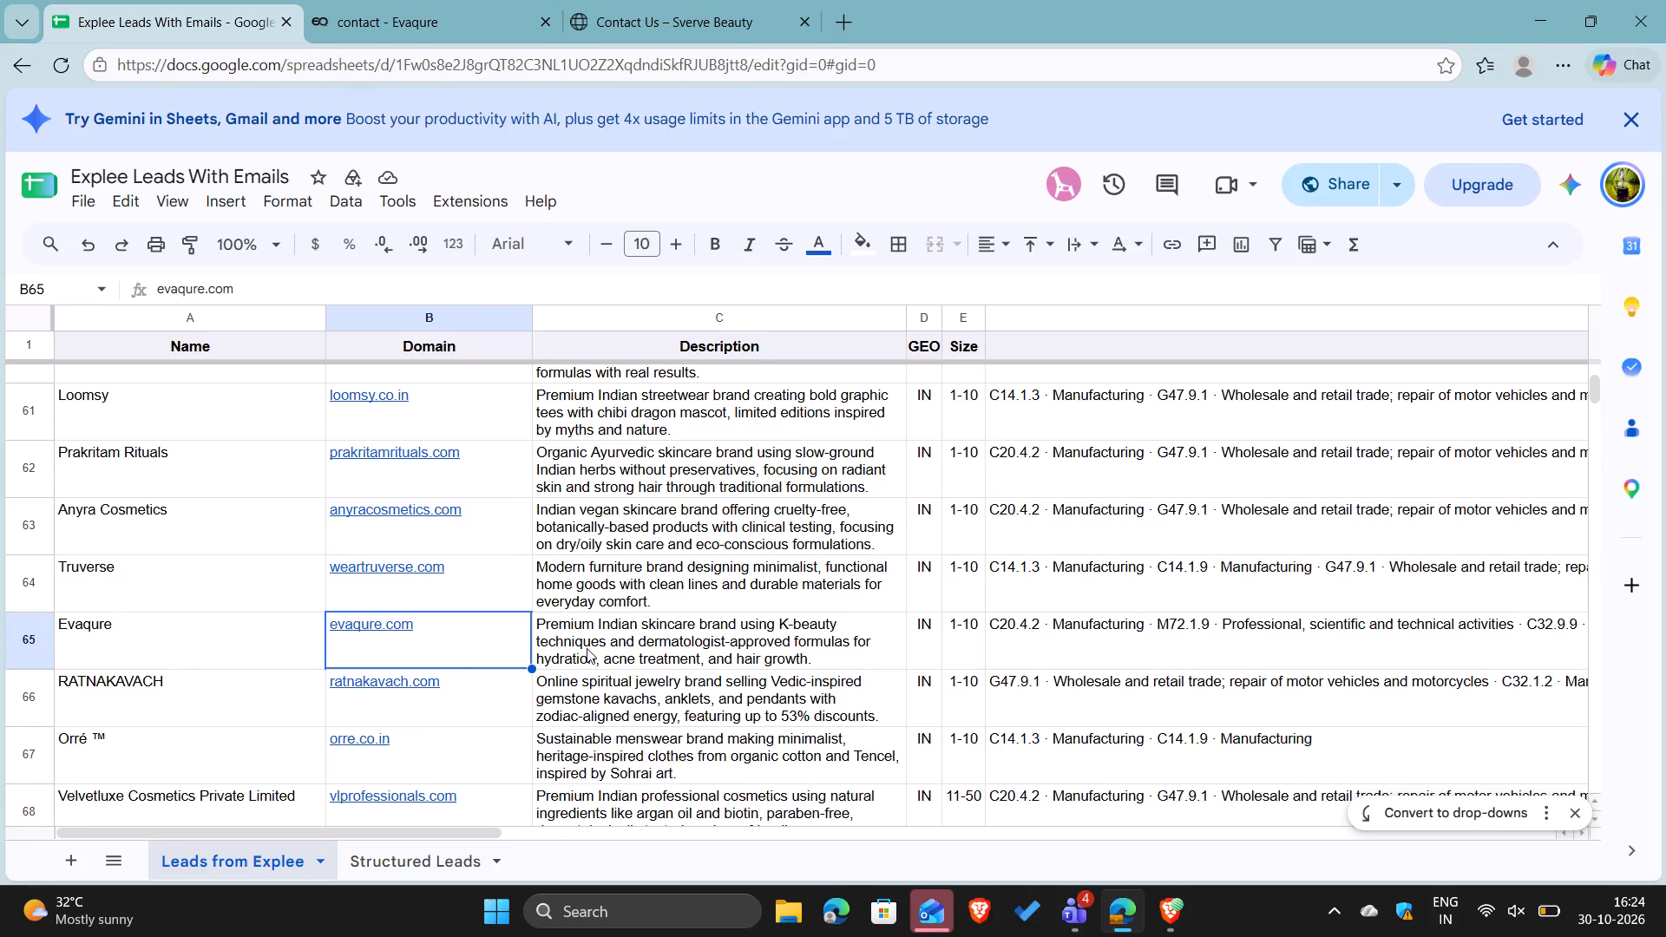
{"action": "scroll", "coordinate": [587, 648], "scroll_direction": "left", "scroll_amount": 8}
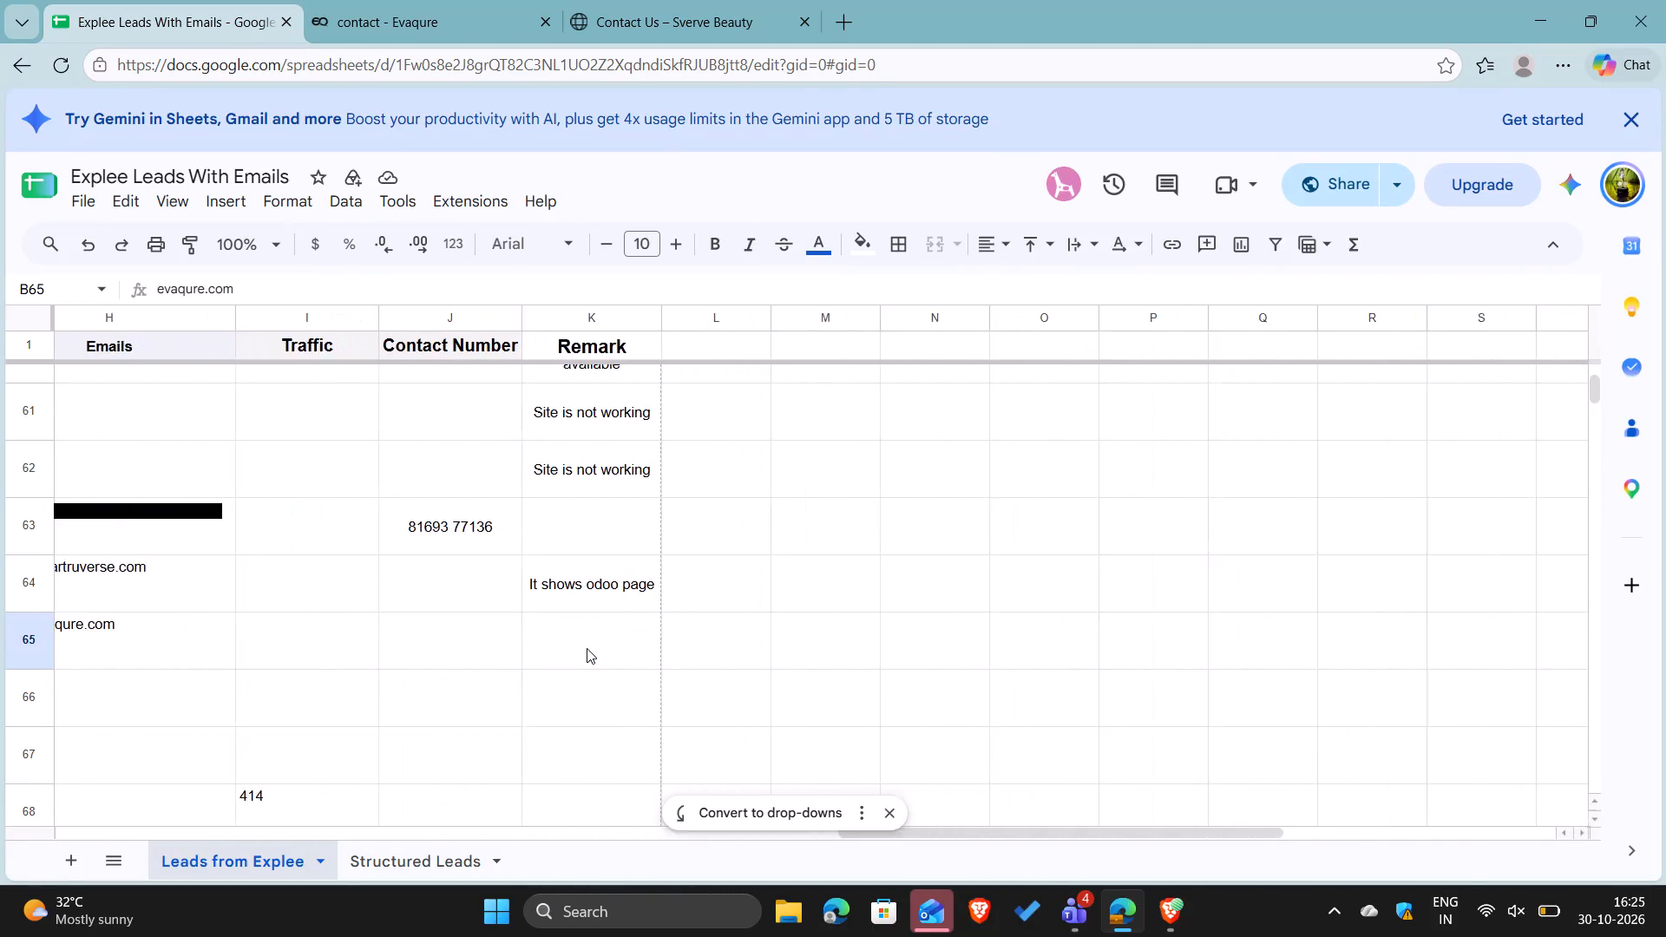
{"action": "scroll", "coordinate": [587, 648], "scroll_direction": "right", "scroll_amount": 1}
{"action": "double_click", "coordinate": [253, 622]}
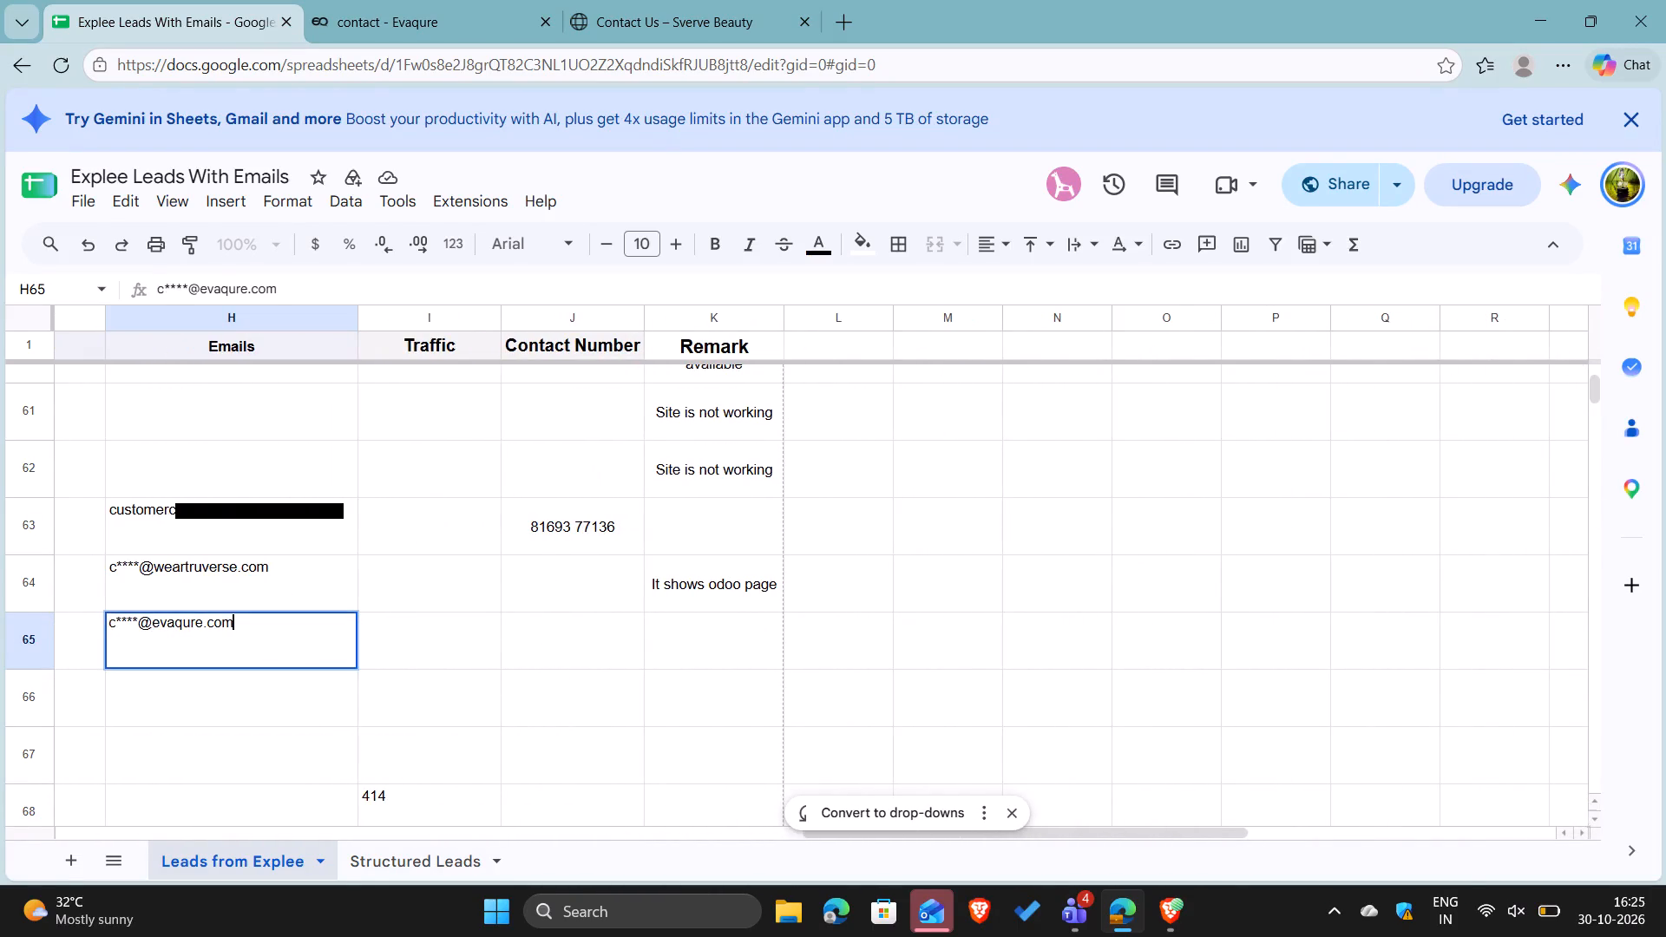
{"action": "key", "text": "ctrl+a"}
{"action": "key", "text": "ctrl+v"}
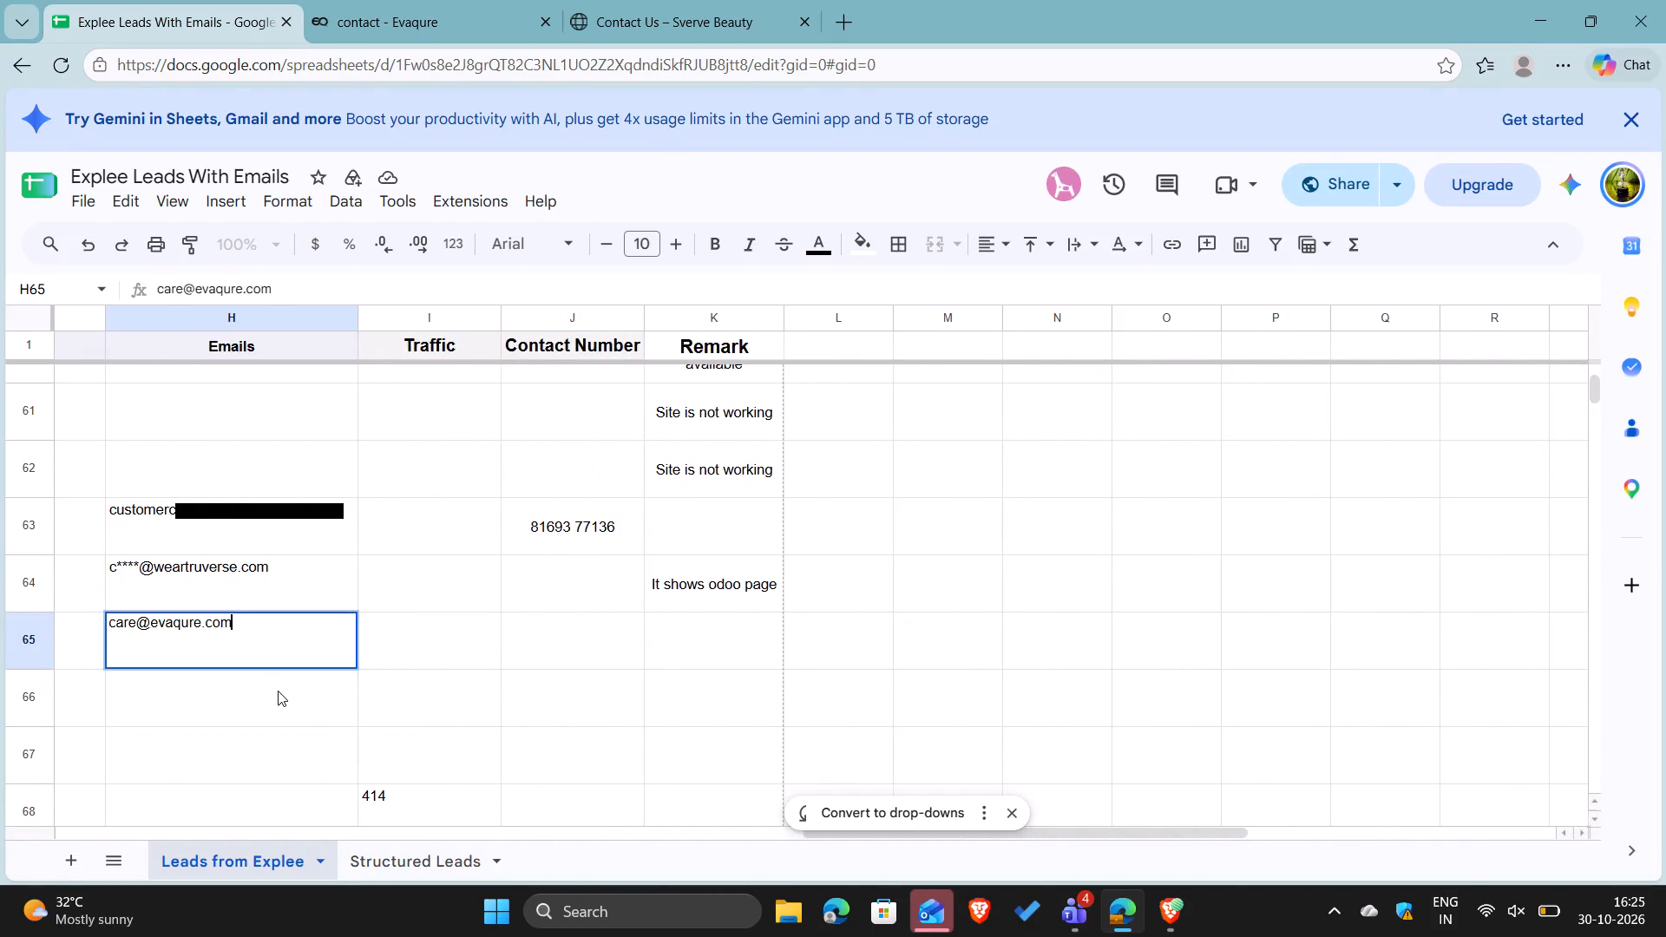
{"action": "left_click", "coordinate": [278, 691]}
Open ratnakavach.com from row 66 and go to the Contact Us details in the site's footer.
{"action": "scroll", "coordinate": [278, 691], "scroll_direction": "right", "scroll_amount": 11}
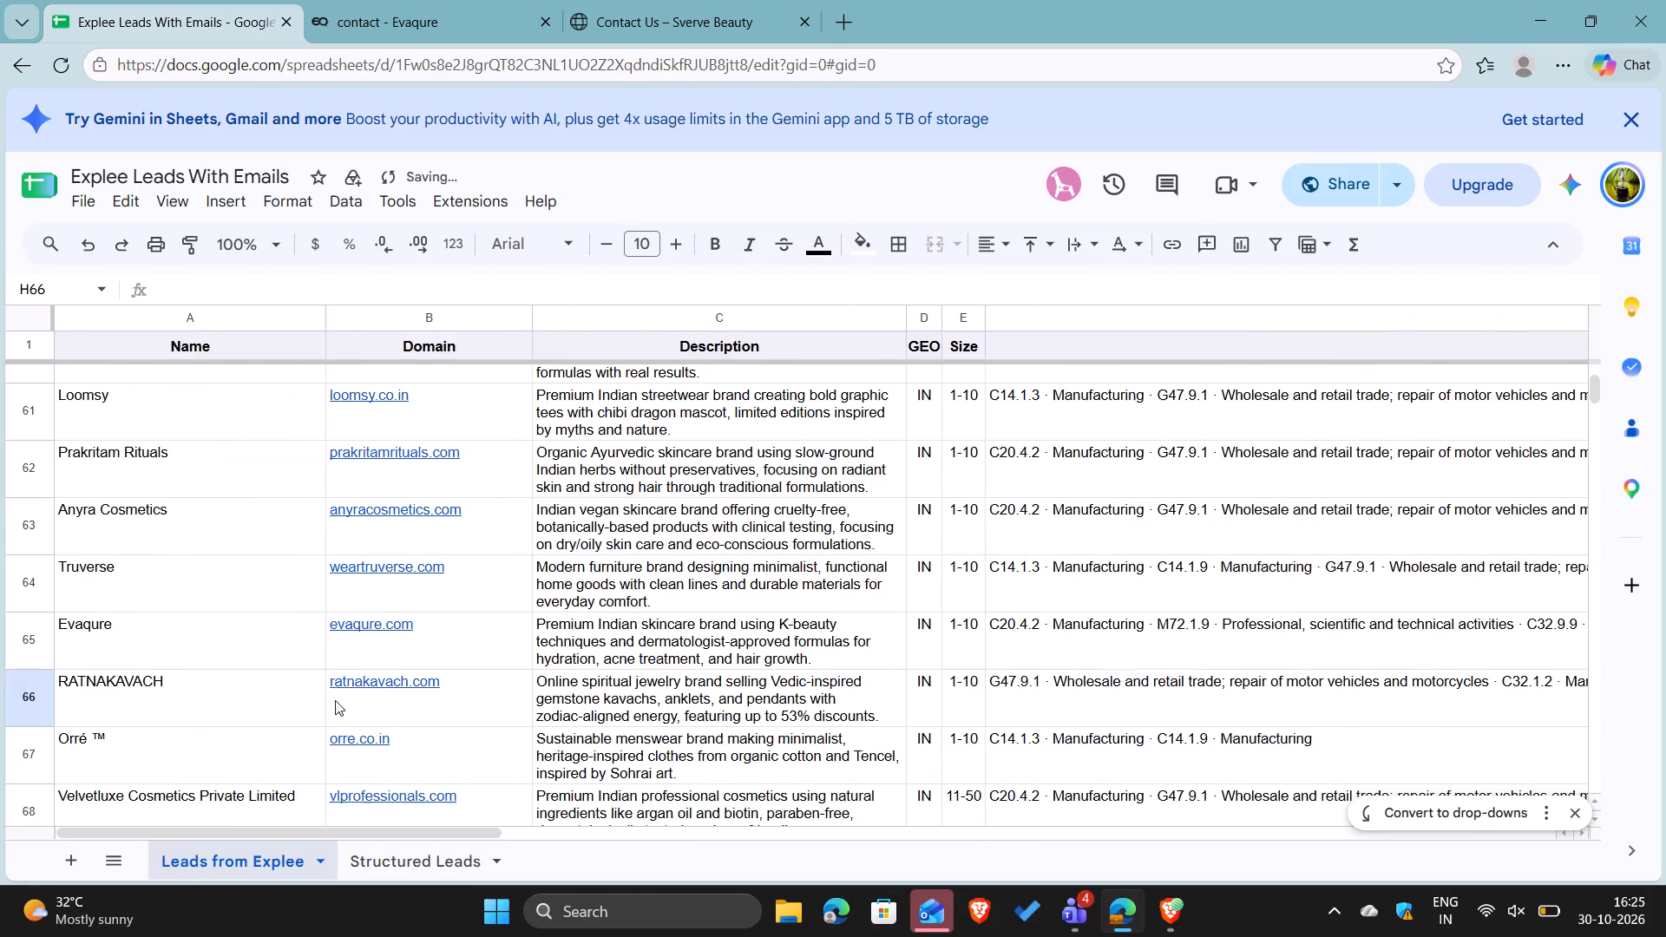
{"action": "left_click", "coordinate": [411, 702]}
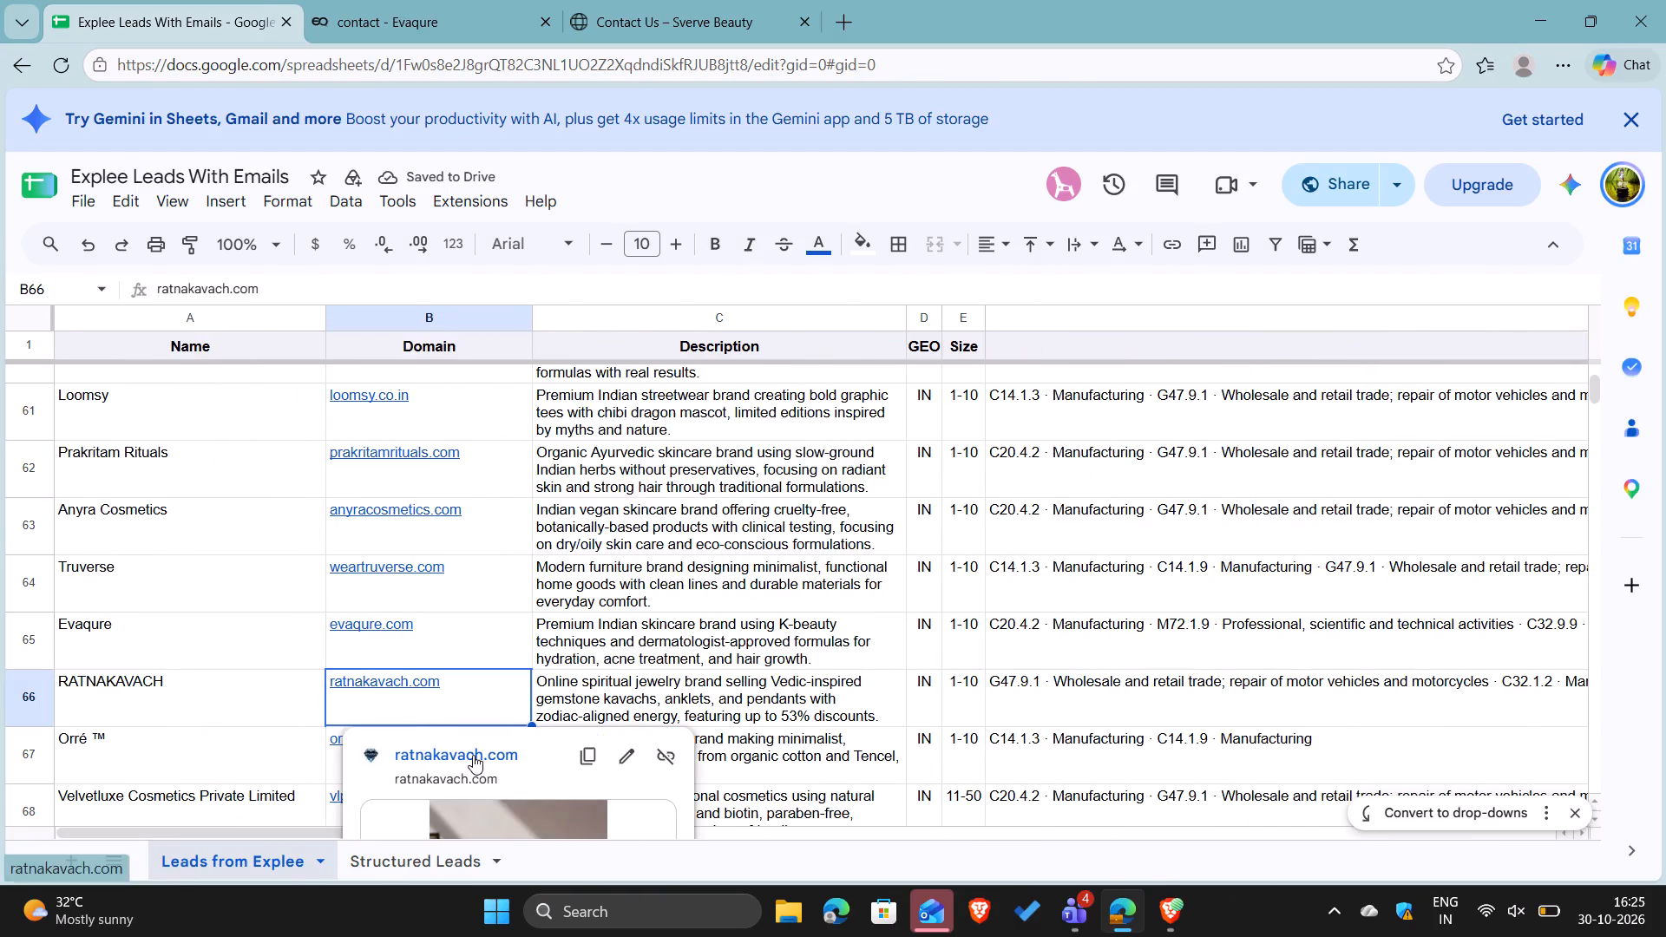
{"action": "left_click", "coordinate": [473, 755]}
{"action": "scroll", "coordinate": [701, 491], "scroll_direction": "down", "scroll_amount": 8}
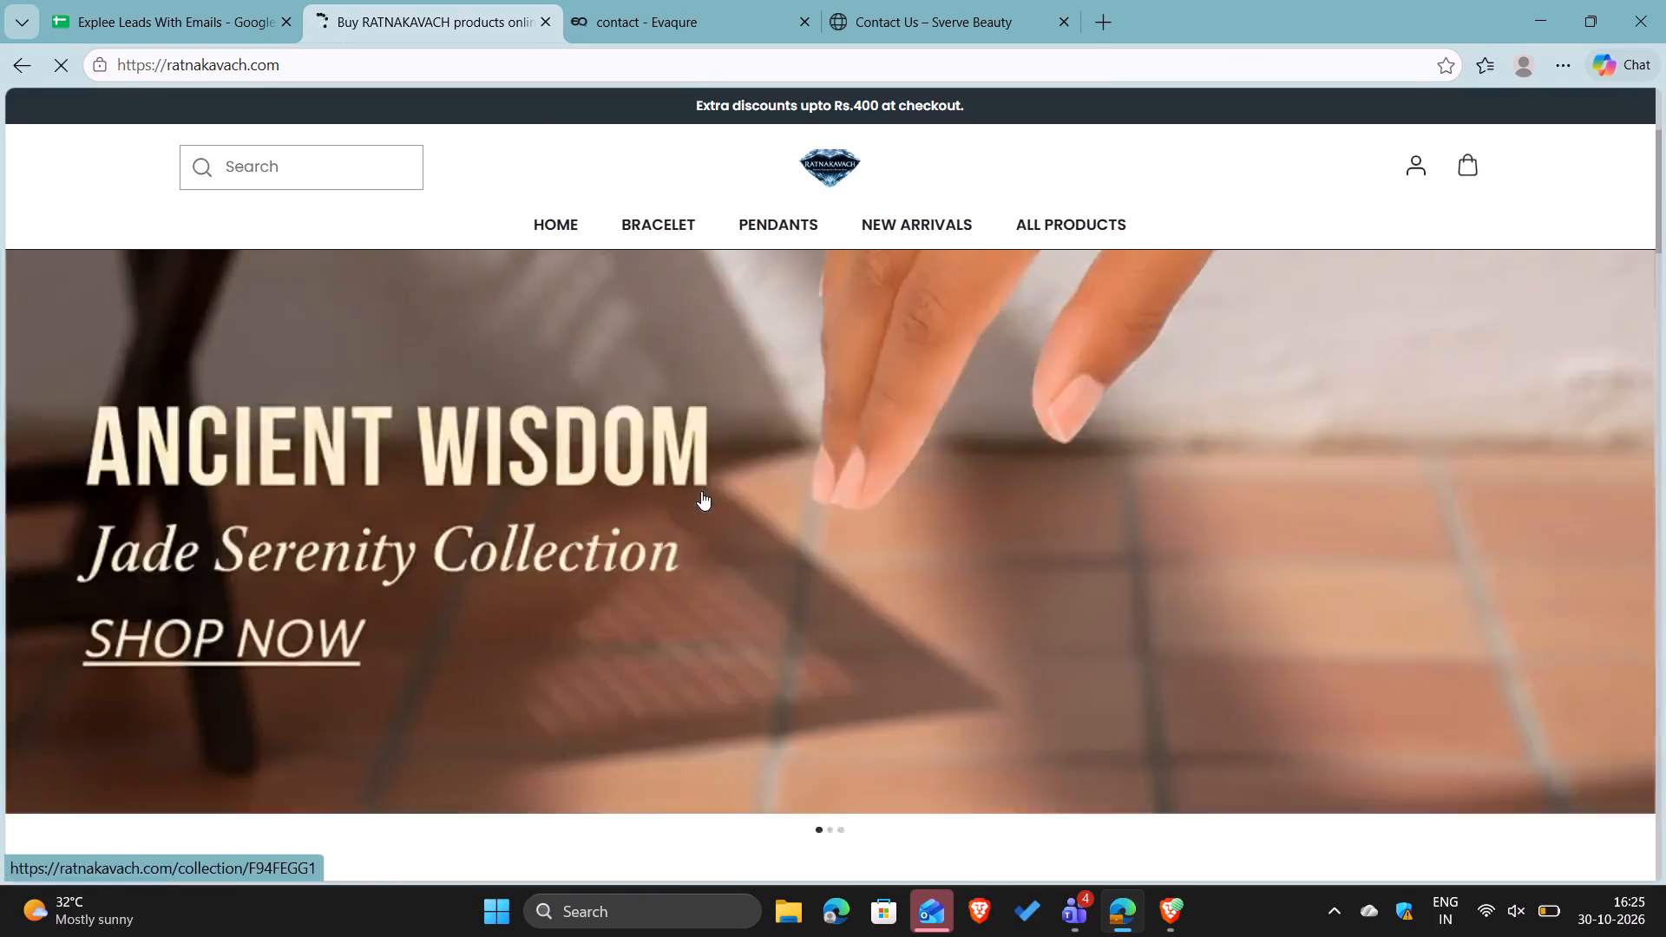
{"action": "scroll", "coordinate": [701, 491], "scroll_direction": "down", "scroll_amount": 15}
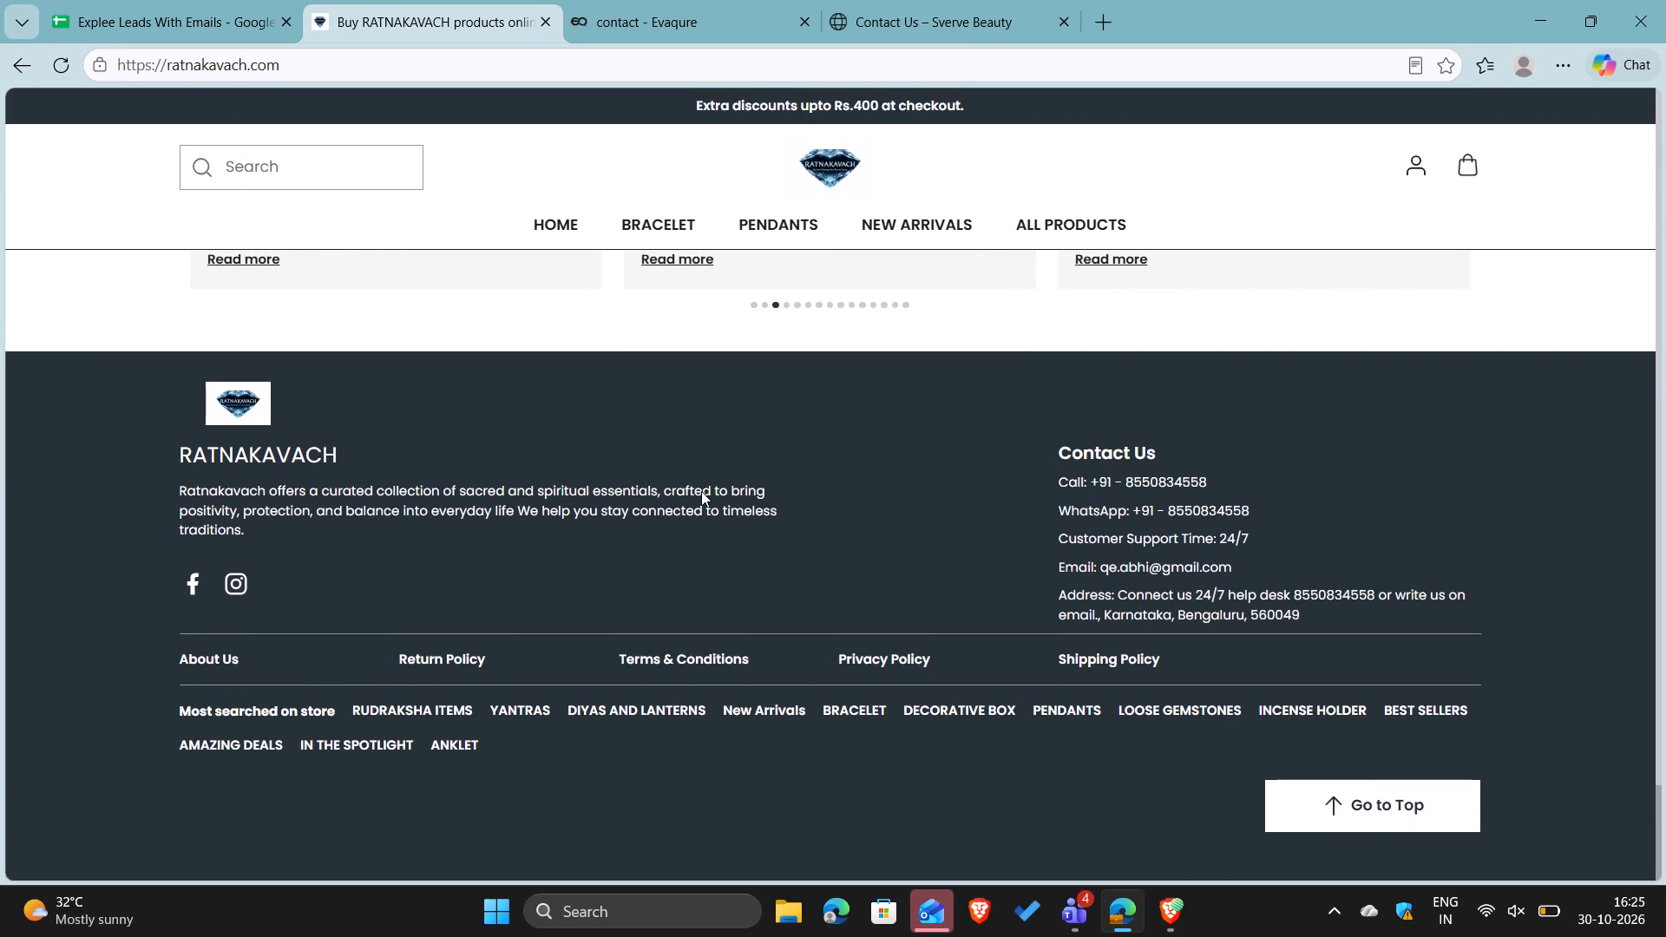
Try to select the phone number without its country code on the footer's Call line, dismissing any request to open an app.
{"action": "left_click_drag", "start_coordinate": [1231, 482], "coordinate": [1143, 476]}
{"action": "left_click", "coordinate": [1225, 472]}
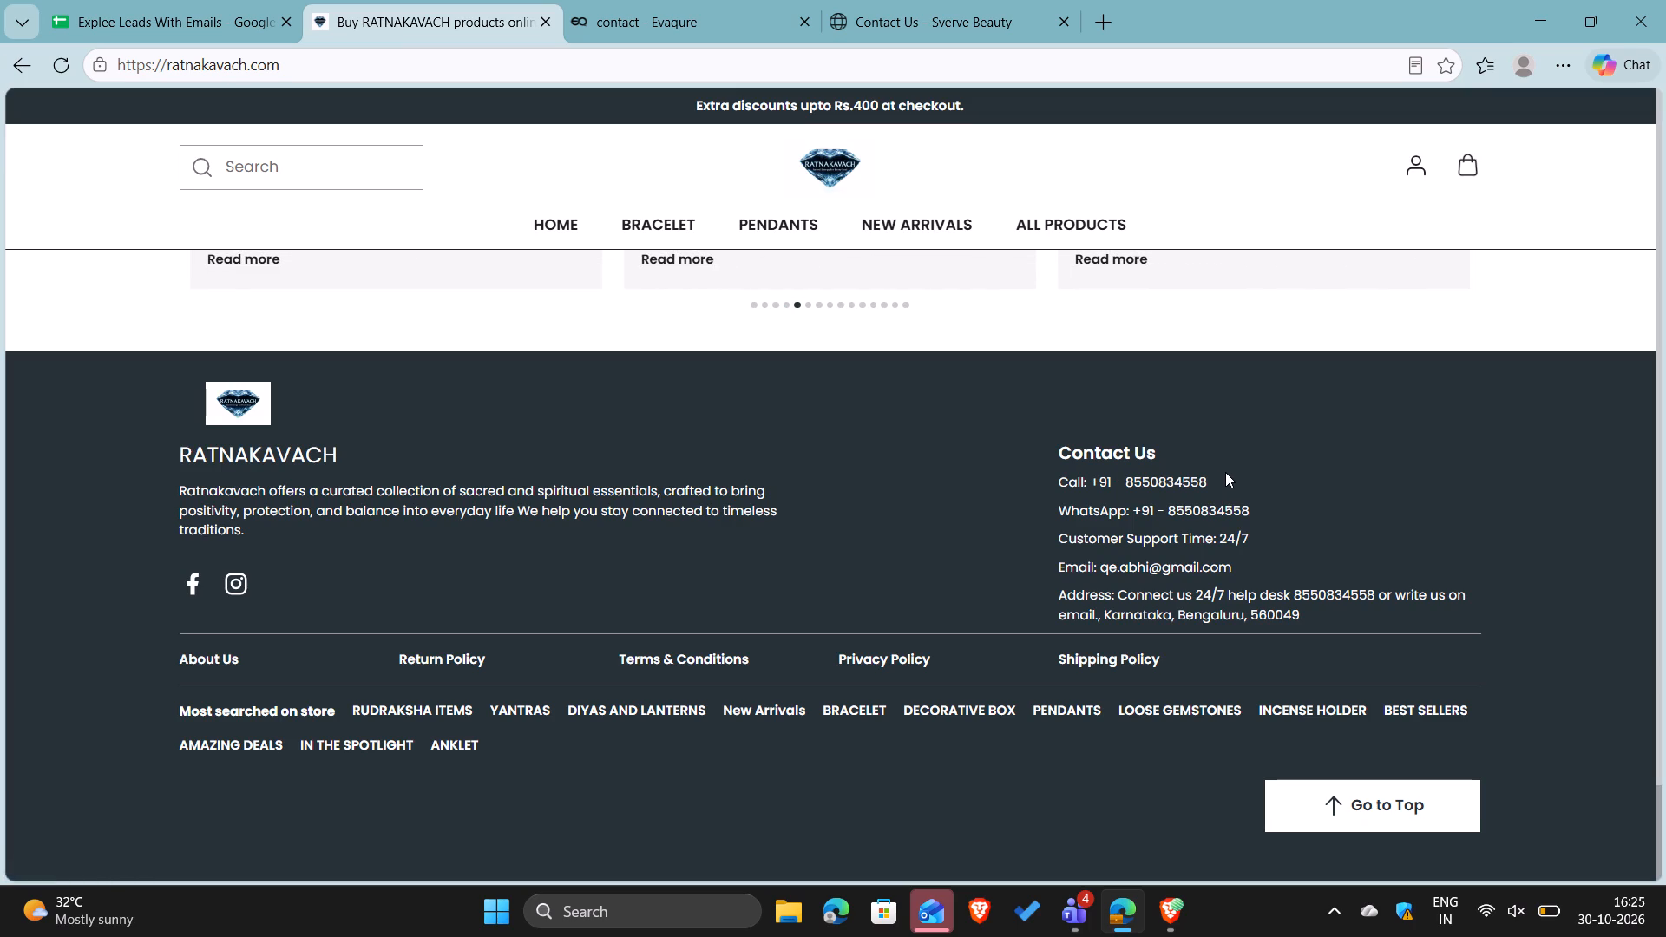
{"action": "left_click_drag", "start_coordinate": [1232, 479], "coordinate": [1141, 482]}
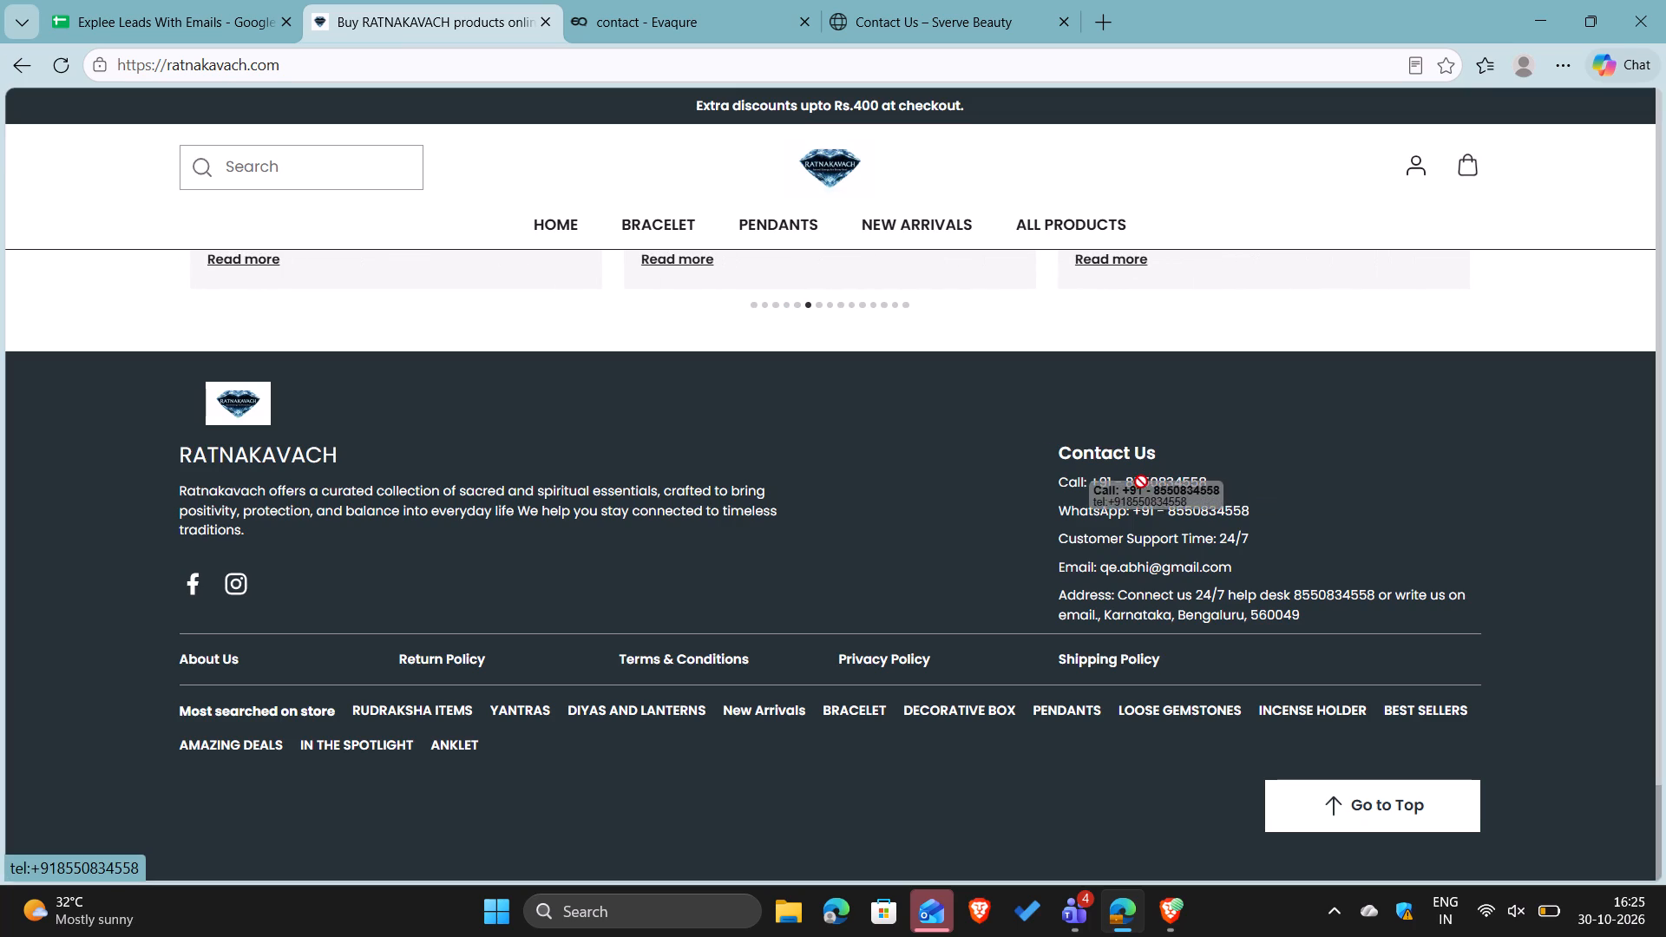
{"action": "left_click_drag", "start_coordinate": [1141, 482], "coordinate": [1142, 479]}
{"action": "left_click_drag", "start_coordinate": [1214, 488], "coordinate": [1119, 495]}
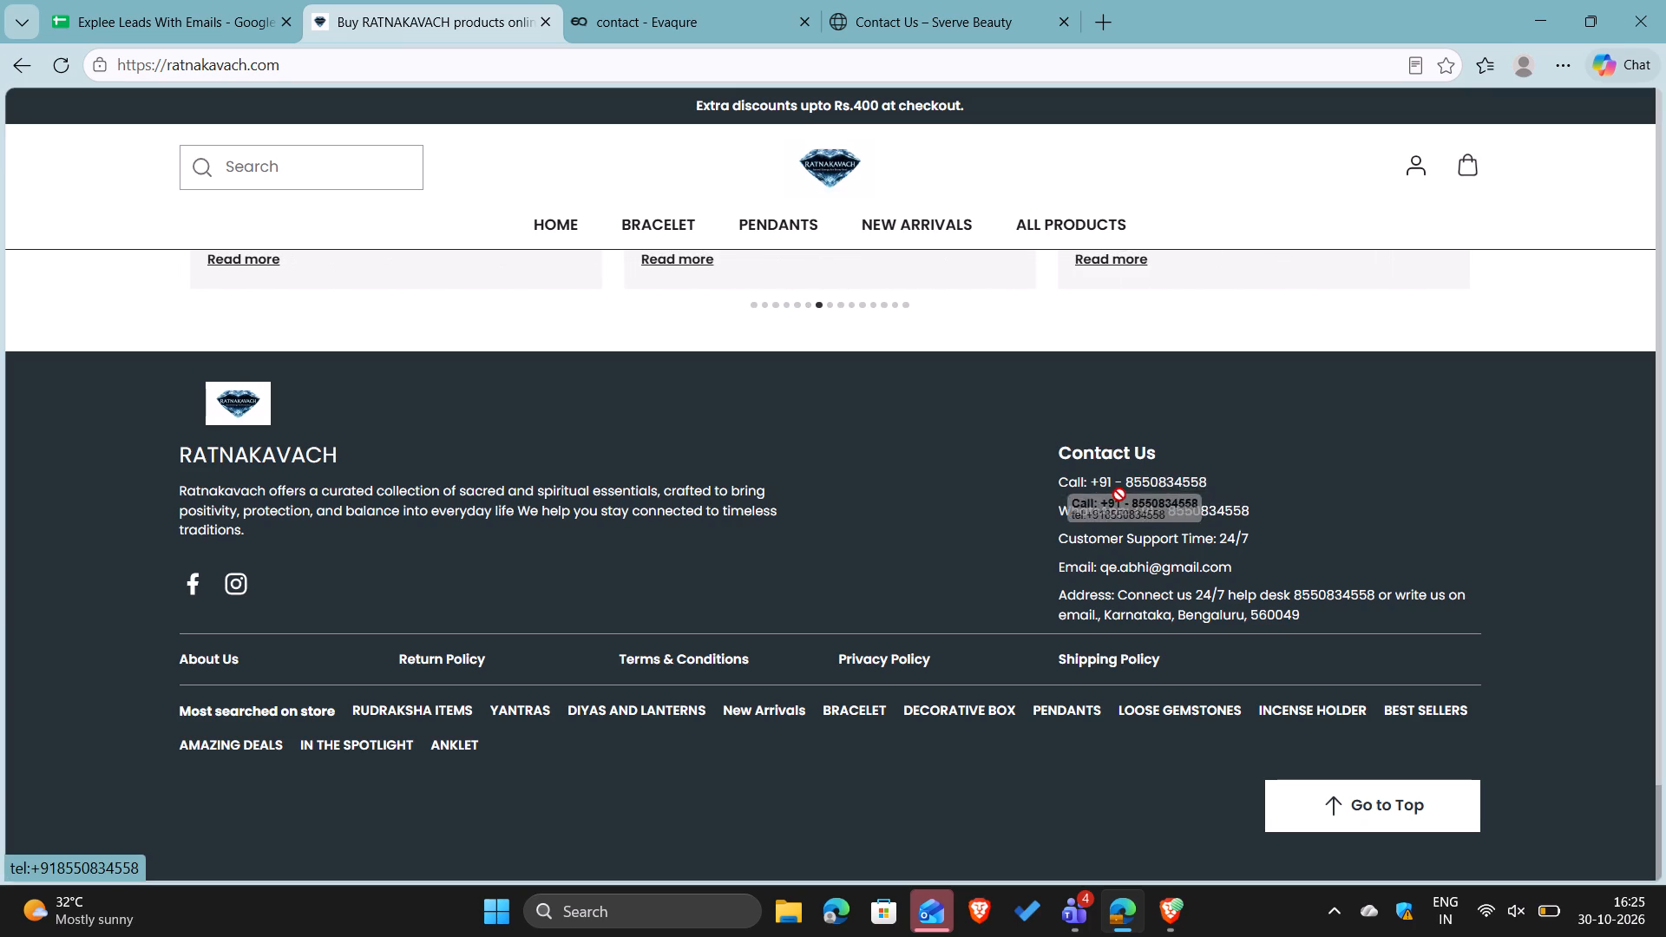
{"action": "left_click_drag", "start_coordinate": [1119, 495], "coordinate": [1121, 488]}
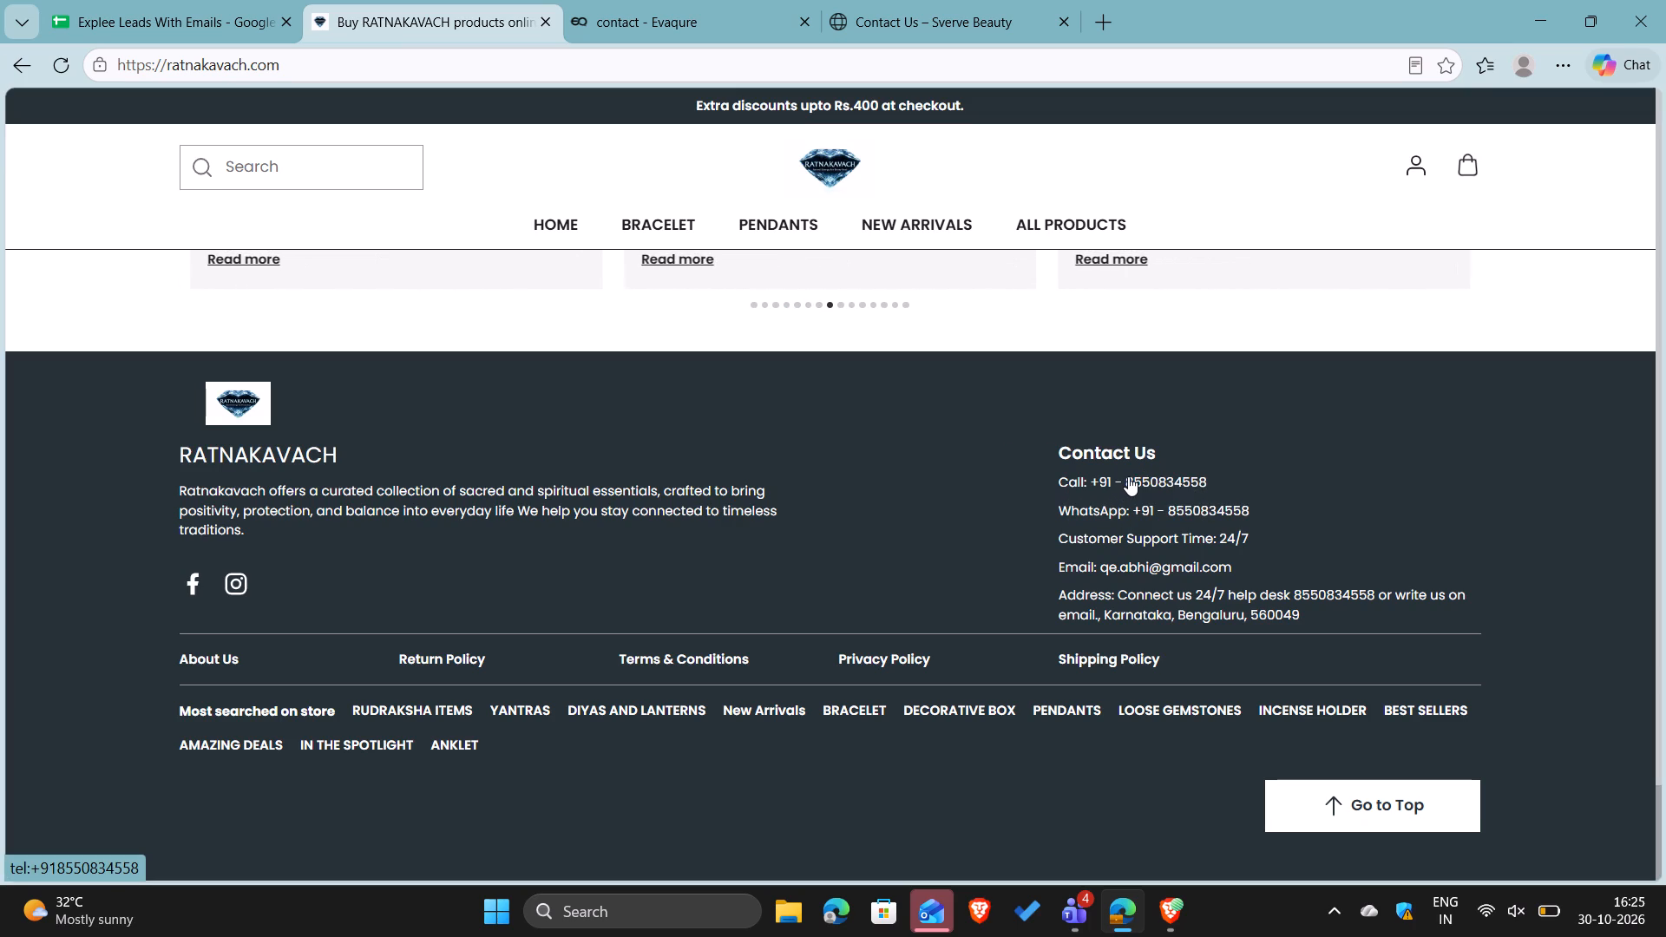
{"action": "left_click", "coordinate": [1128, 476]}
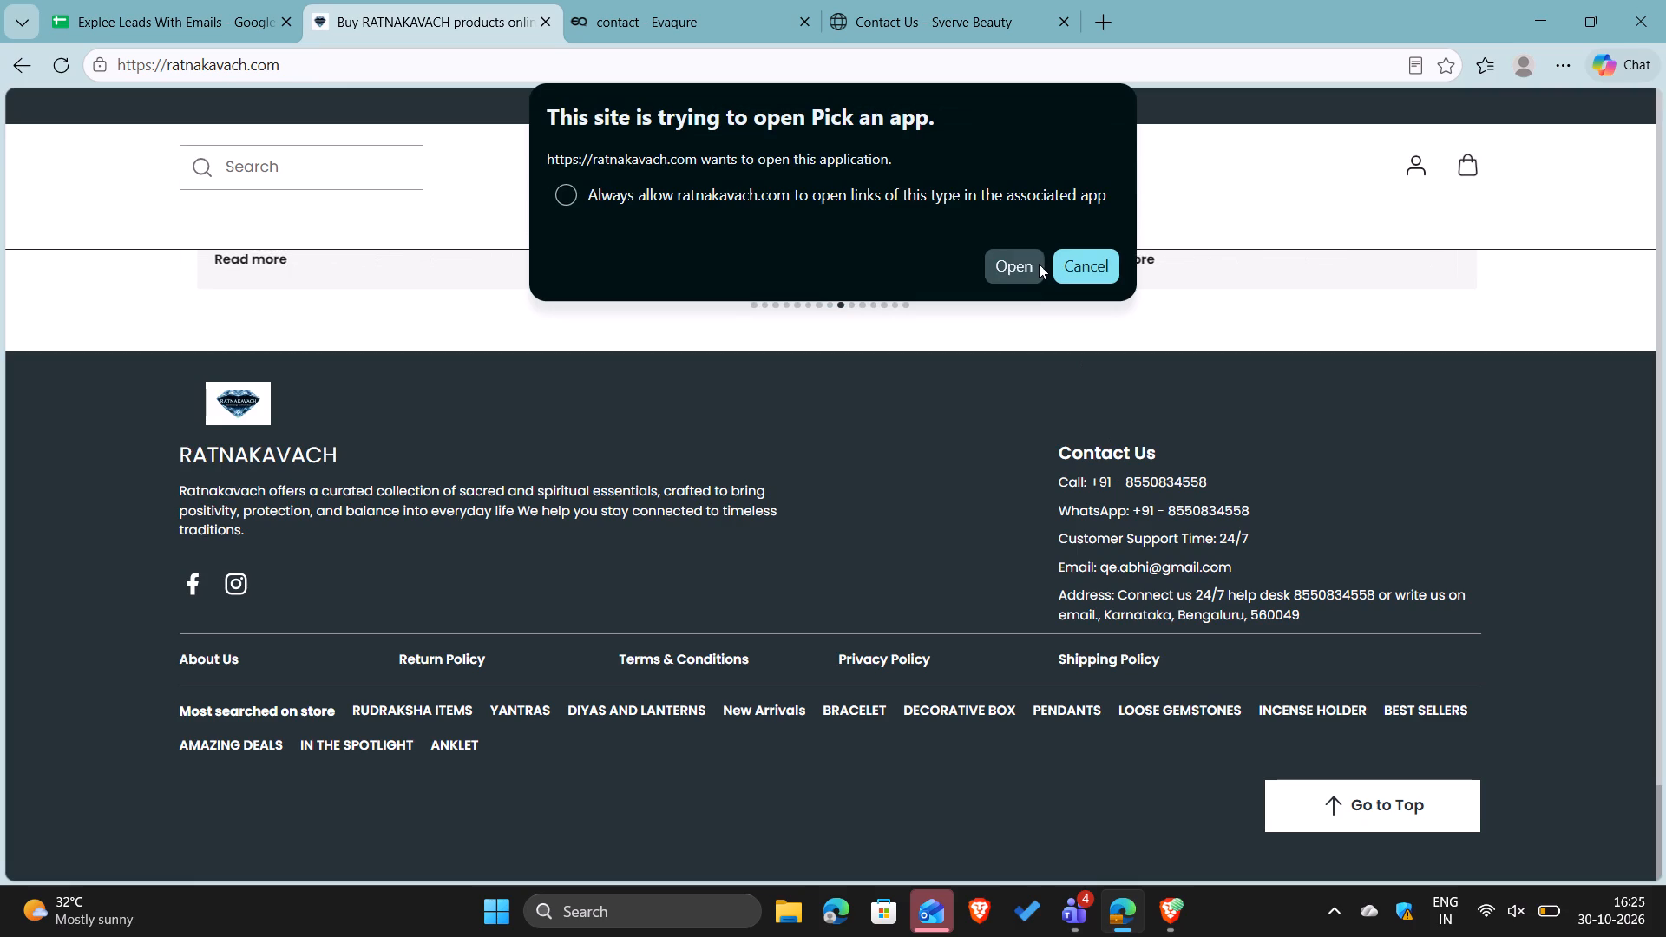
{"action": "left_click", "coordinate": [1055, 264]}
Enter the phone number from the Ratnakavach footer's Call line, without country code, in row 66's Contact Number cell, checking the digits against the site.
{"action": "key", "text": "alt+Tab"}
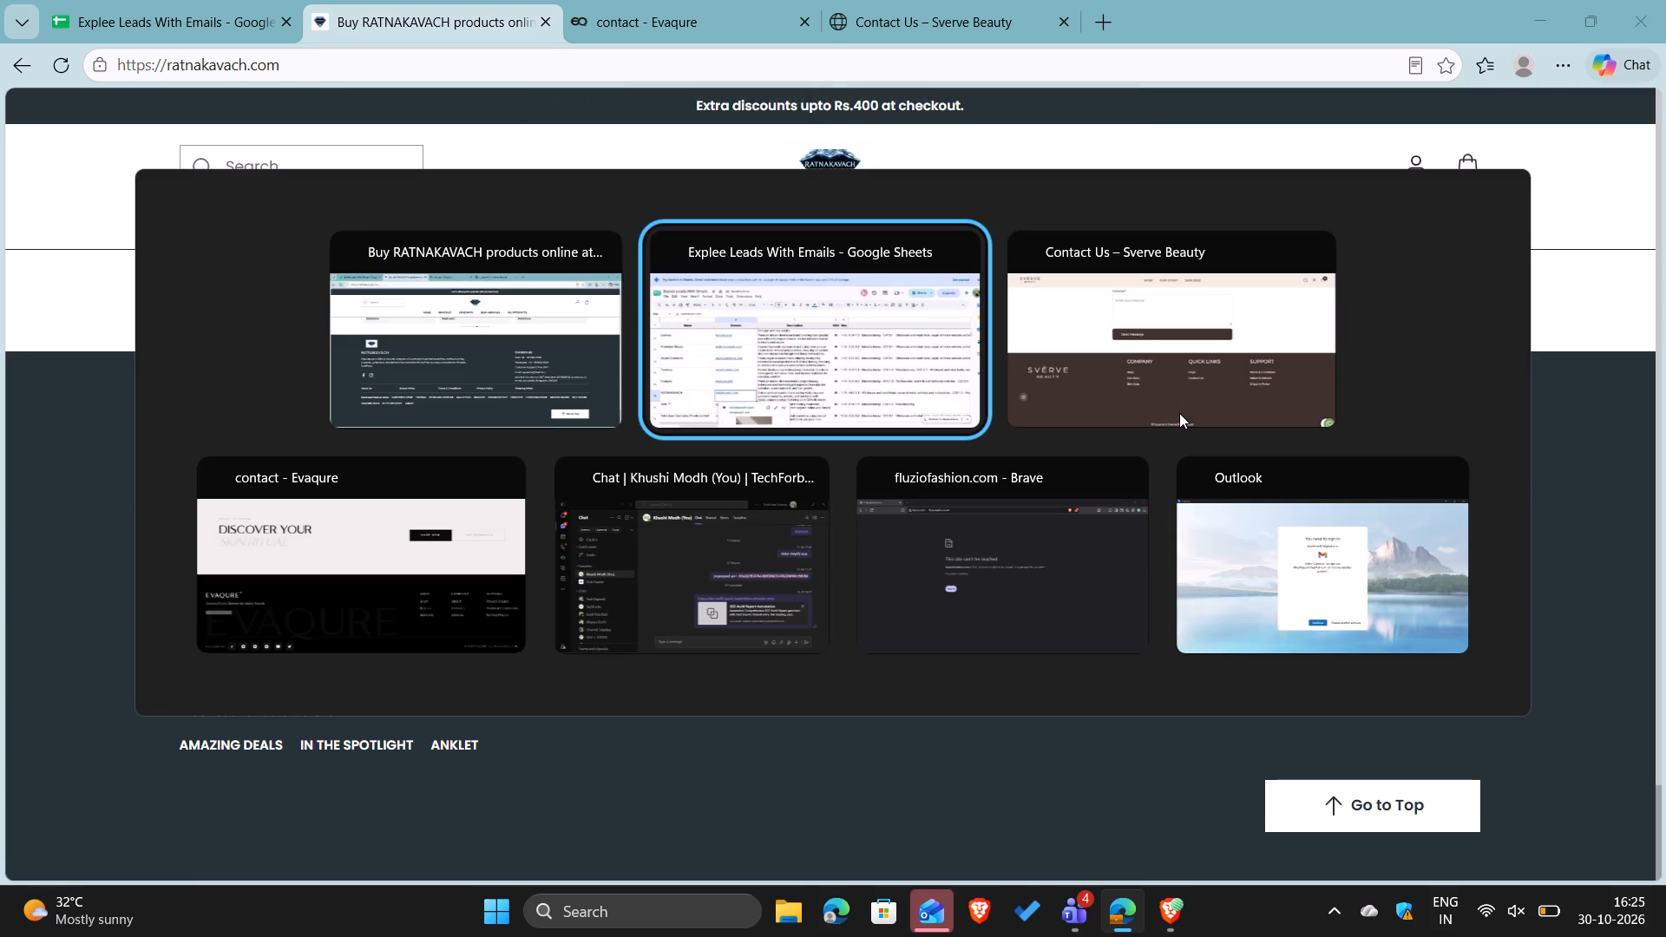
{"action": "scroll", "coordinate": [1151, 699], "scroll_direction": "left", "scroll_amount": 5}
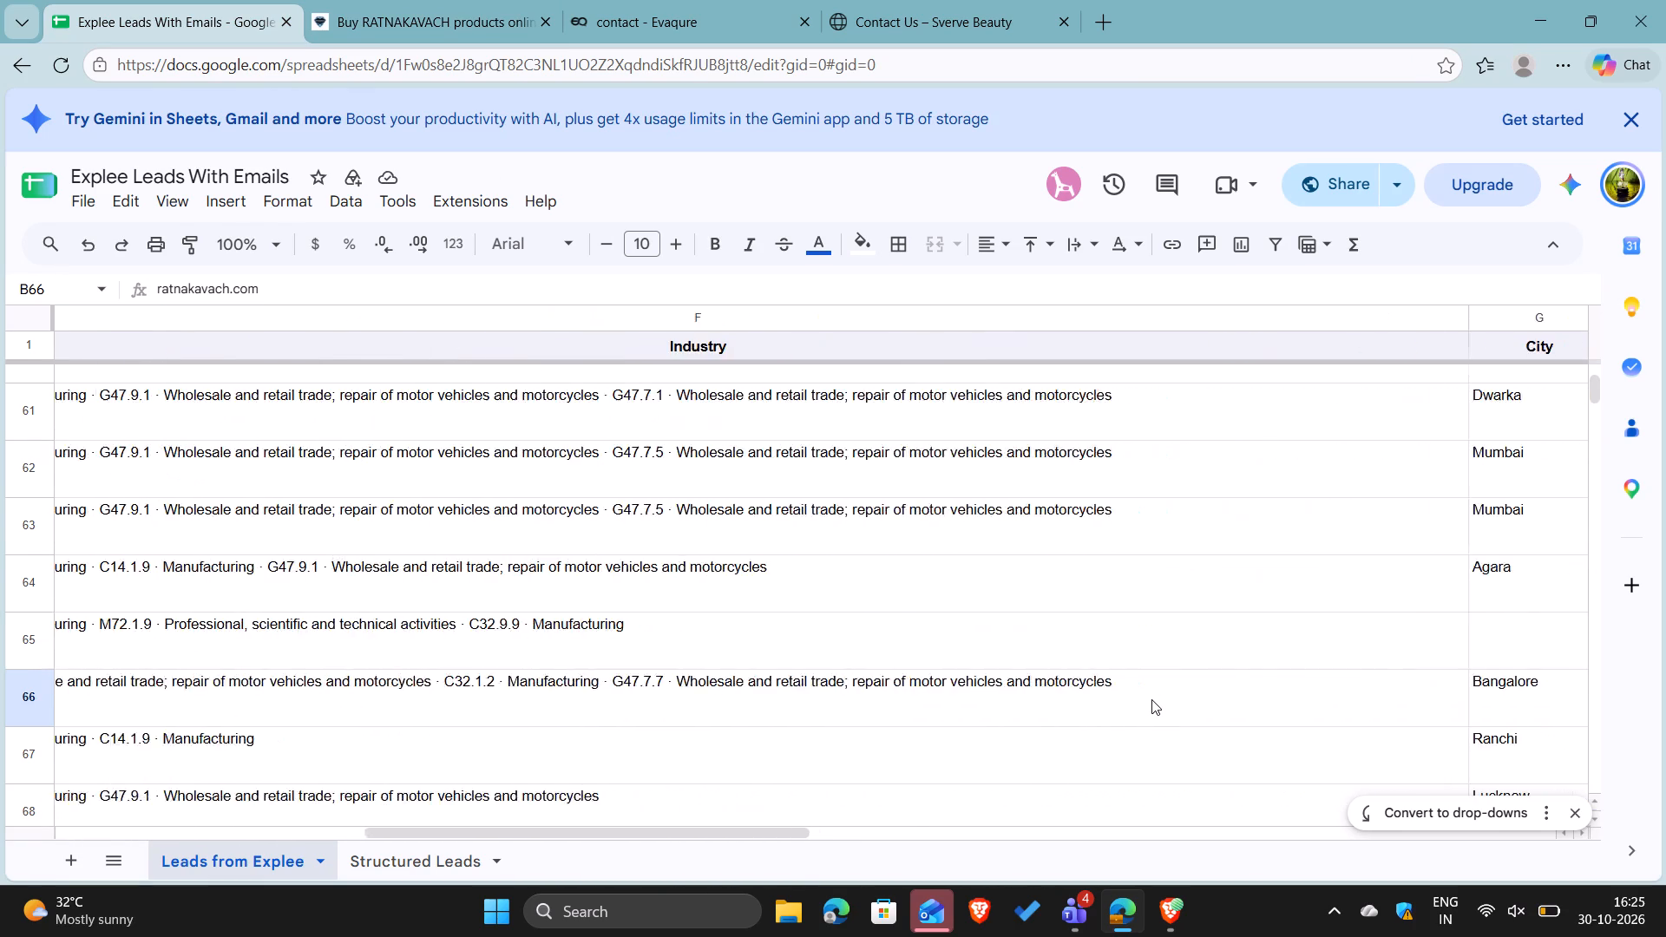
{"action": "scroll", "coordinate": [1151, 699], "scroll_direction": "left", "scroll_amount": 8}
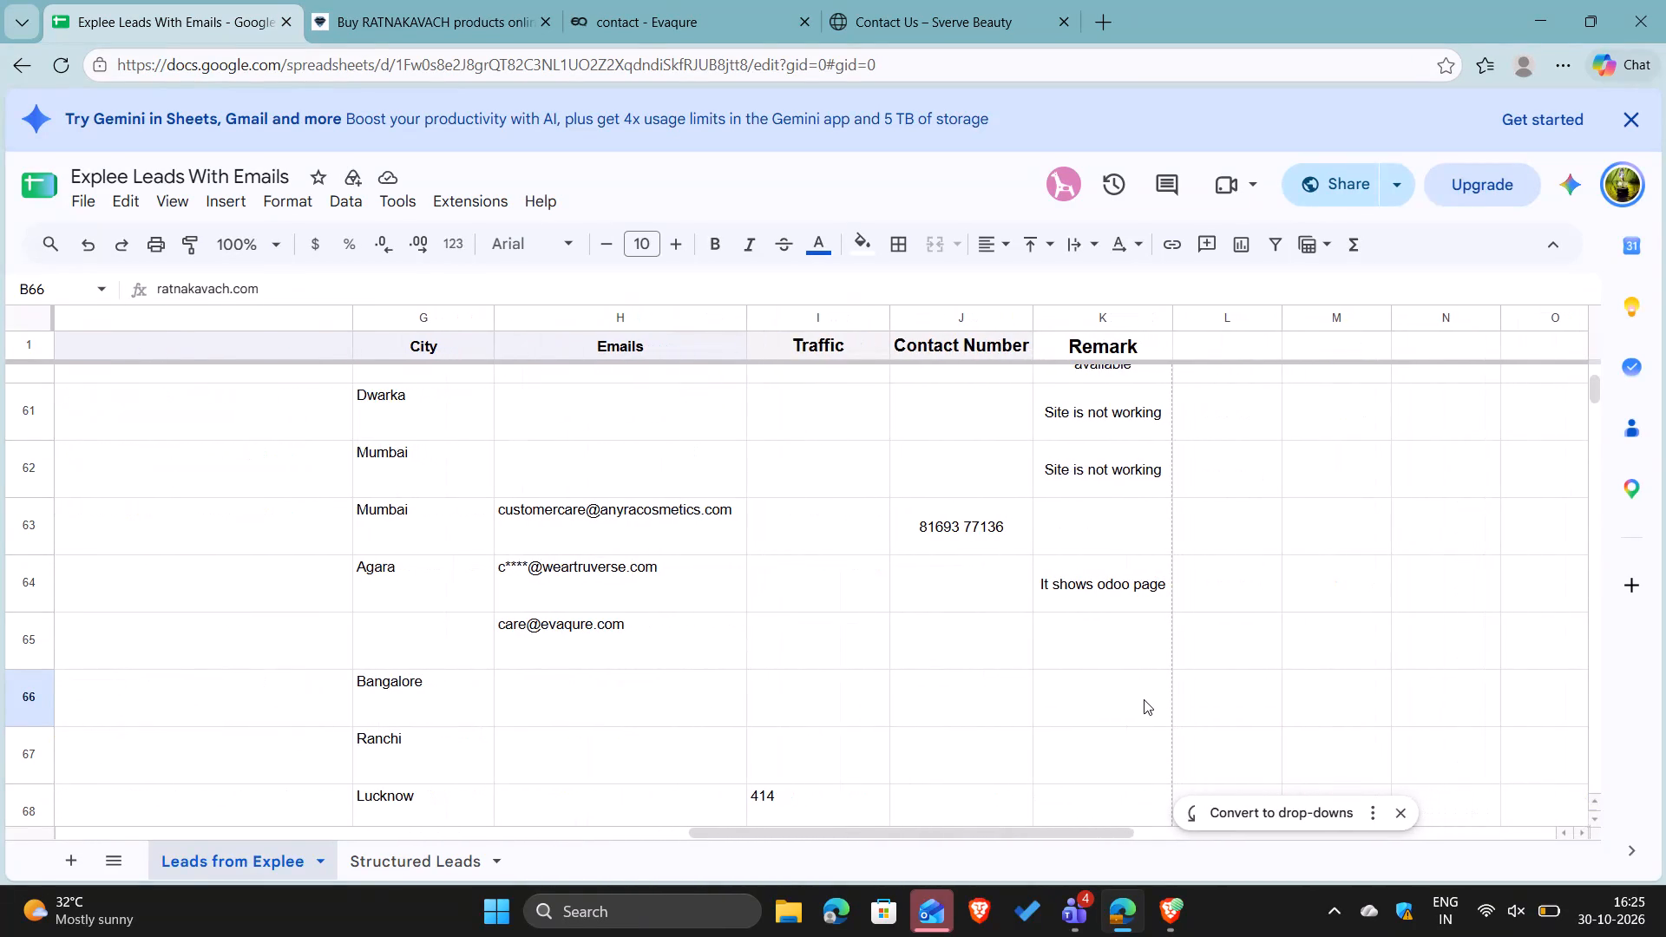
{"action": "double_click", "coordinate": [958, 685]}
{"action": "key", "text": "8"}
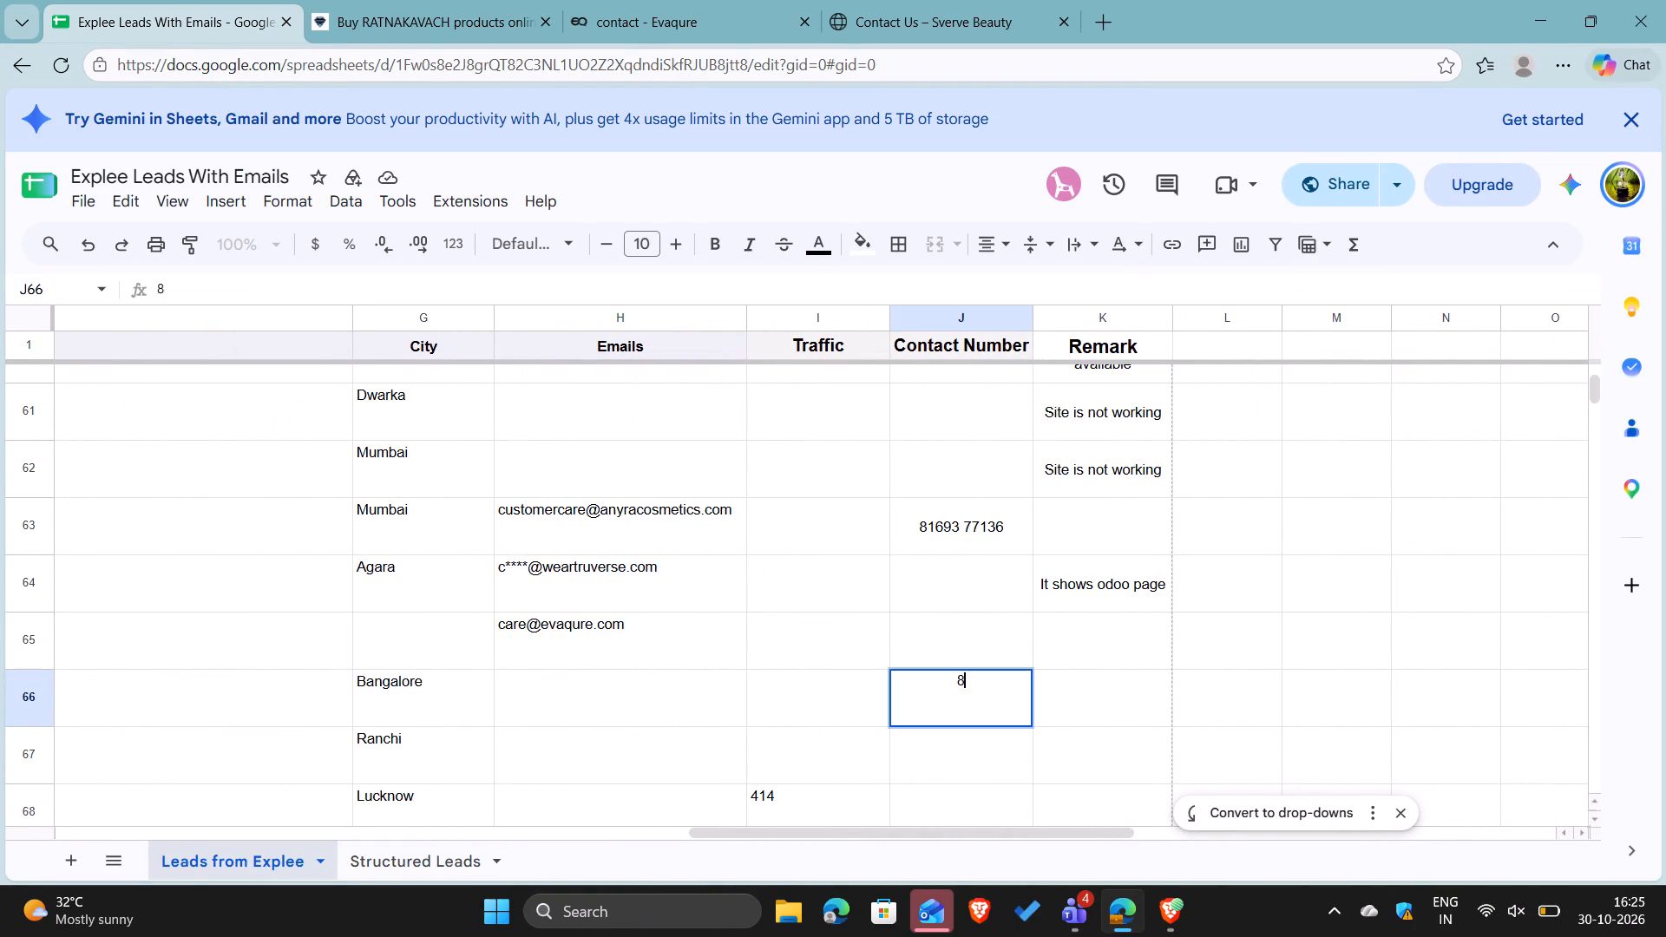
{"action": "key", "text": "alt+Tab"}
{"action": "key", "text": "alt+Tab"}
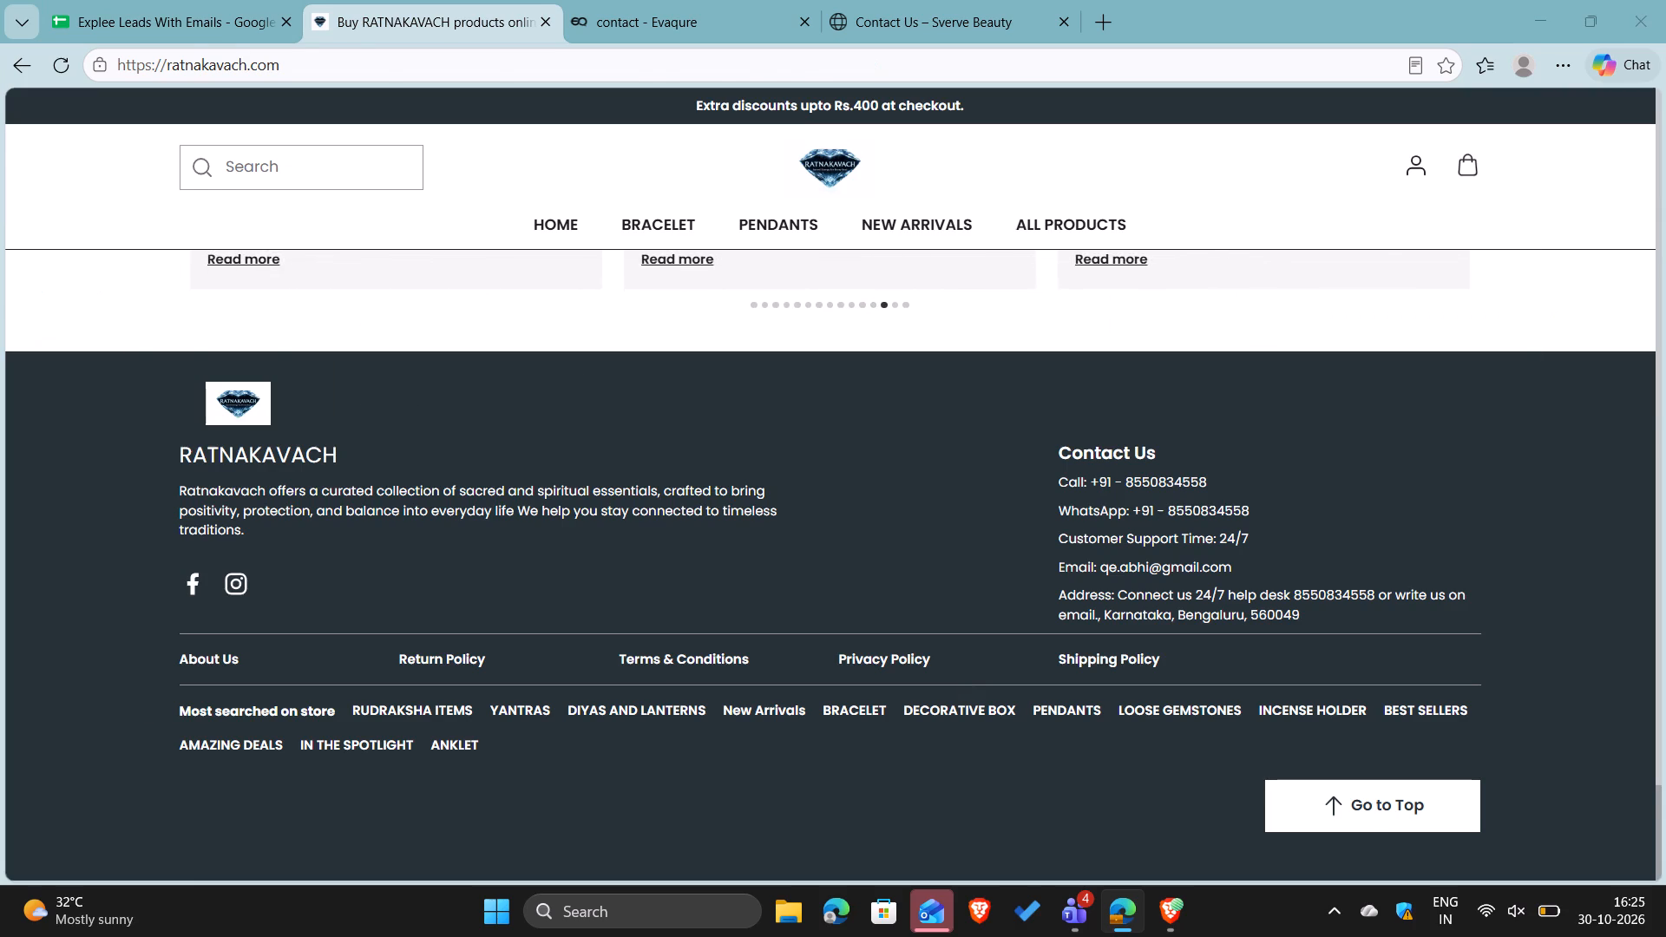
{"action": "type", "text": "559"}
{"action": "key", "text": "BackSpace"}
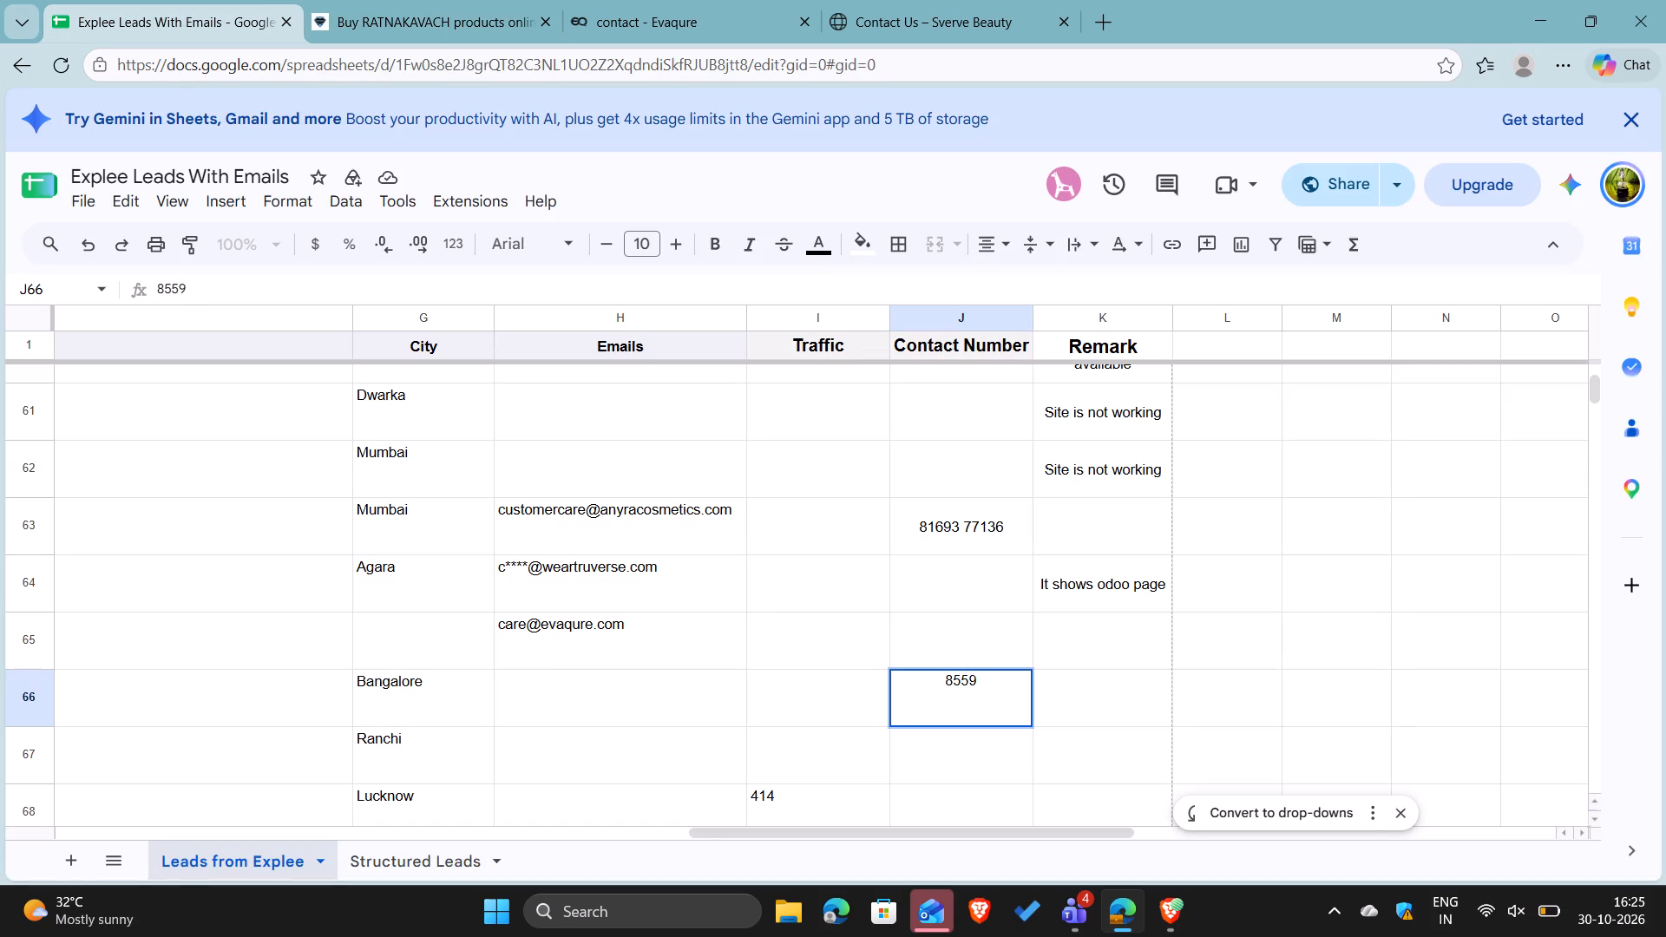
{"action": "left_click", "coordinate": [986, 679]}
{"action": "key", "text": "BackSpace"}
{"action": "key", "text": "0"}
{"action": "key", "text": "alt+Tab"}
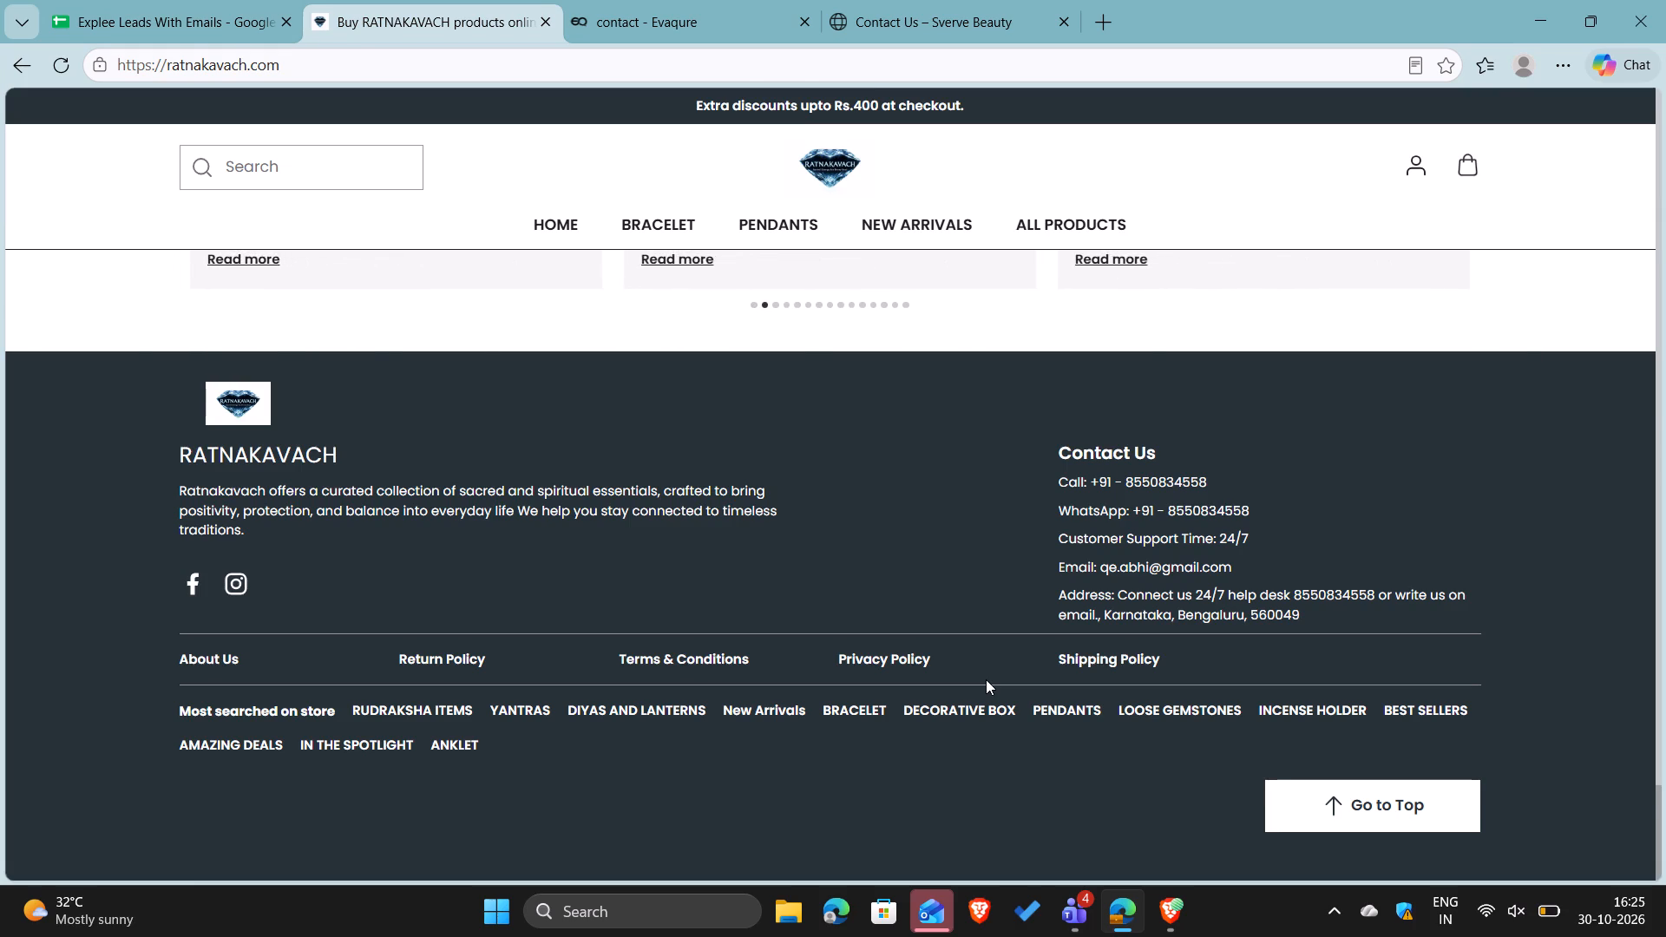
{"action": "key", "text": "alt+Tab"}
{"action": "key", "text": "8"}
{"action": "key", "text": "alt+Tab"}
{"action": "key", "text": "alt+Tab"}
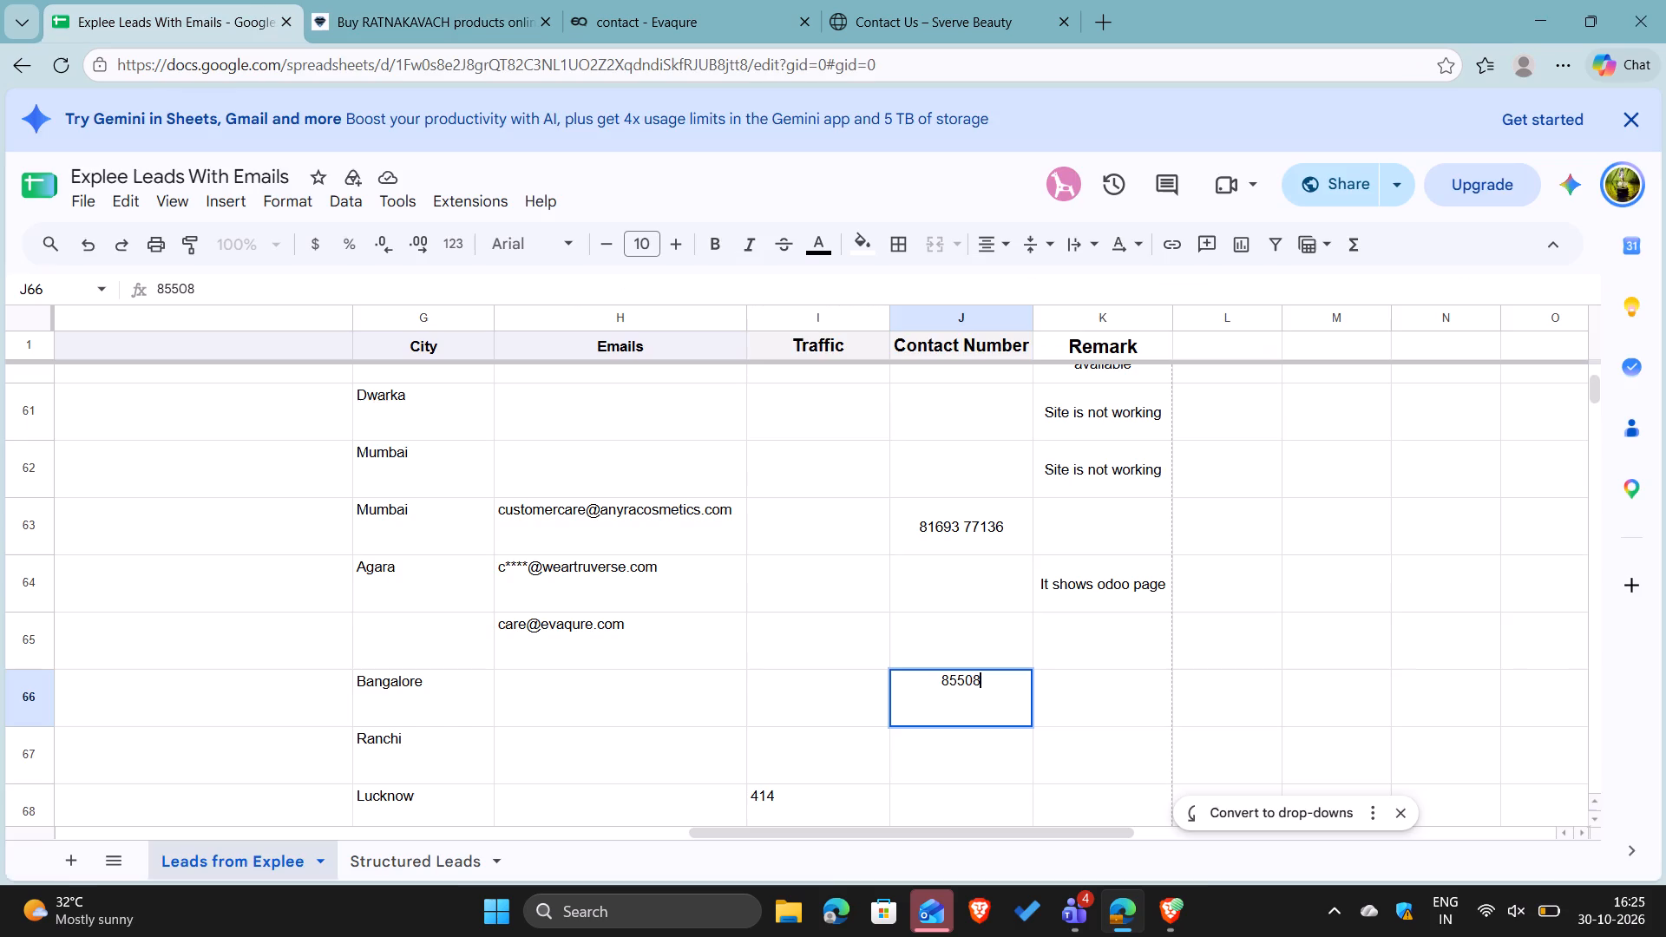
{"action": "key", "text": "alt+Tab"}
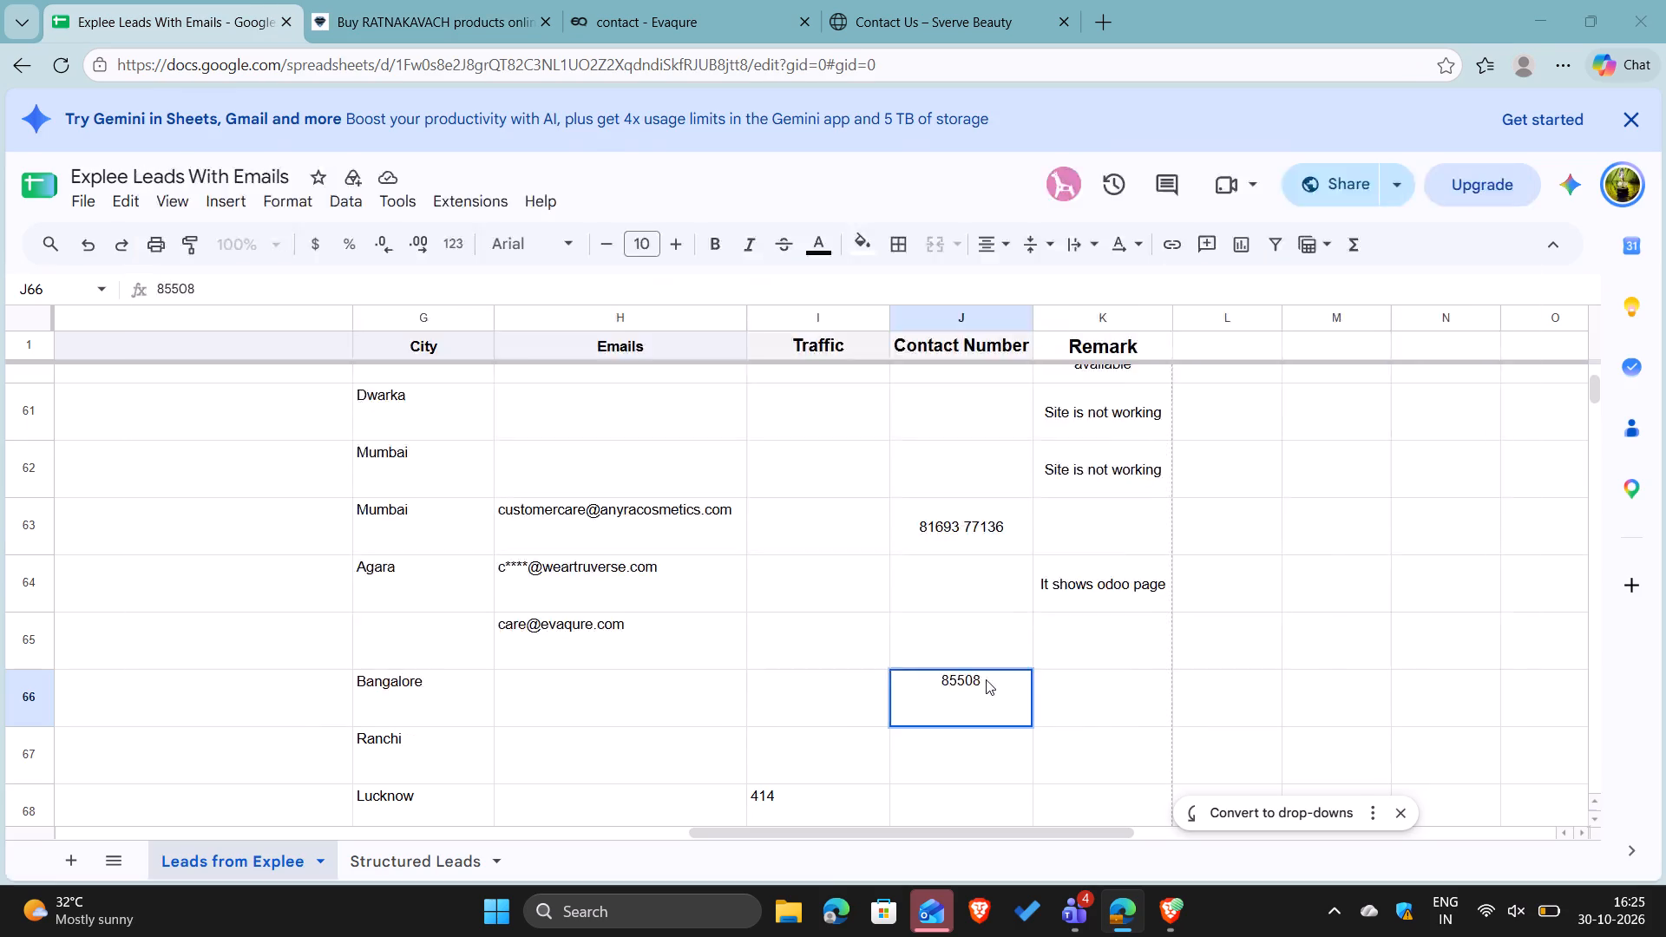
{"action": "key", "text": "alt+Tab"}
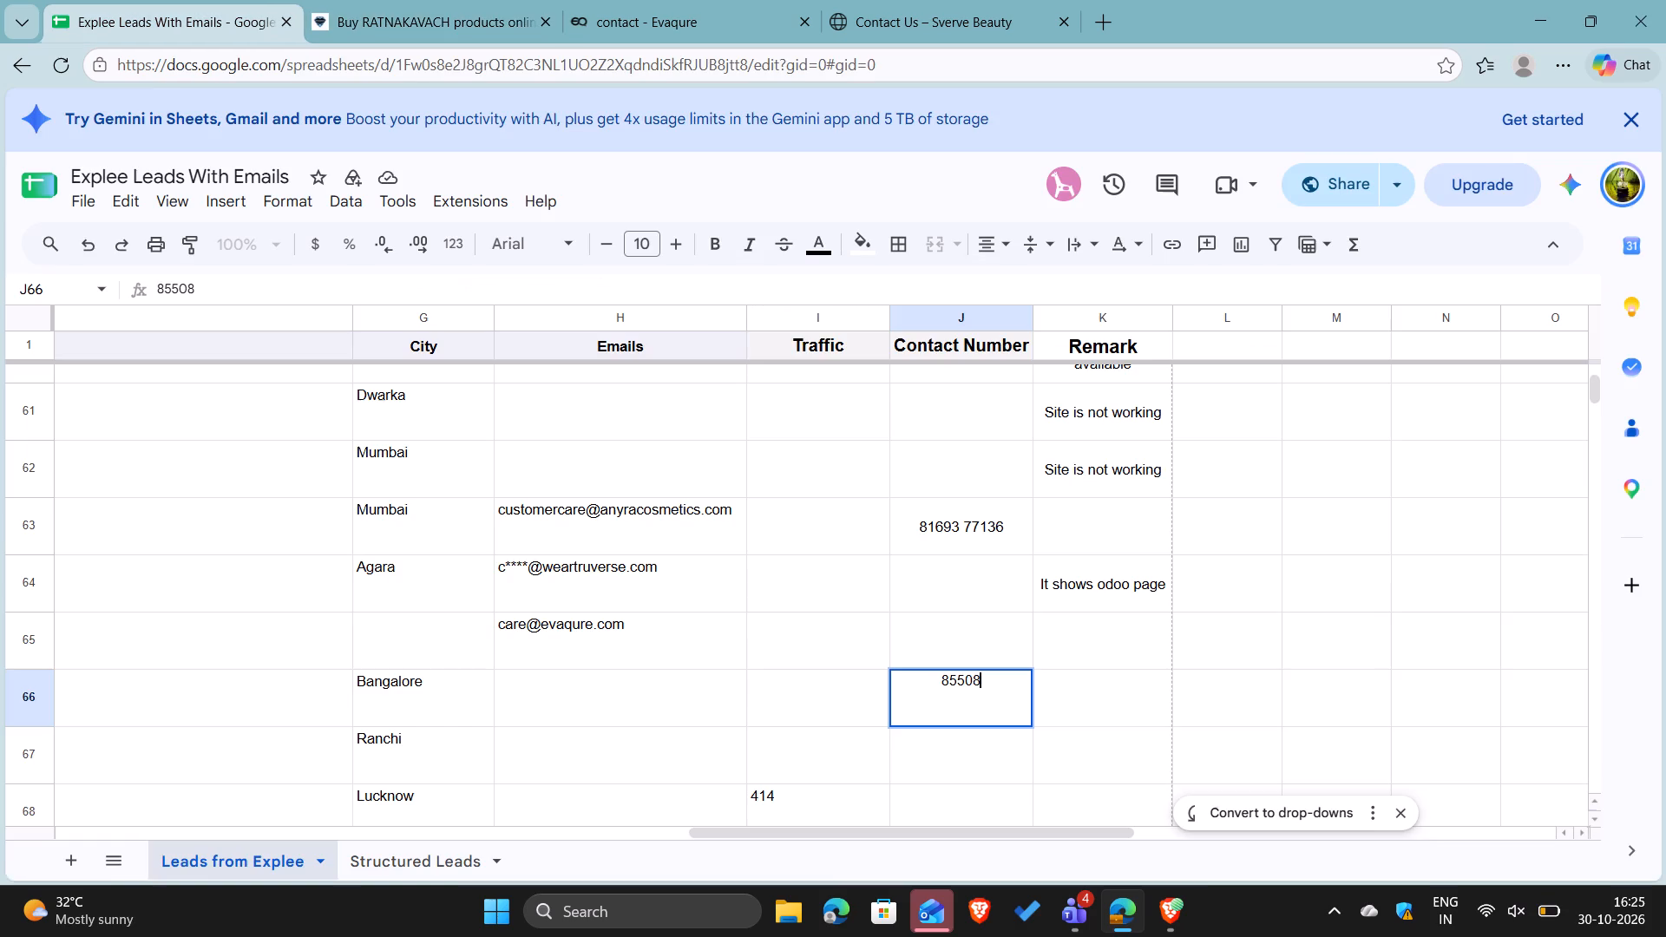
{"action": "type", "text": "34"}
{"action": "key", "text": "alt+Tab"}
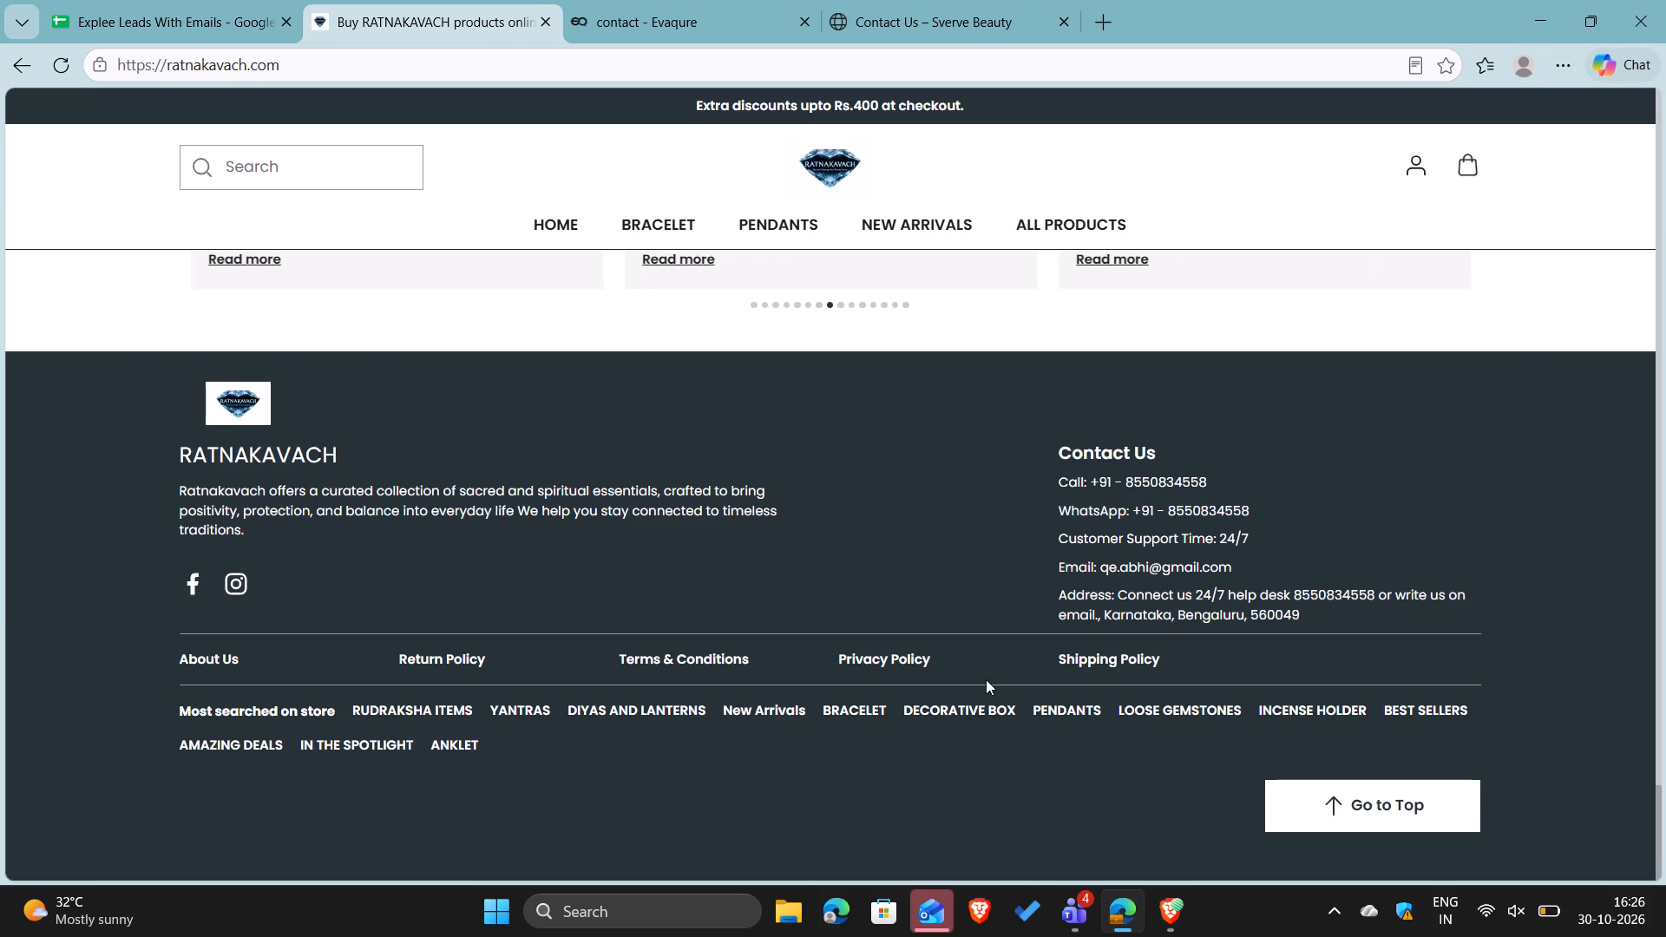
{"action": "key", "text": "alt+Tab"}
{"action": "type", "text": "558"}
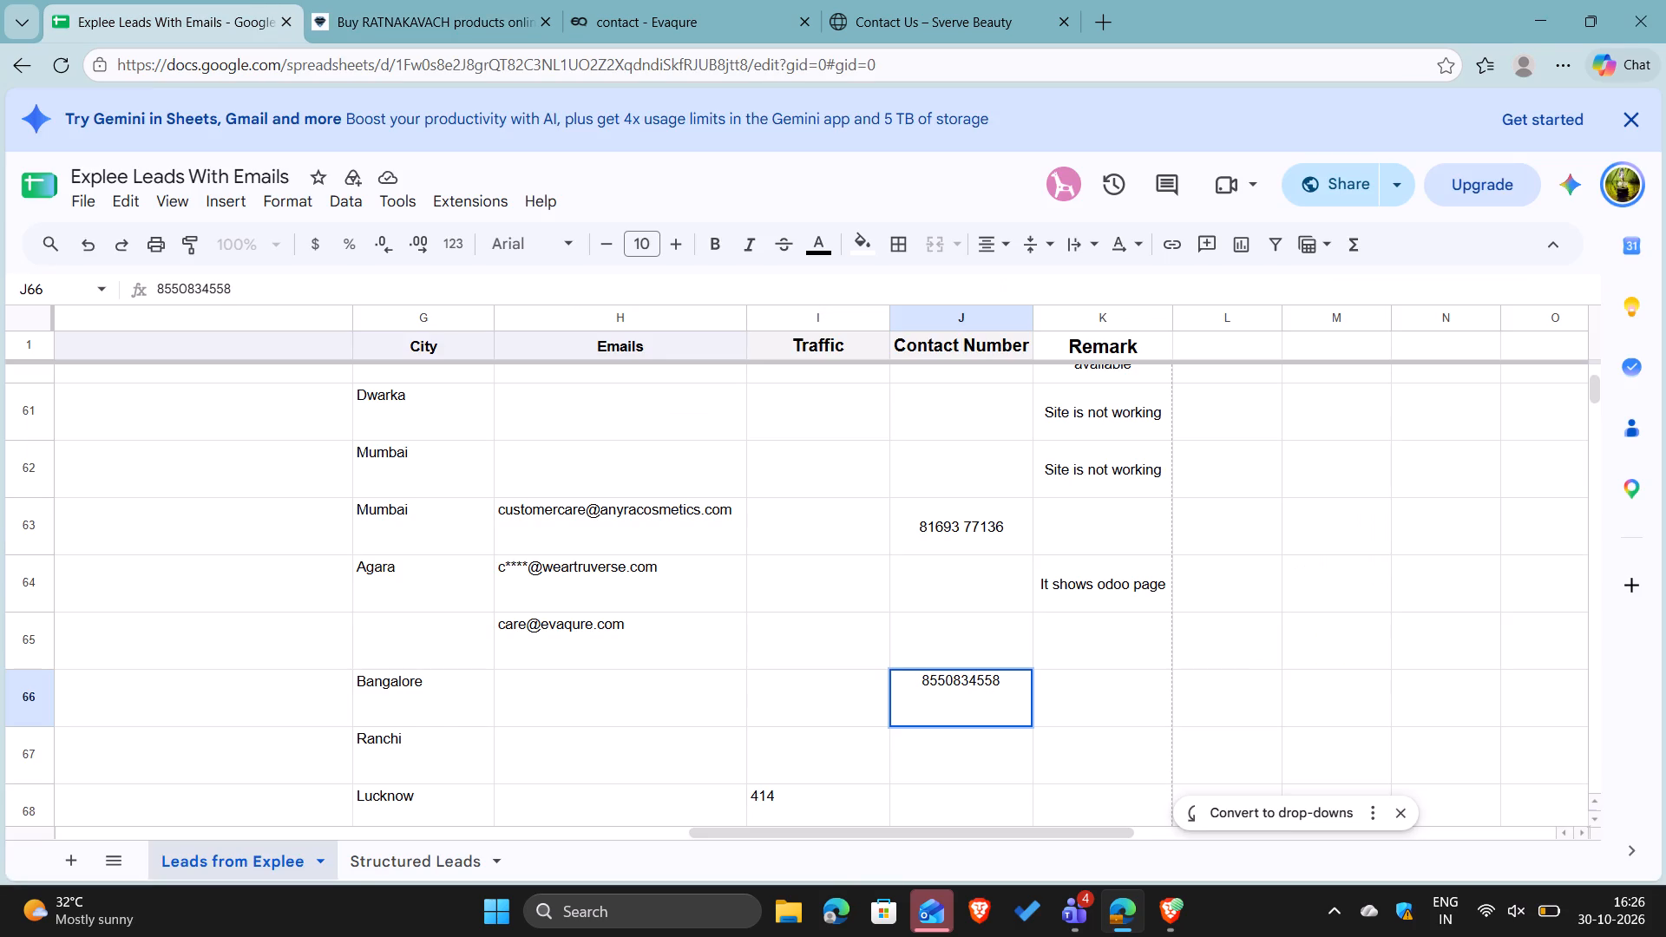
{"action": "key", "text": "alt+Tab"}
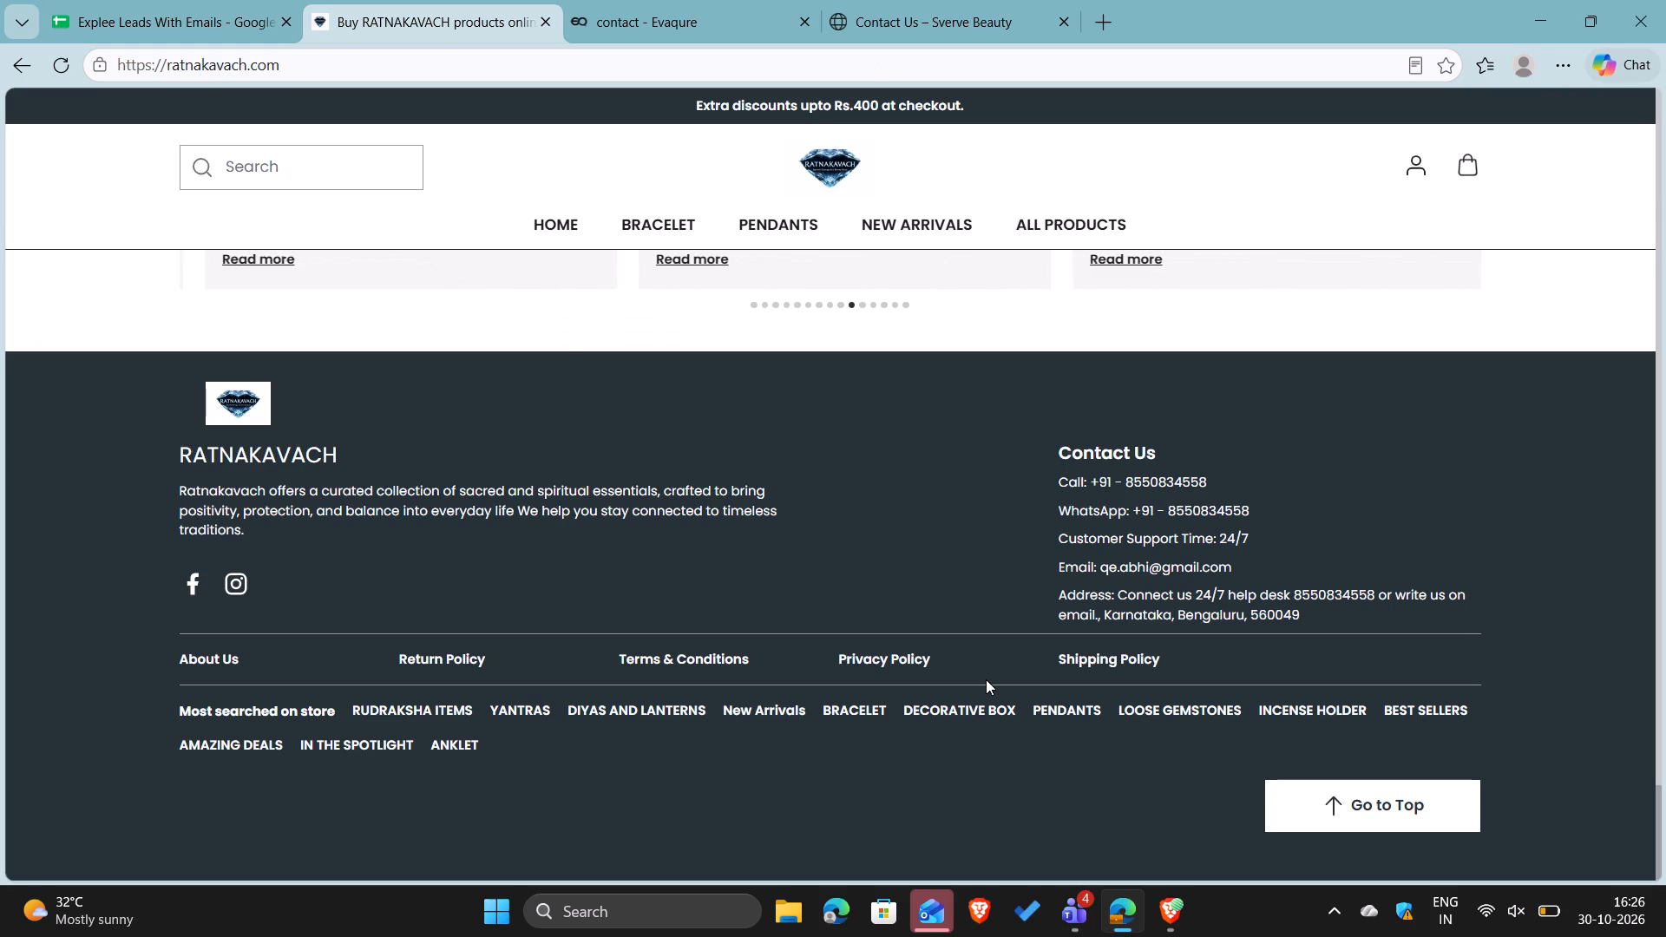
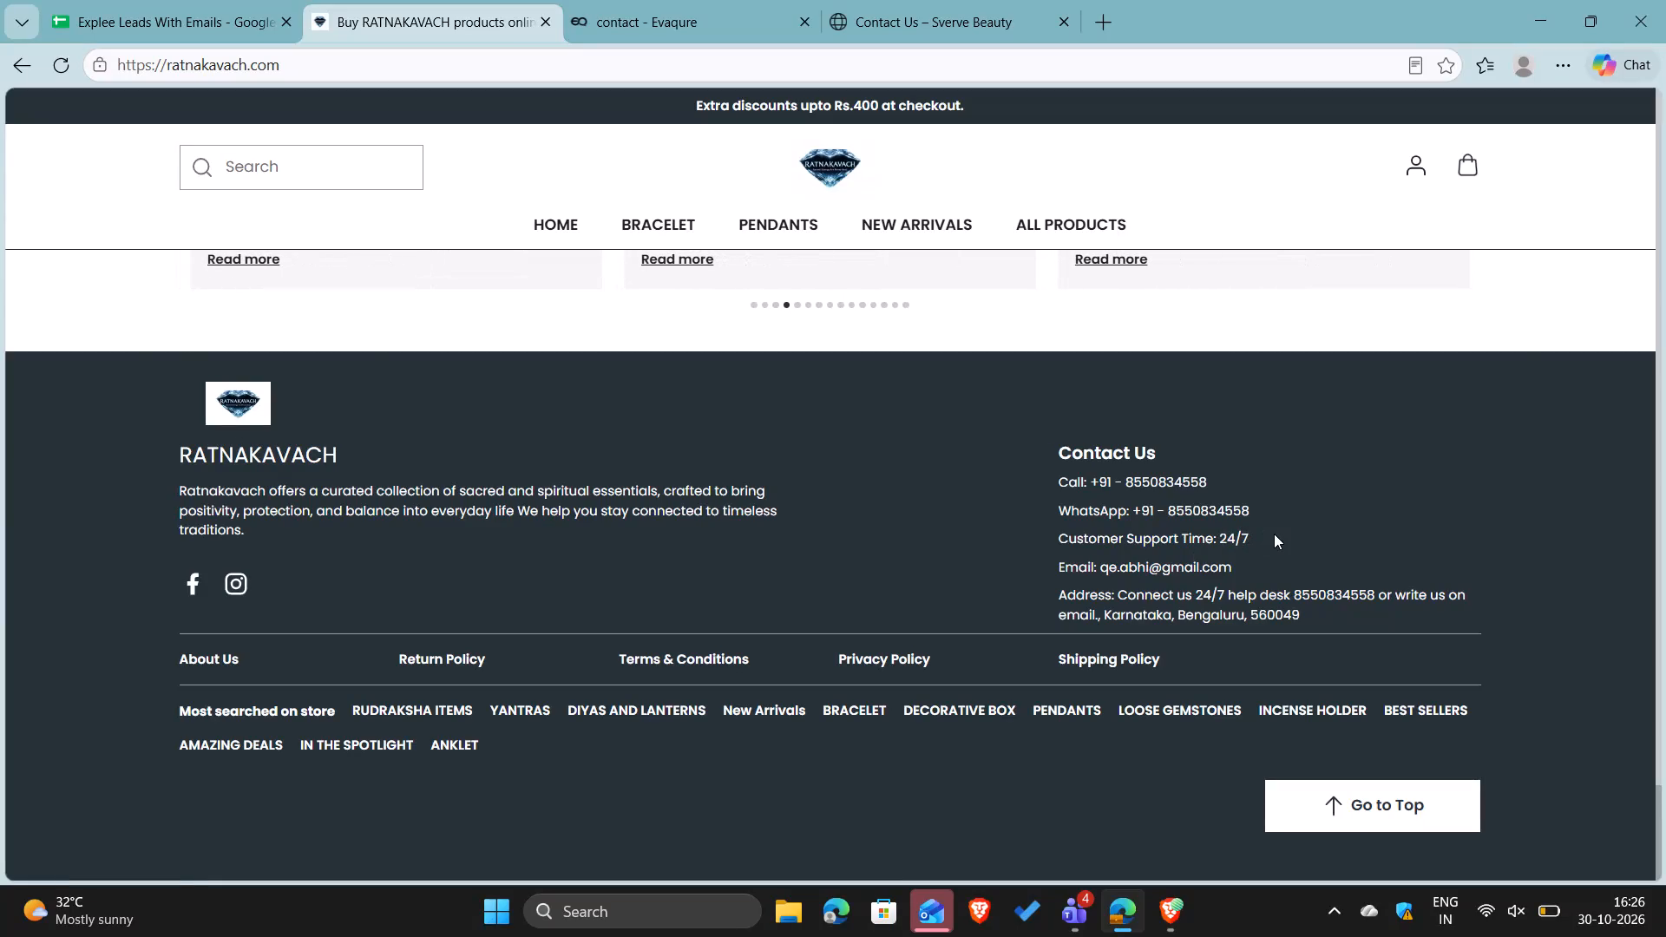
Compare the phone number in row 66's Contact Number cell with the one in the Ratnakavach footer.
{"action": "key", "text": "alt+Tab"}
{"action": "key", "text": "alt+Tab"}
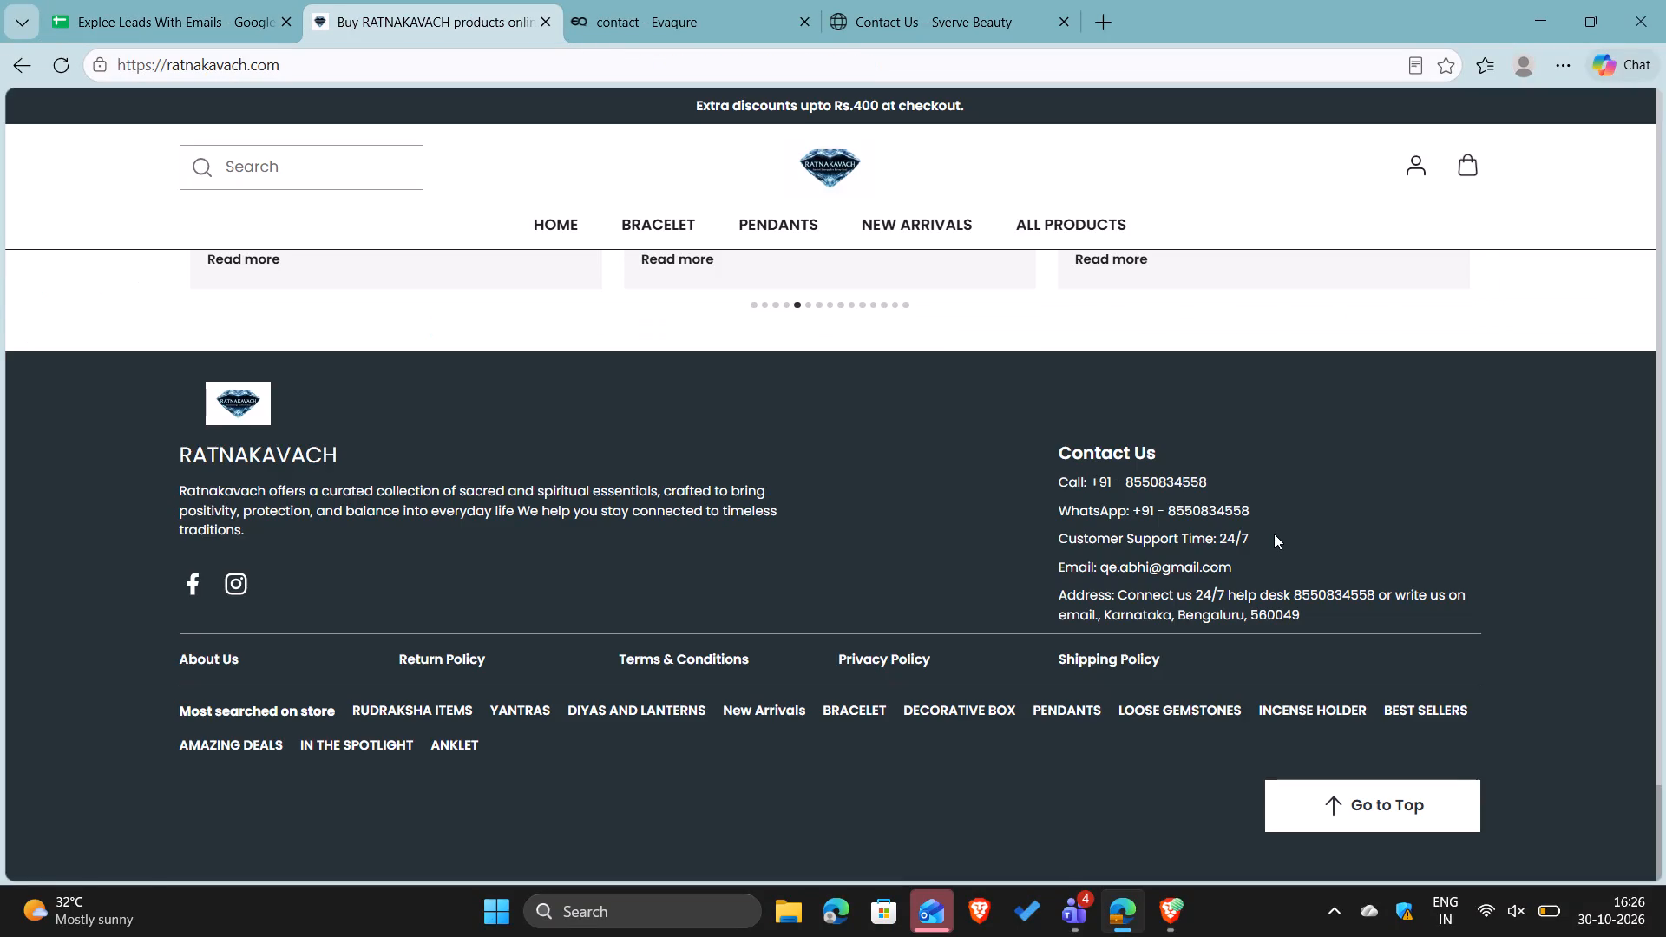
{"action": "key", "text": "alt+Tab"}
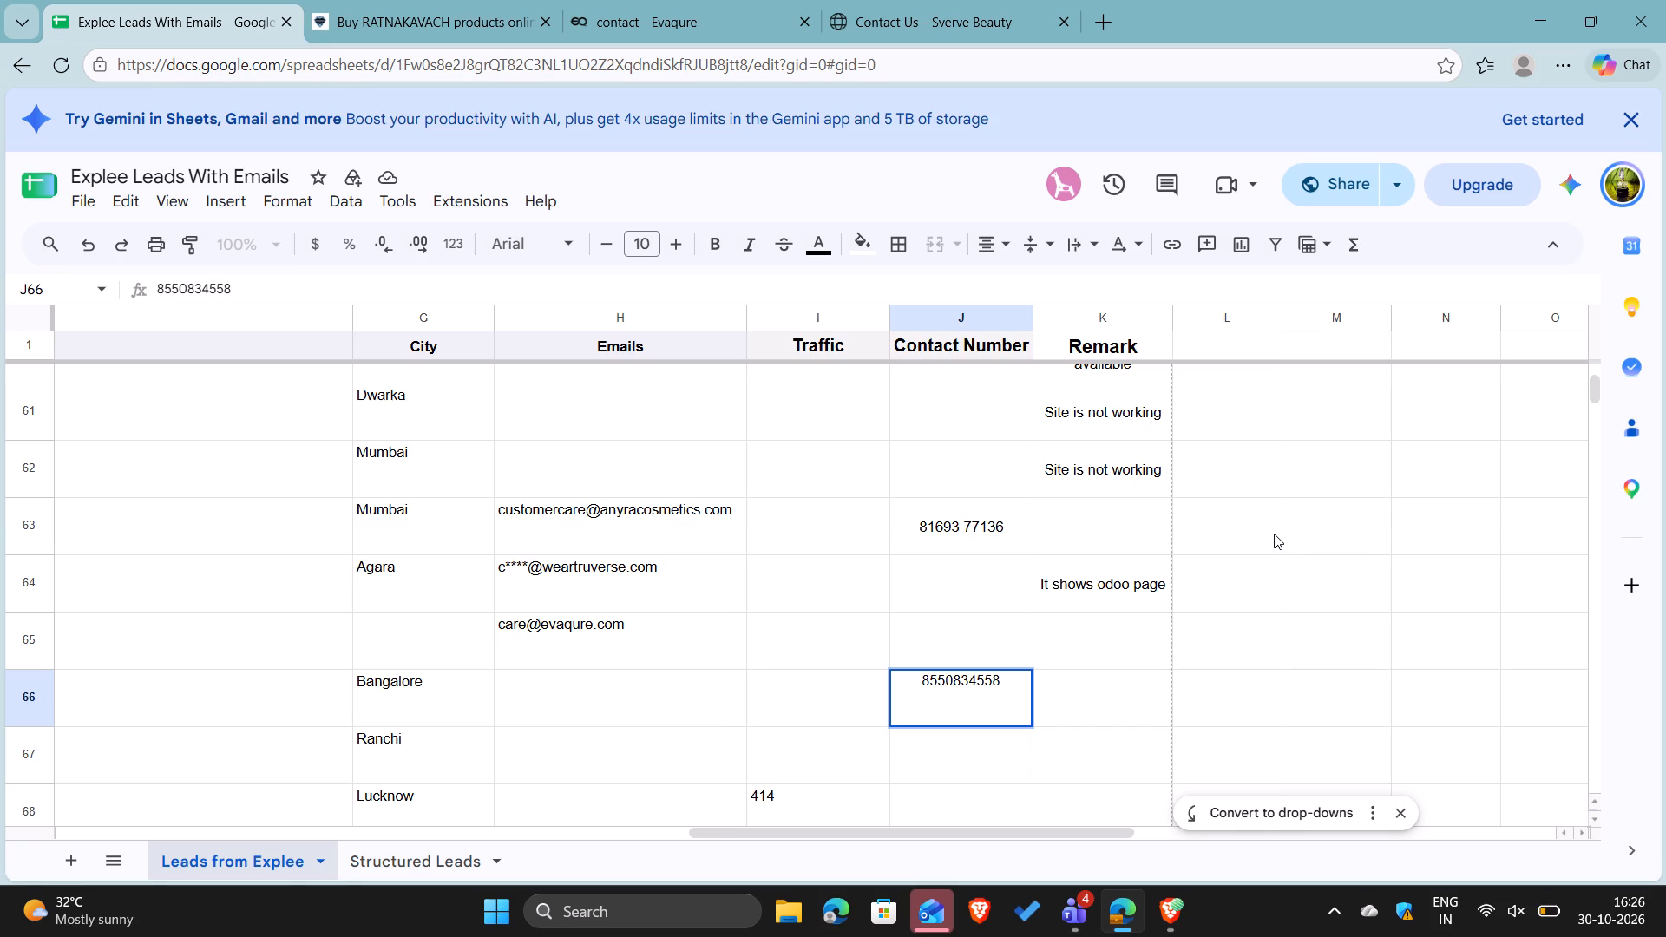
{"action": "key", "text": "alt+Tab"}
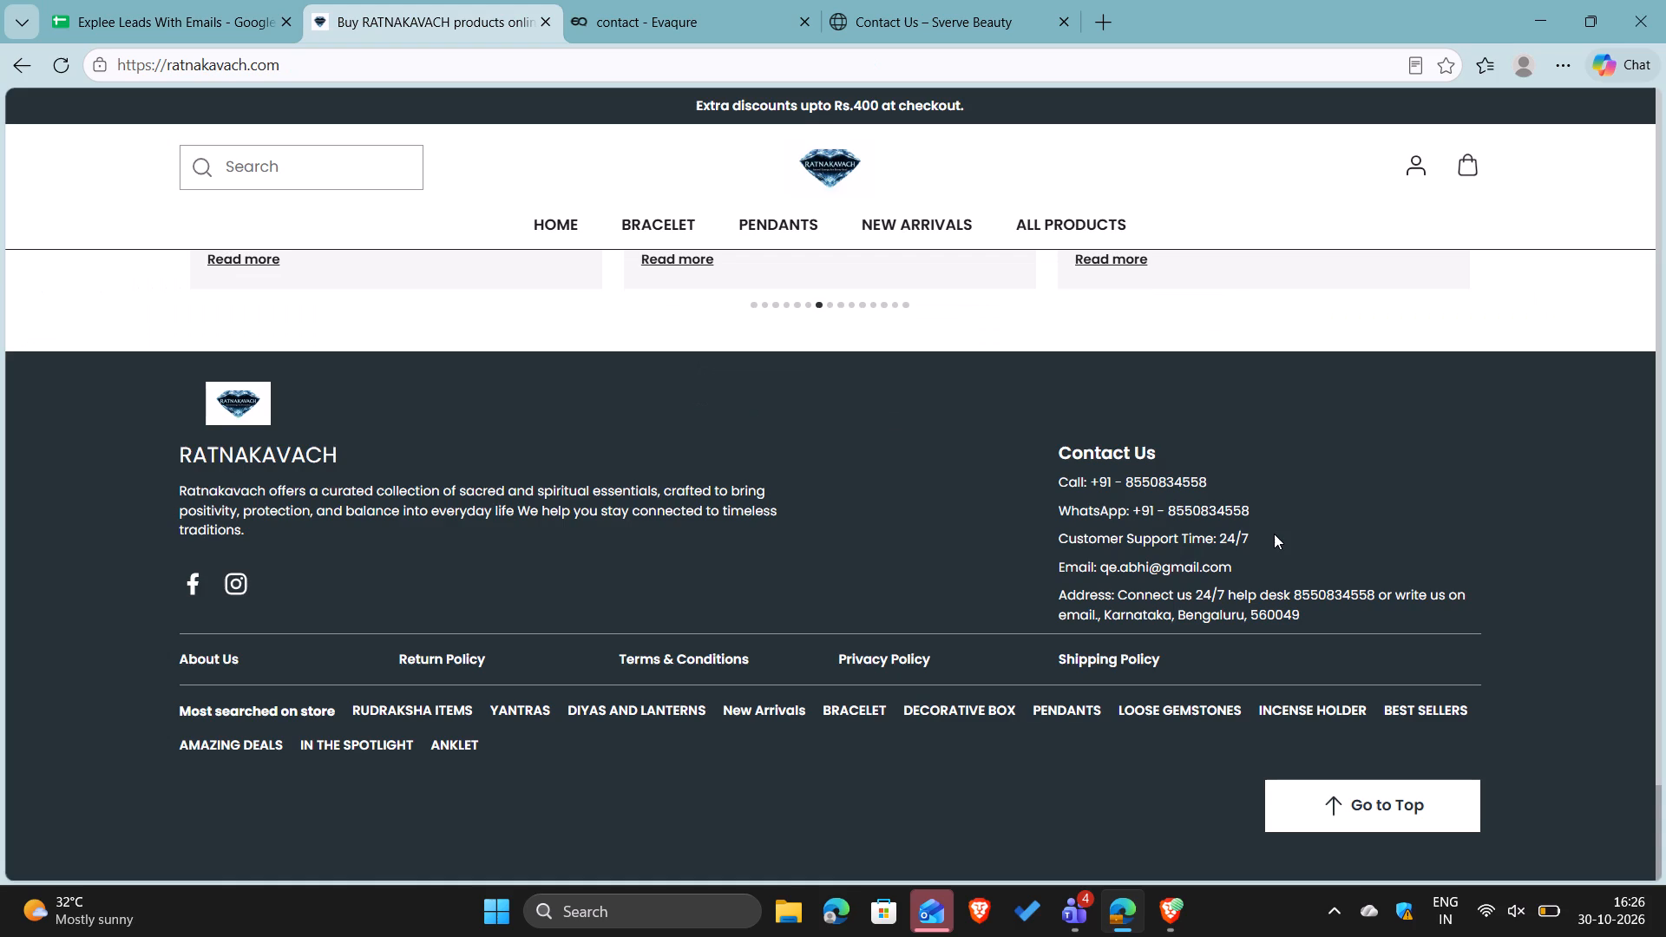
{"action": "key", "text": "alt+Tab"}
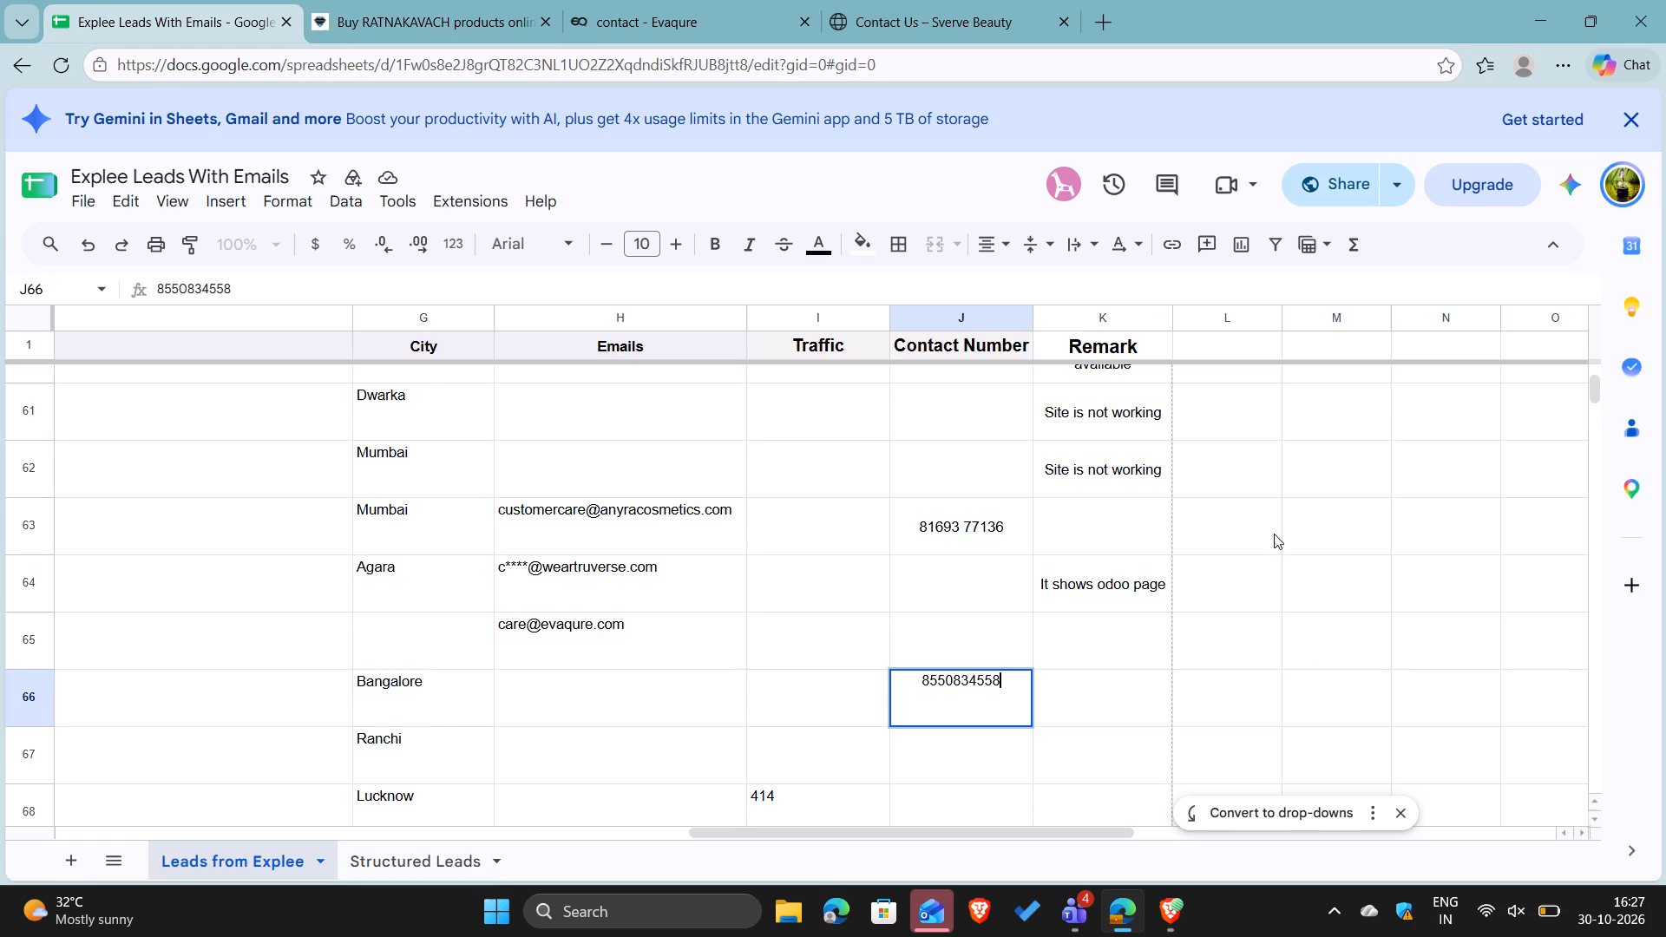
{"action": "key", "text": "alt+Tab"}
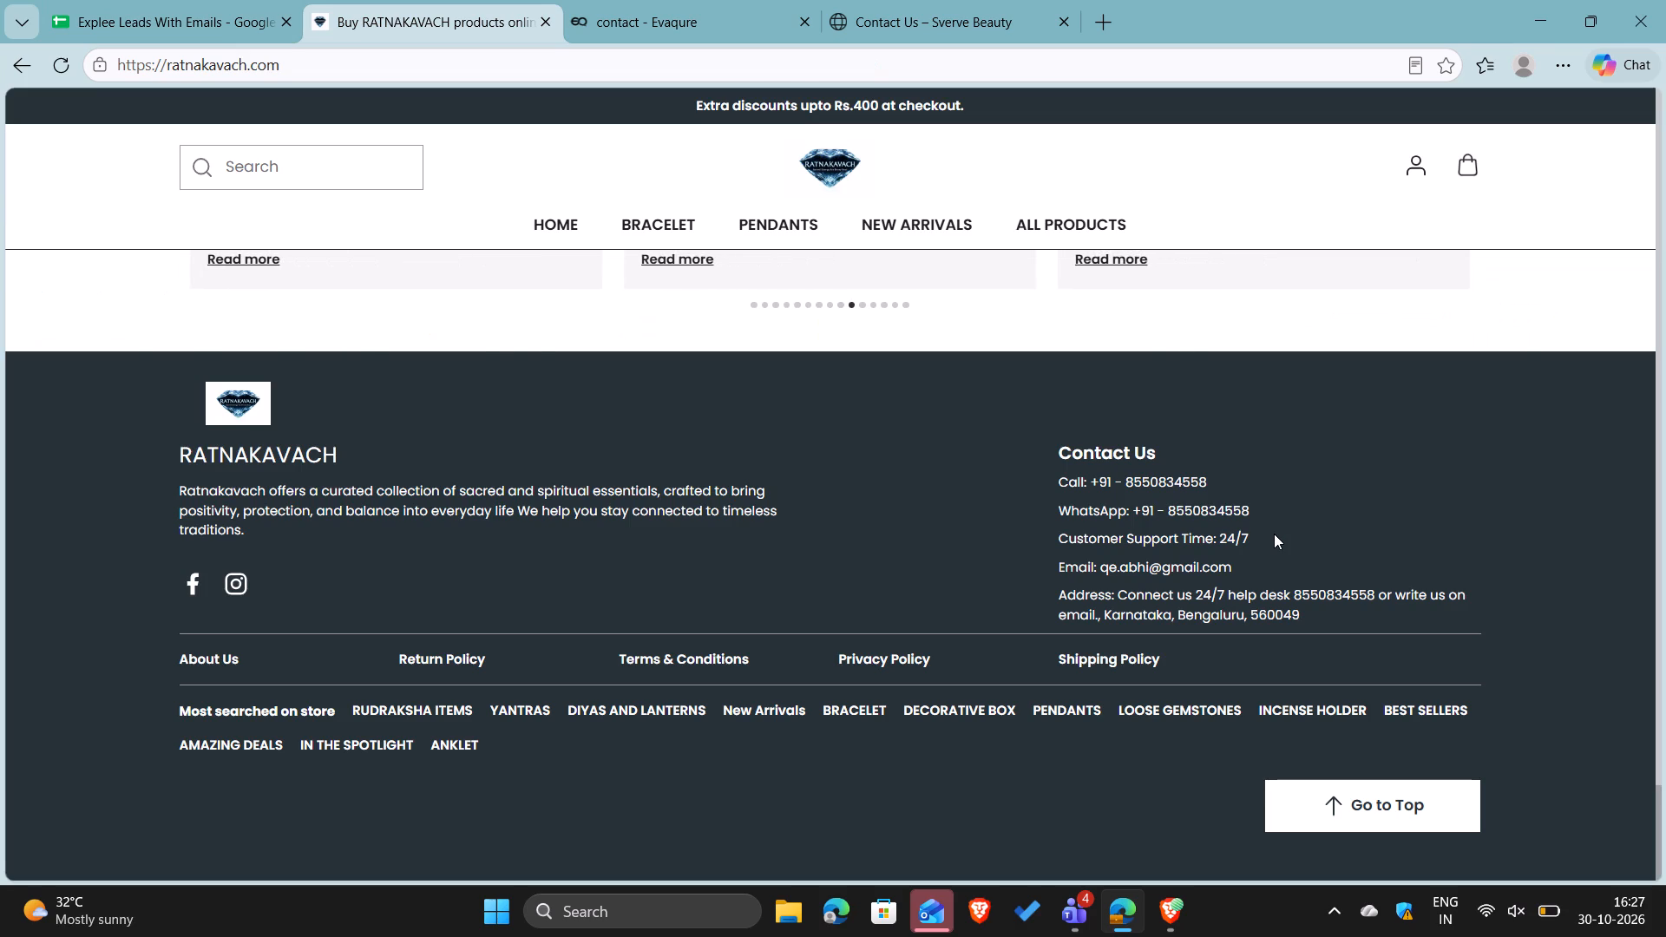
{"action": "key", "text": "alt+Tab"}
{"action": "key", "text": "alt+Tab"}
Enter the email address from the Ratnakavach footer in row 66's Emails cell, checking its spelling against the site.
{"action": "left_click_drag", "start_coordinate": [1241, 564], "coordinate": [1122, 564]}
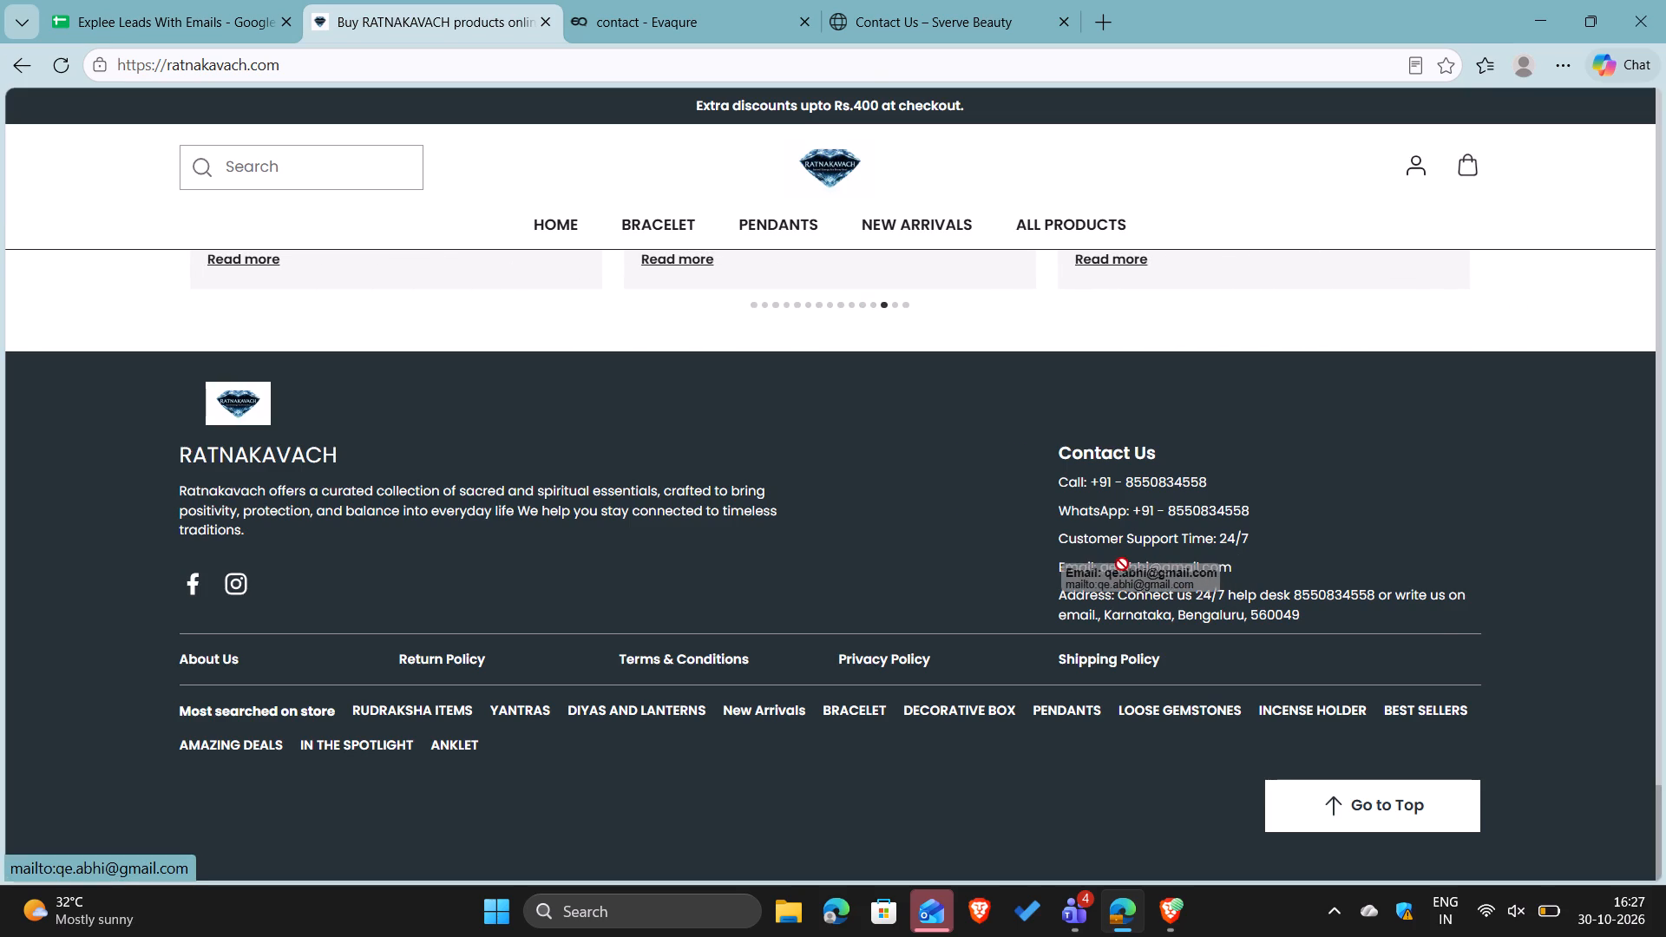
{"action": "left_click_drag", "start_coordinate": [1122, 564], "coordinate": [1118, 562]}
{"action": "key", "text": "alt+Tab"}
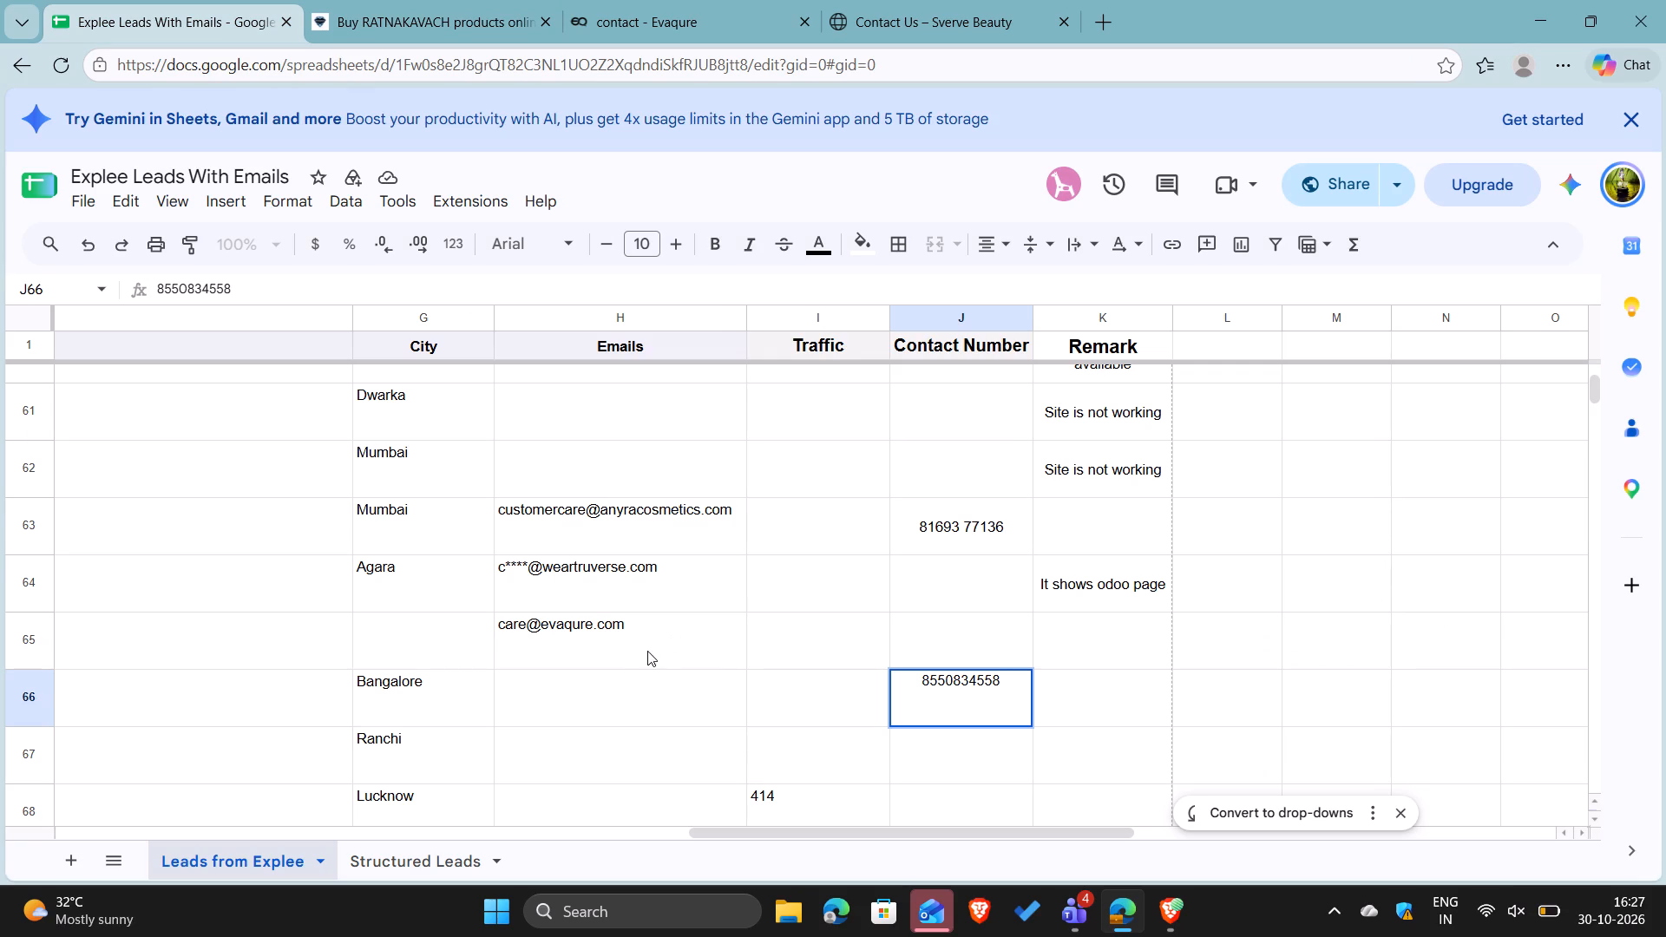
{"action": "left_click", "coordinate": [594, 688]}
{"action": "key", "text": "q"}
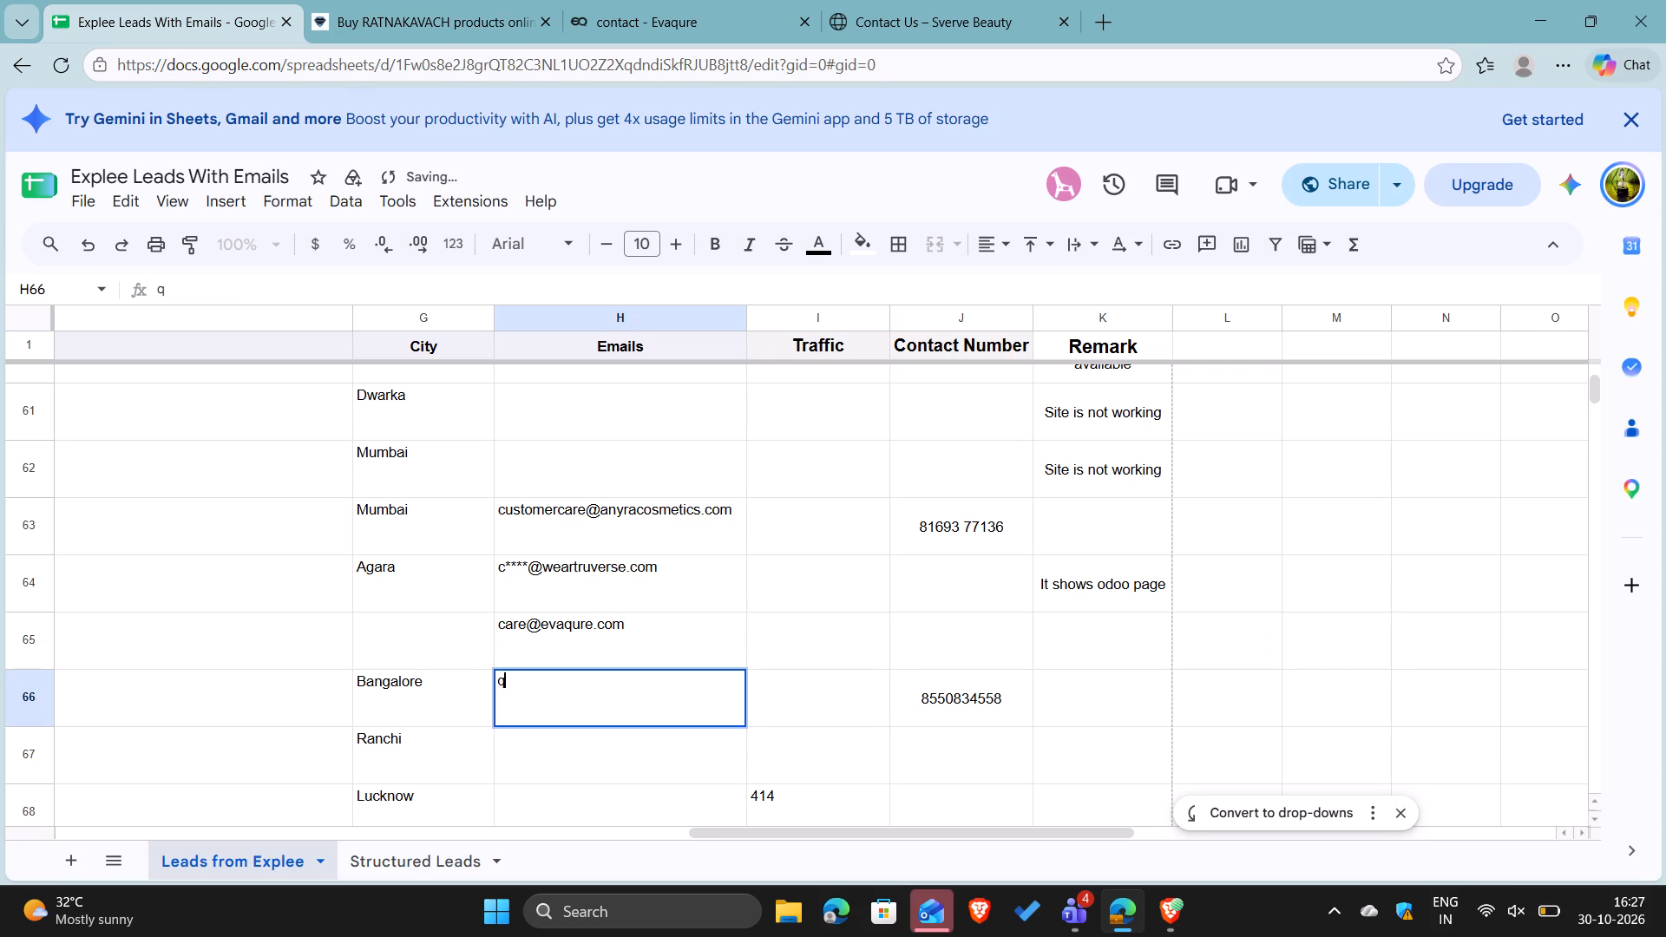
{"action": "key", "text": "e"}
{"action": "key", "text": "alt+Tab"}
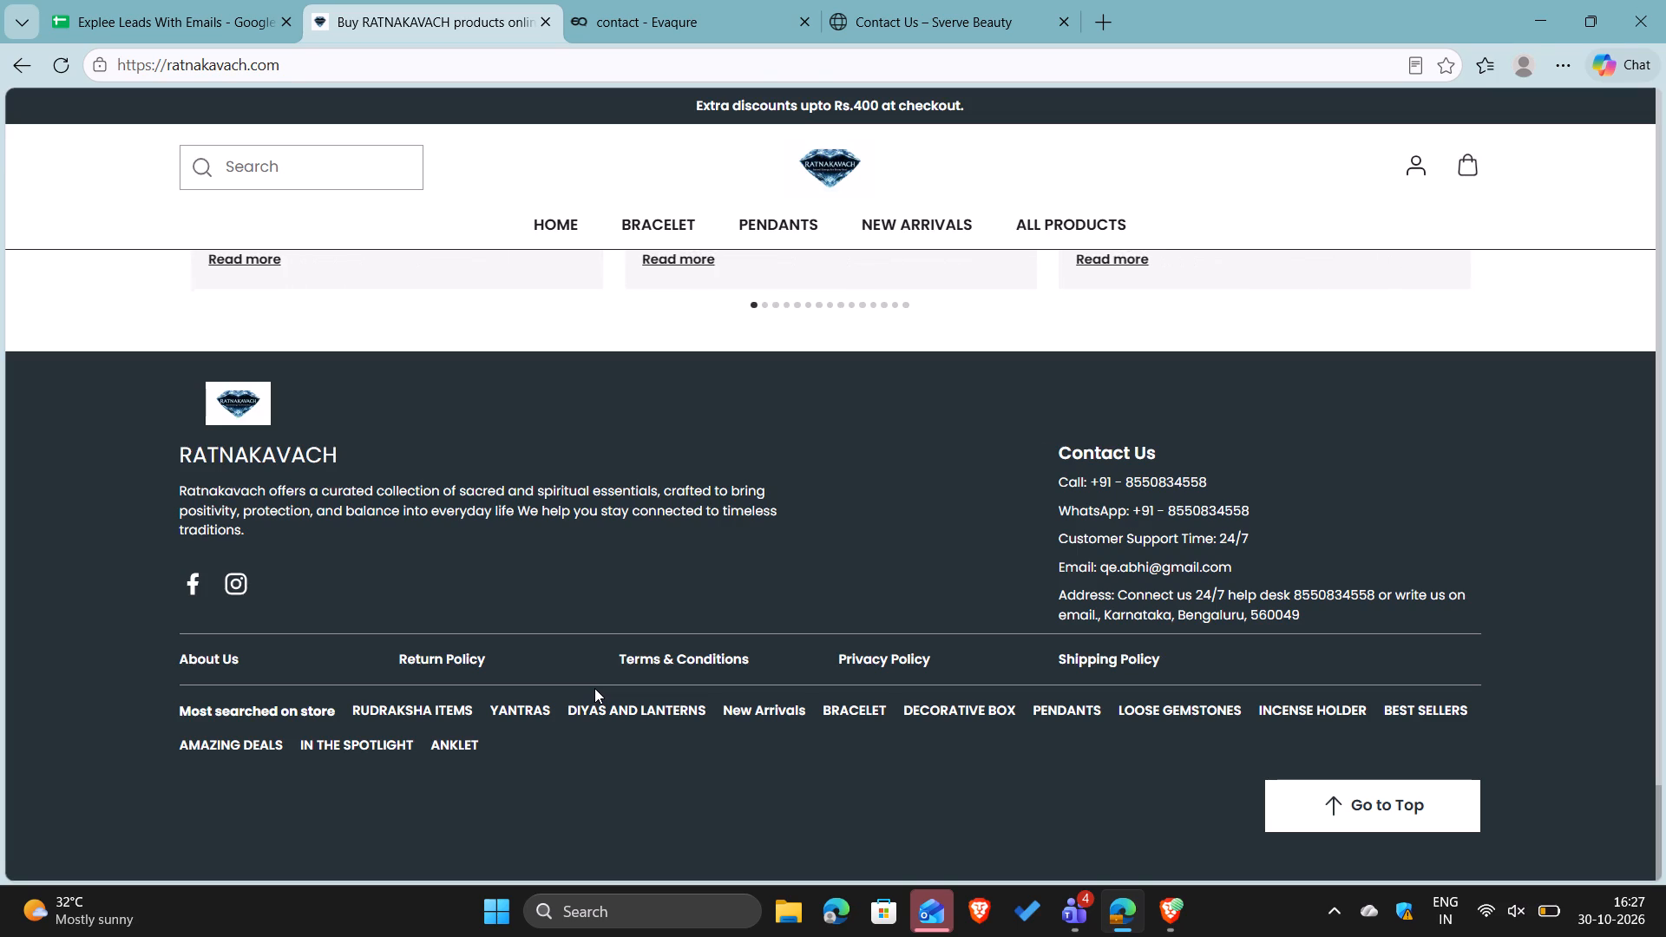
{"action": "key", "text": "alt+Tab"}
{"action": "type", "text": ".abhi"}
{"action": "key", "text": "alt+Tab"}
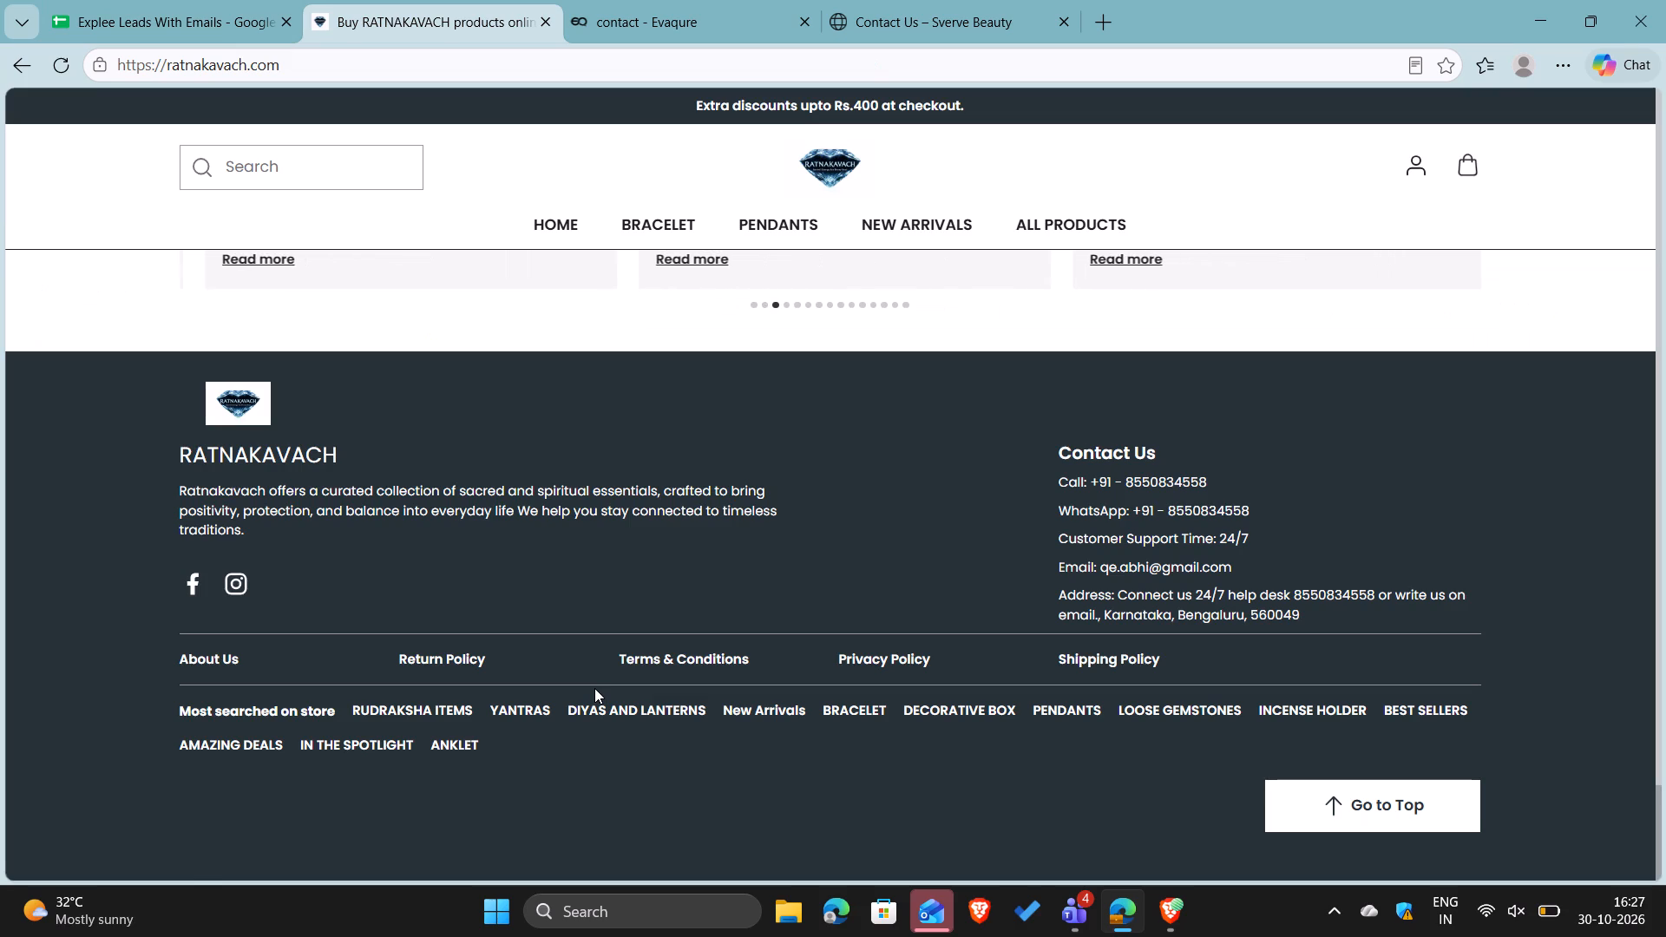
Complete the email address in row 66's Emails cell with its gmail.com domain, checking it against the Ratnakavach footer.
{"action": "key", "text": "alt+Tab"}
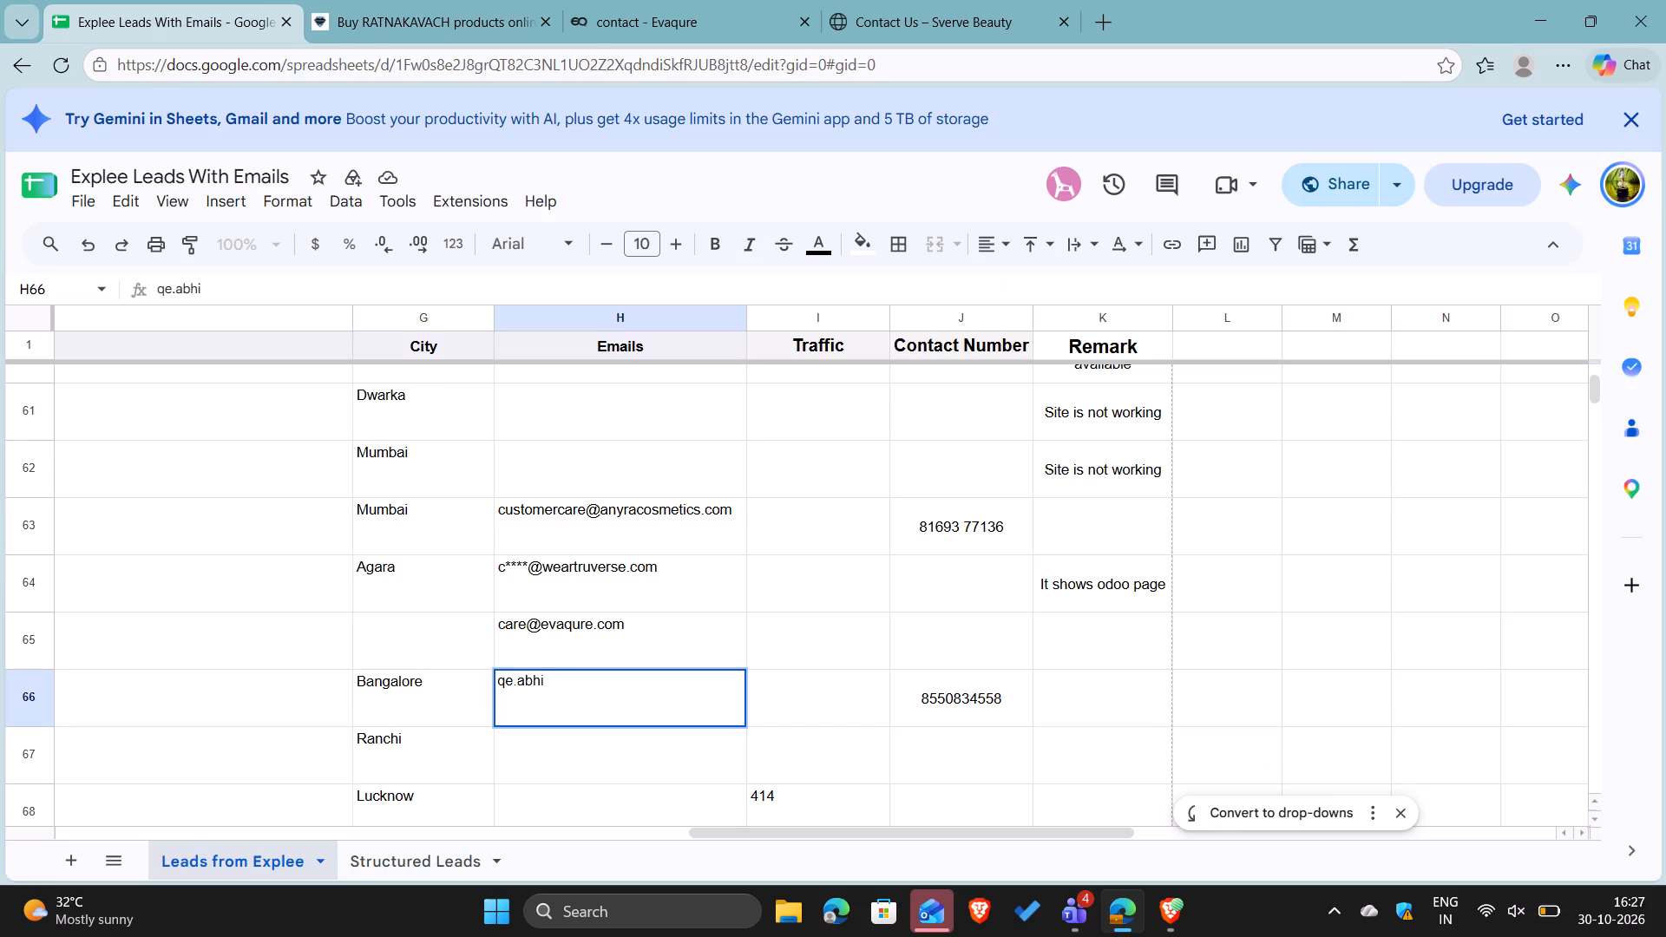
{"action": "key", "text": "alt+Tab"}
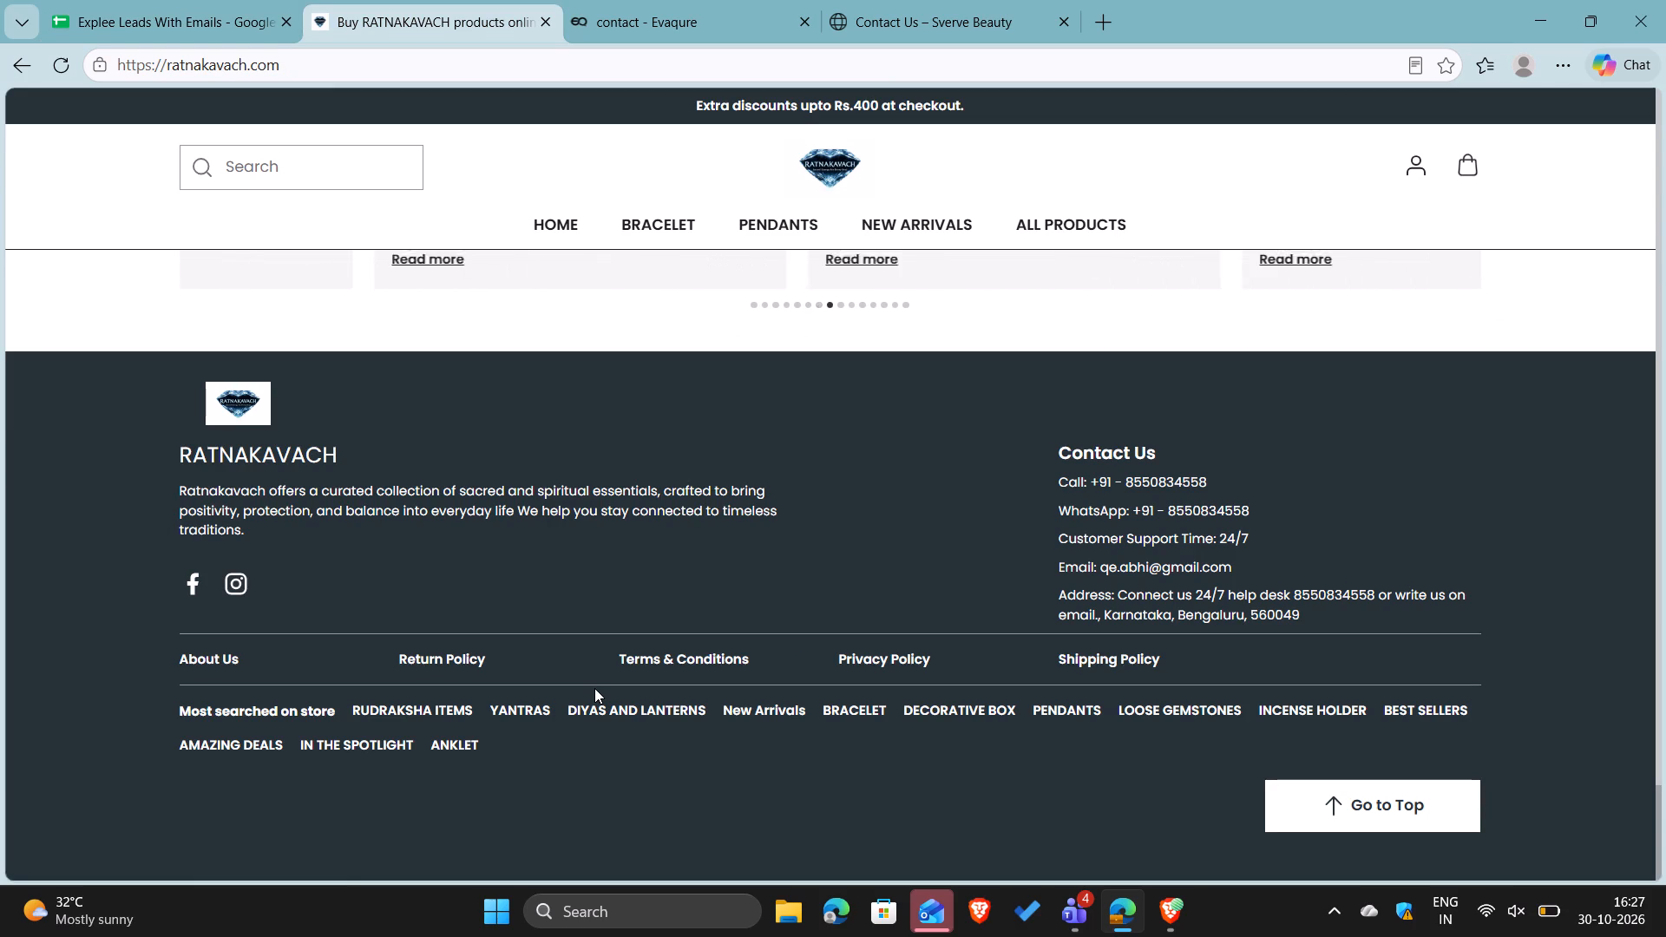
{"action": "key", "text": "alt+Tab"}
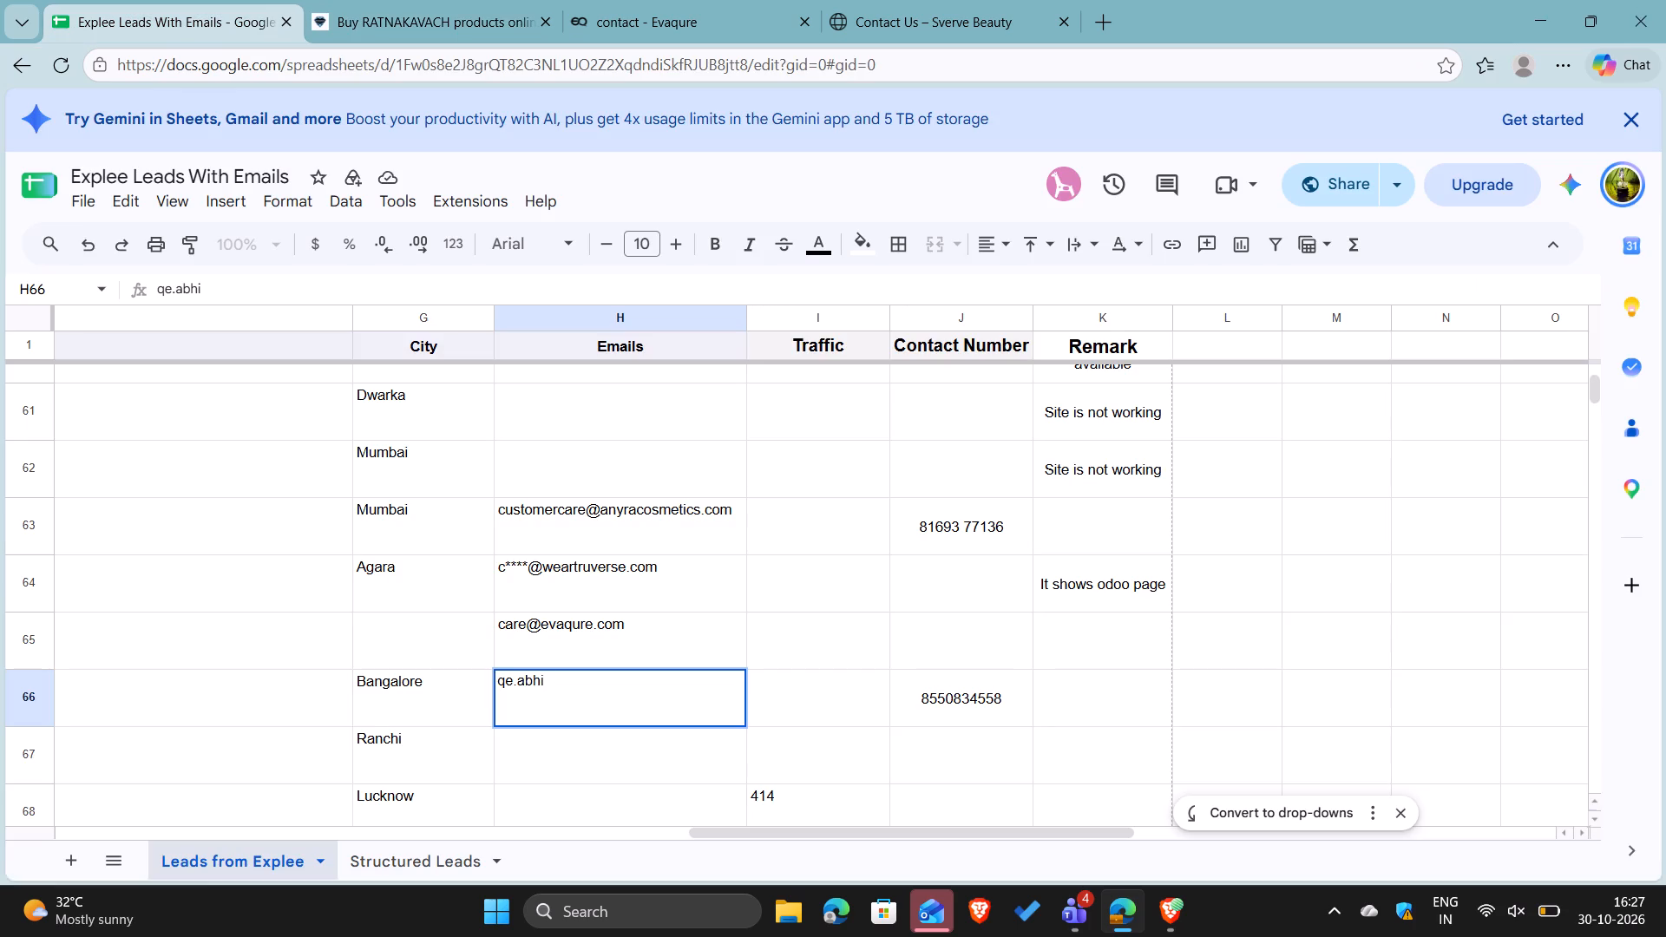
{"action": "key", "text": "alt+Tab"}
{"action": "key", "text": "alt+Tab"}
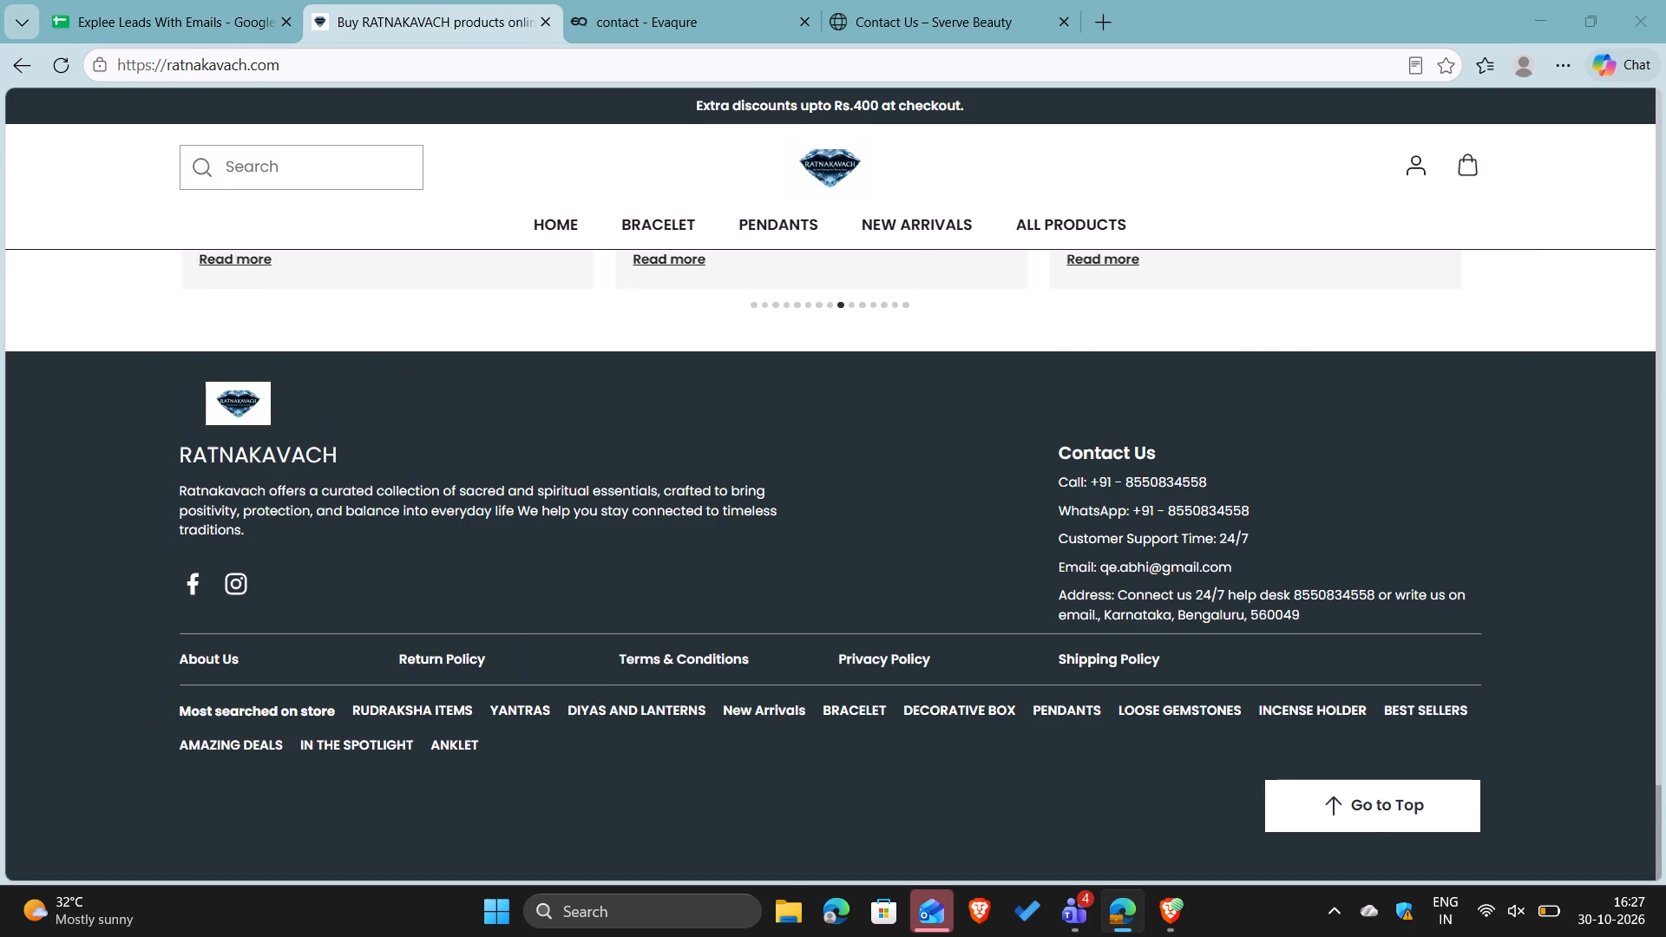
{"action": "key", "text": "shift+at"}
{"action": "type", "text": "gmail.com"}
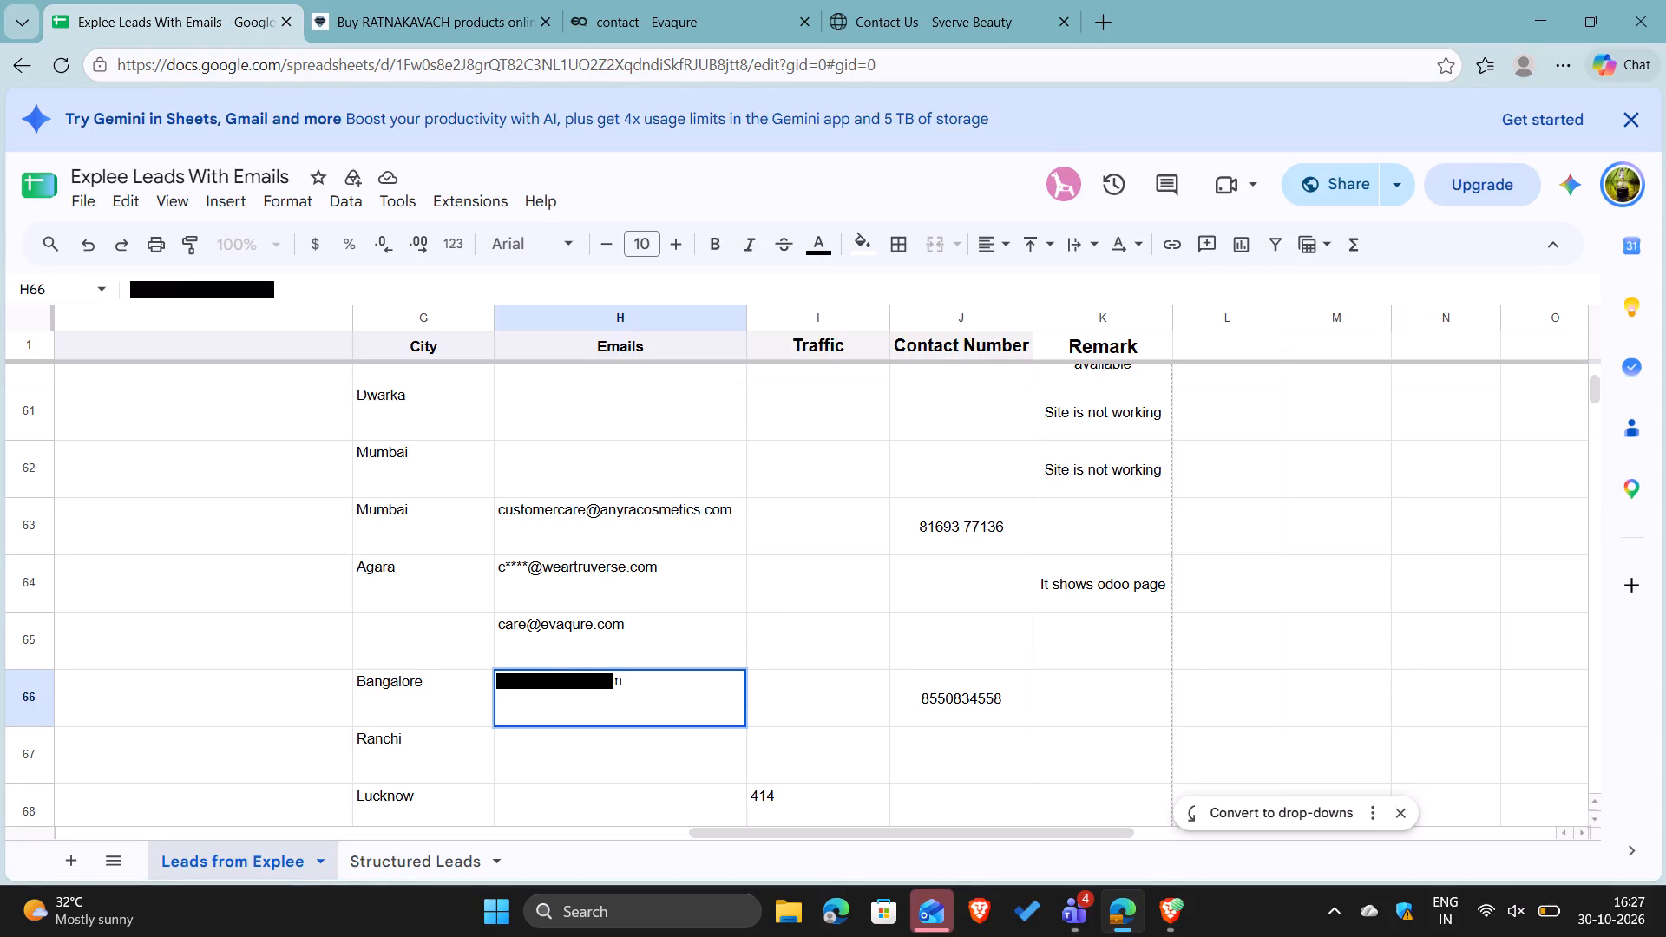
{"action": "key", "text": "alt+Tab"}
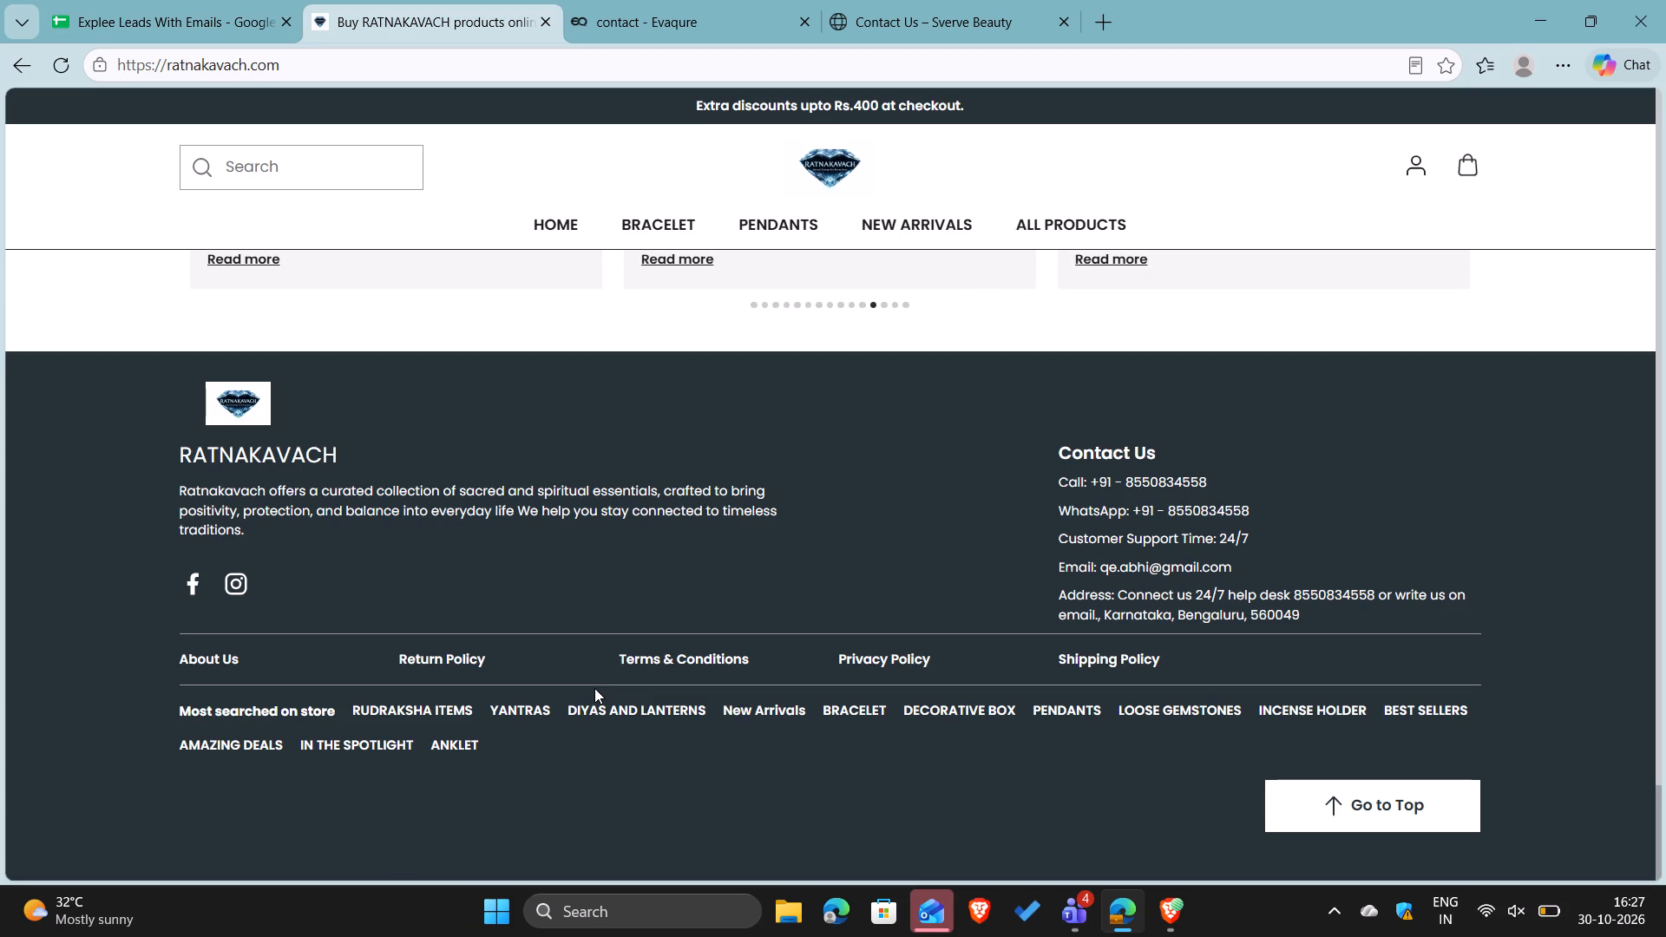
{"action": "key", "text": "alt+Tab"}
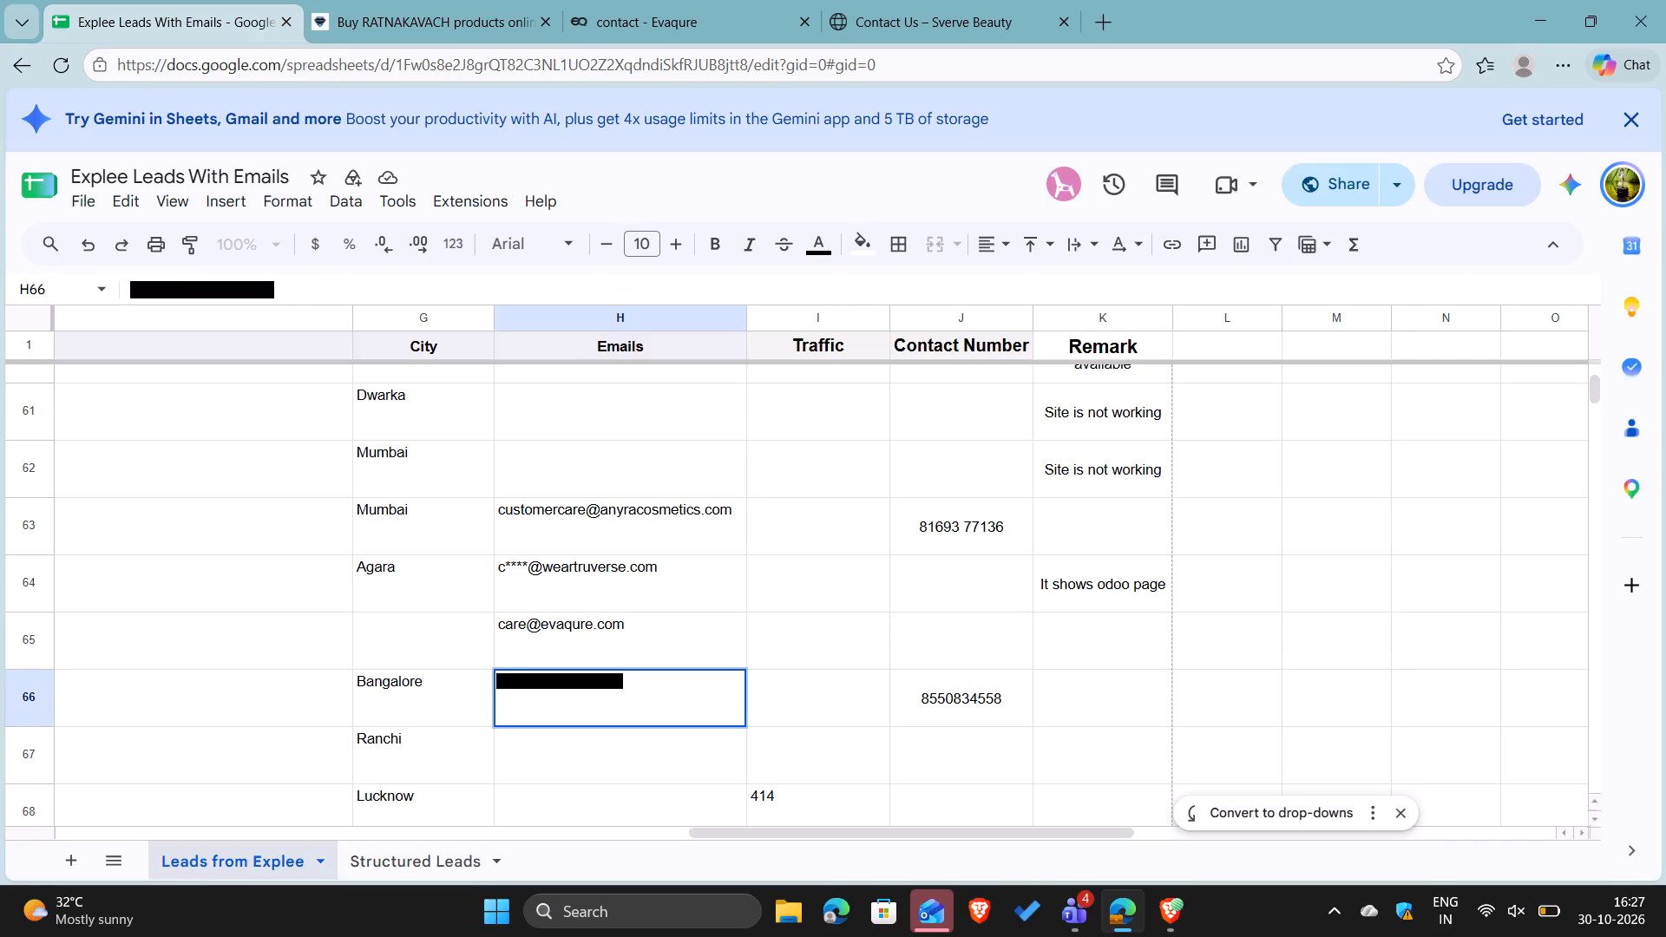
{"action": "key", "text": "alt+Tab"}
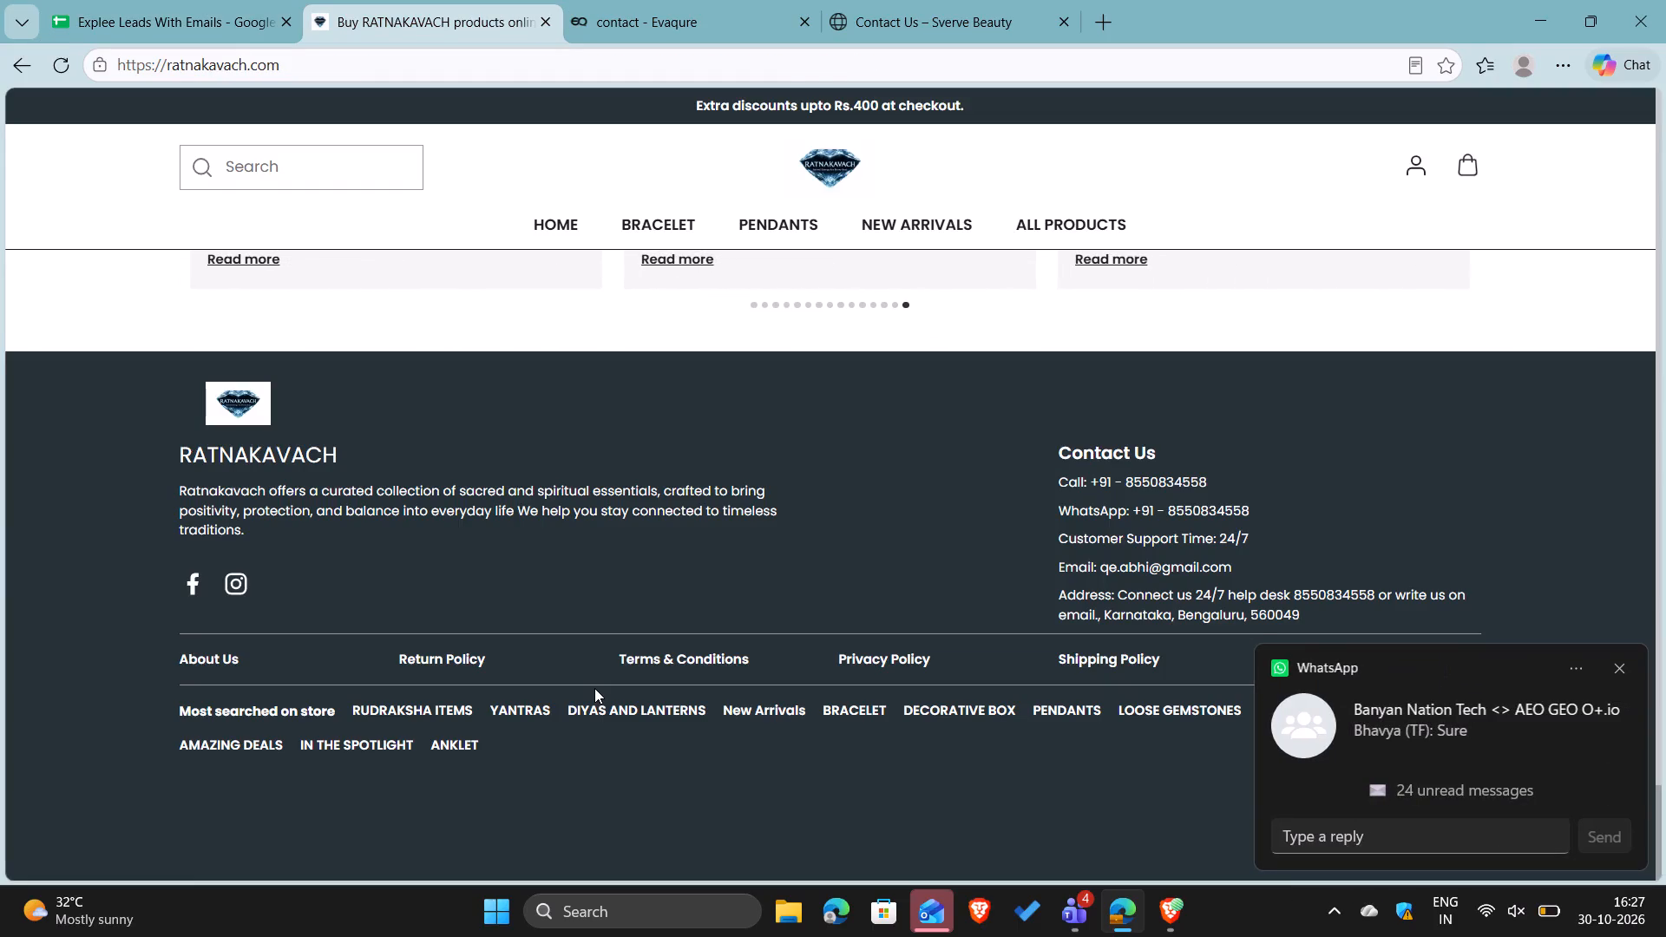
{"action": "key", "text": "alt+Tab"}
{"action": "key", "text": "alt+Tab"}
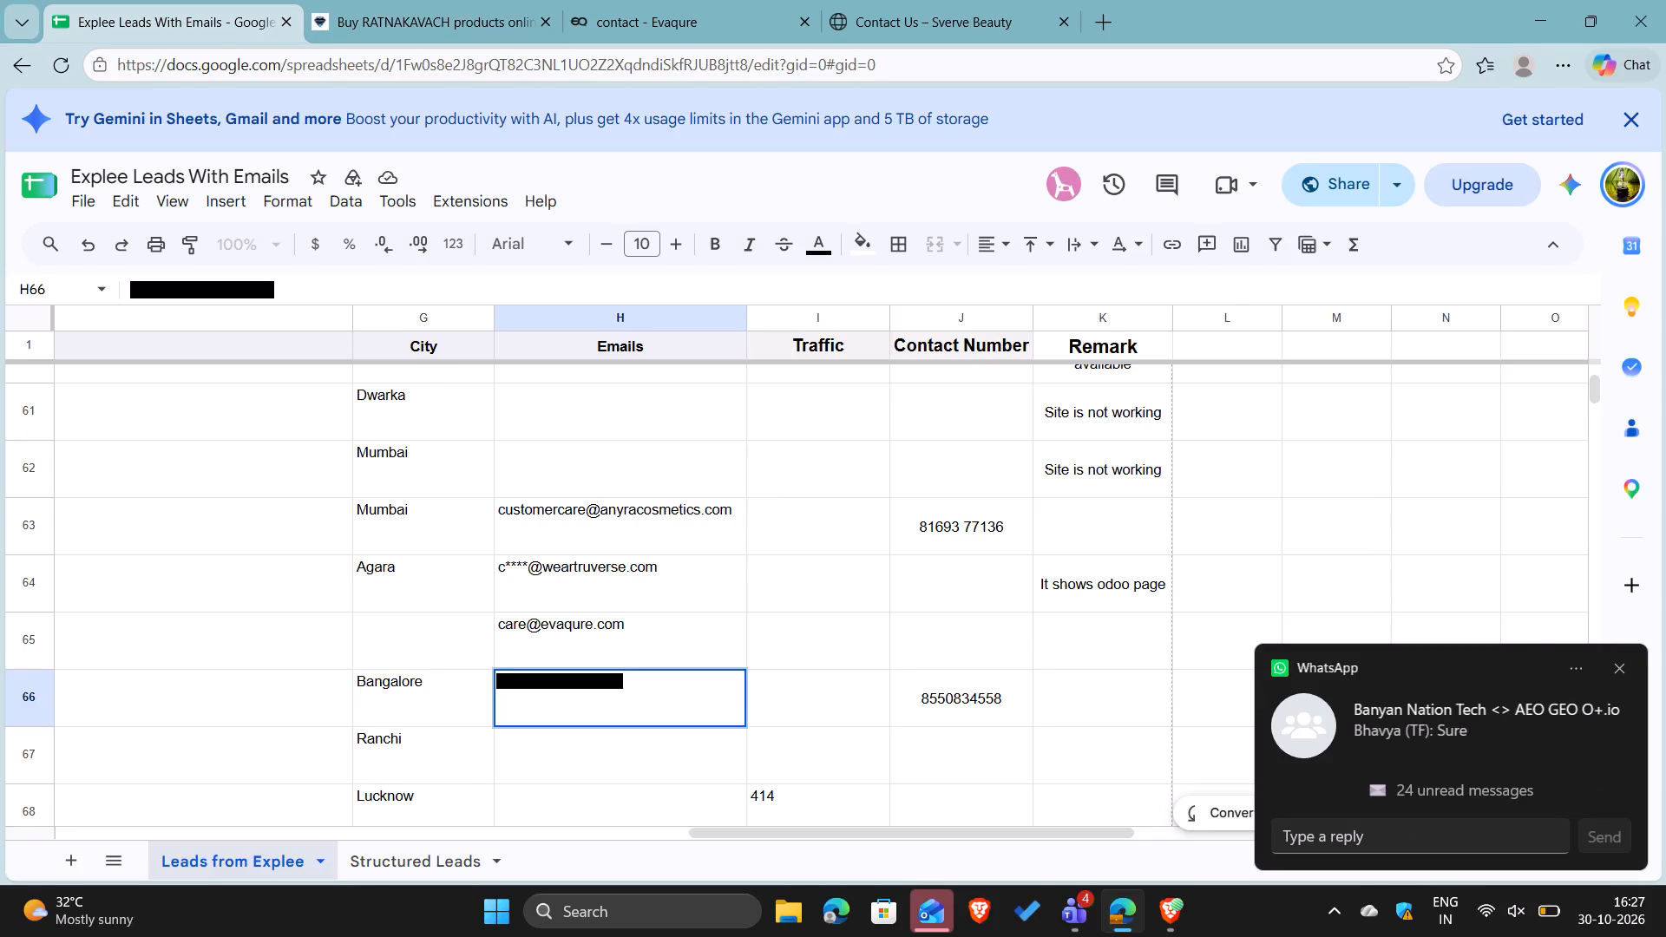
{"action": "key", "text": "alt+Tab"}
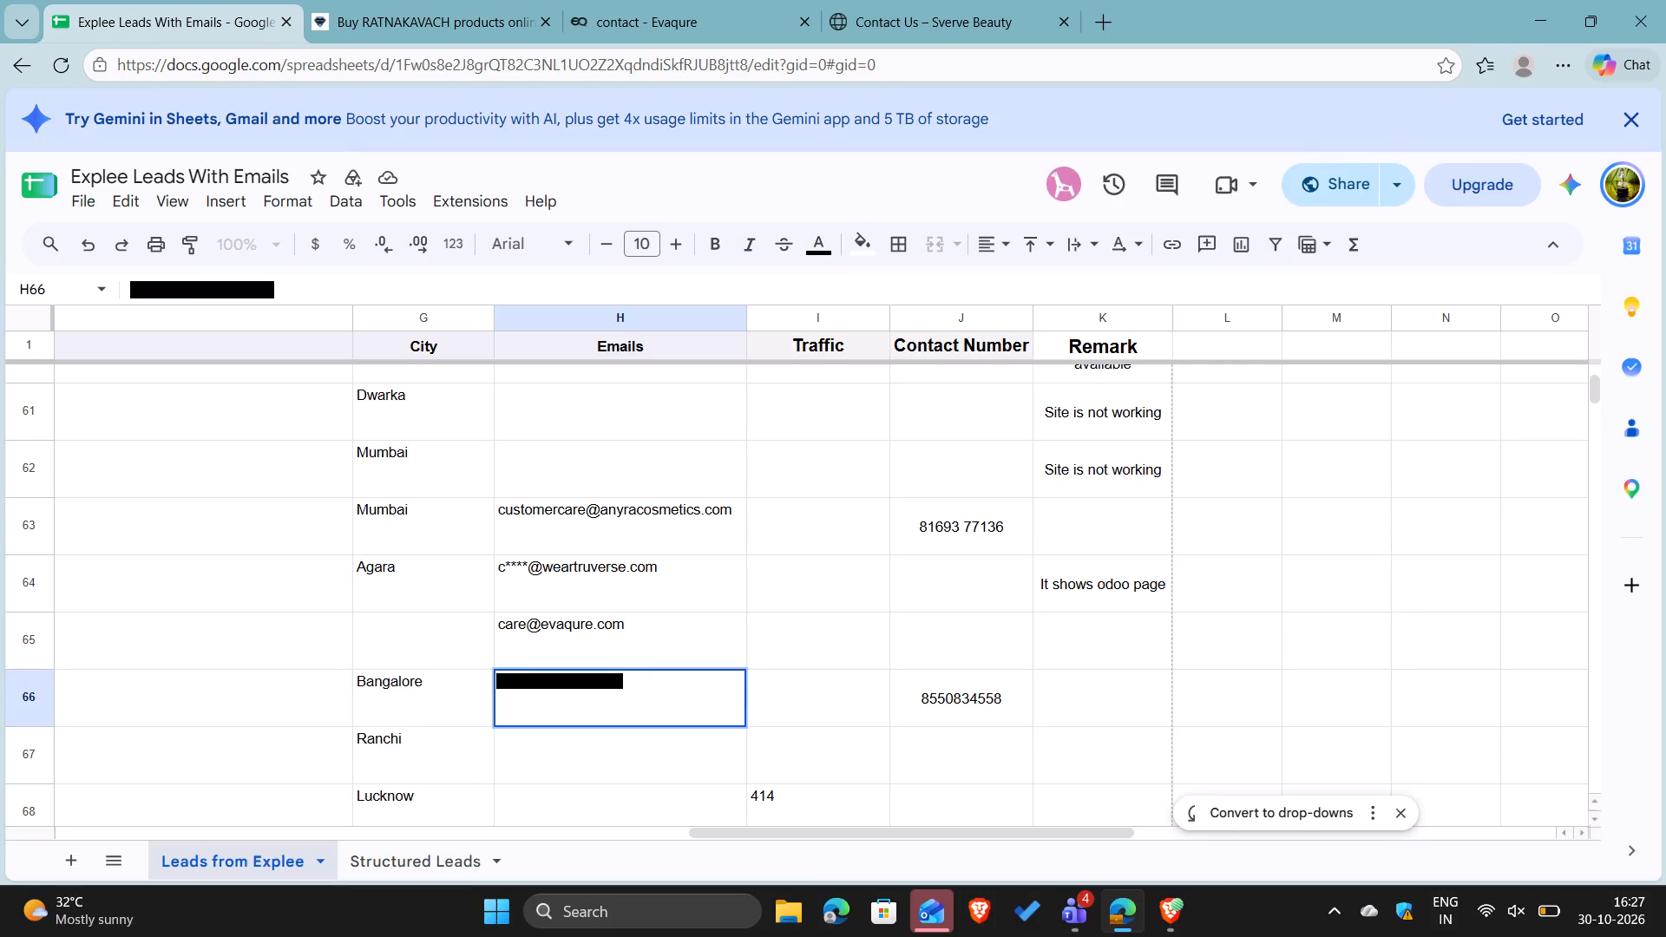
Open the orre.co.in website from the Domain cell of the Orré lead in row 67.
{"action": "scroll", "coordinate": [764, 730], "scroll_direction": "right", "scroll_amount": 5}
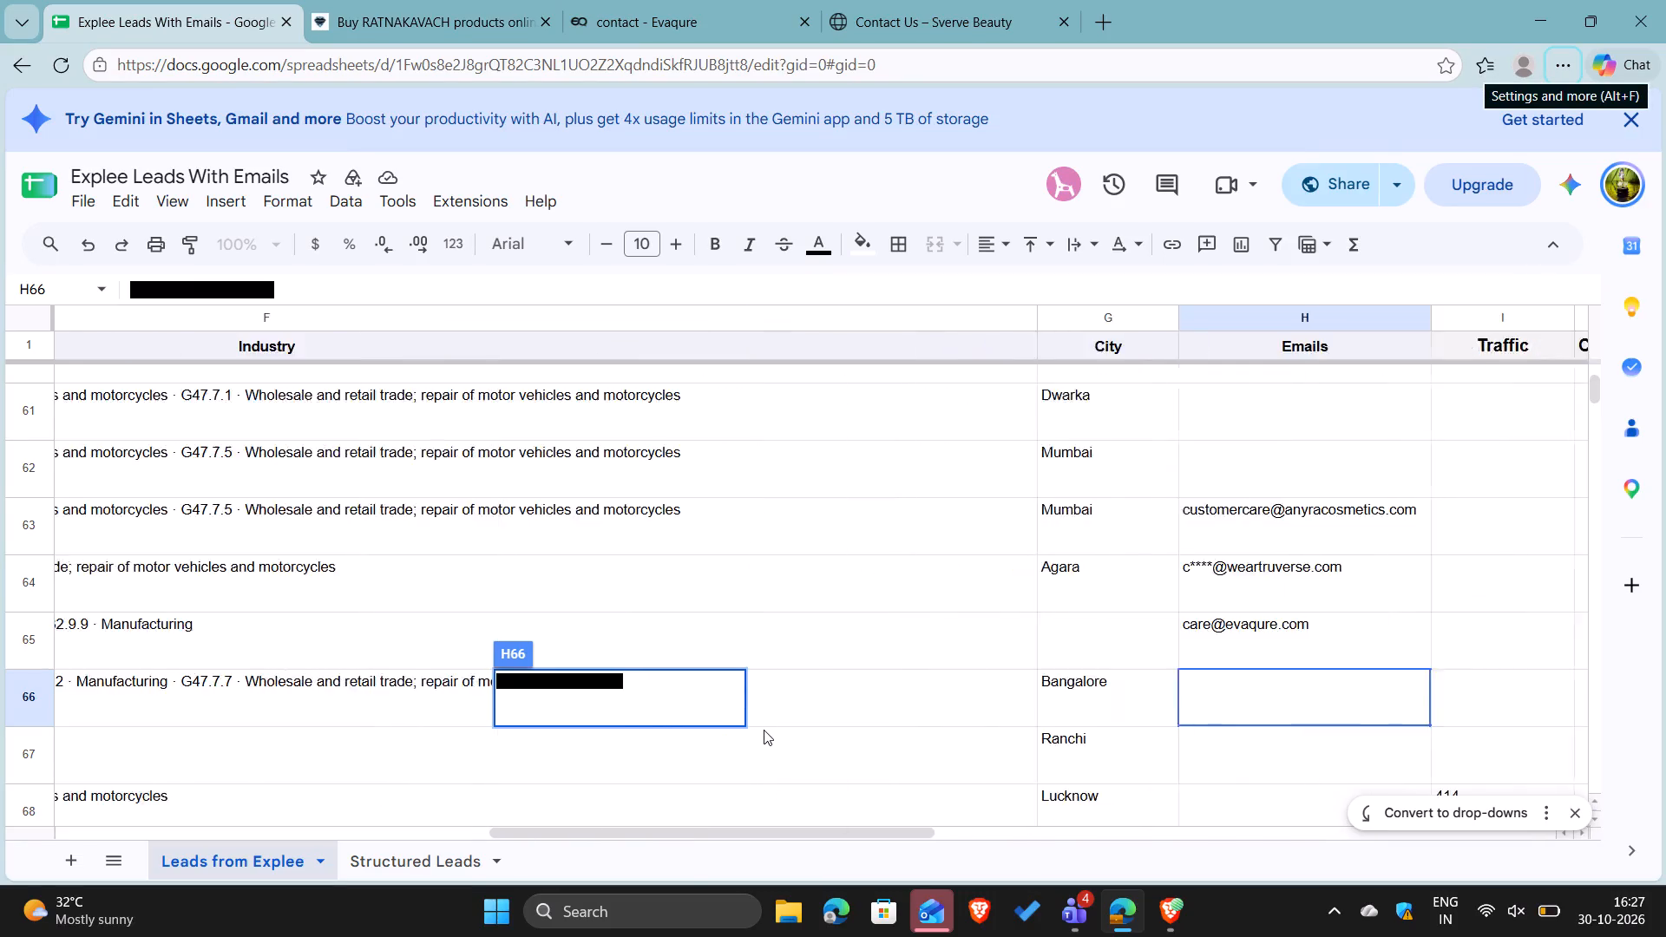
{"action": "scroll", "coordinate": [764, 730], "scroll_direction": "right", "scroll_amount": 1}
{"action": "key", "text": "alt+Tab"}
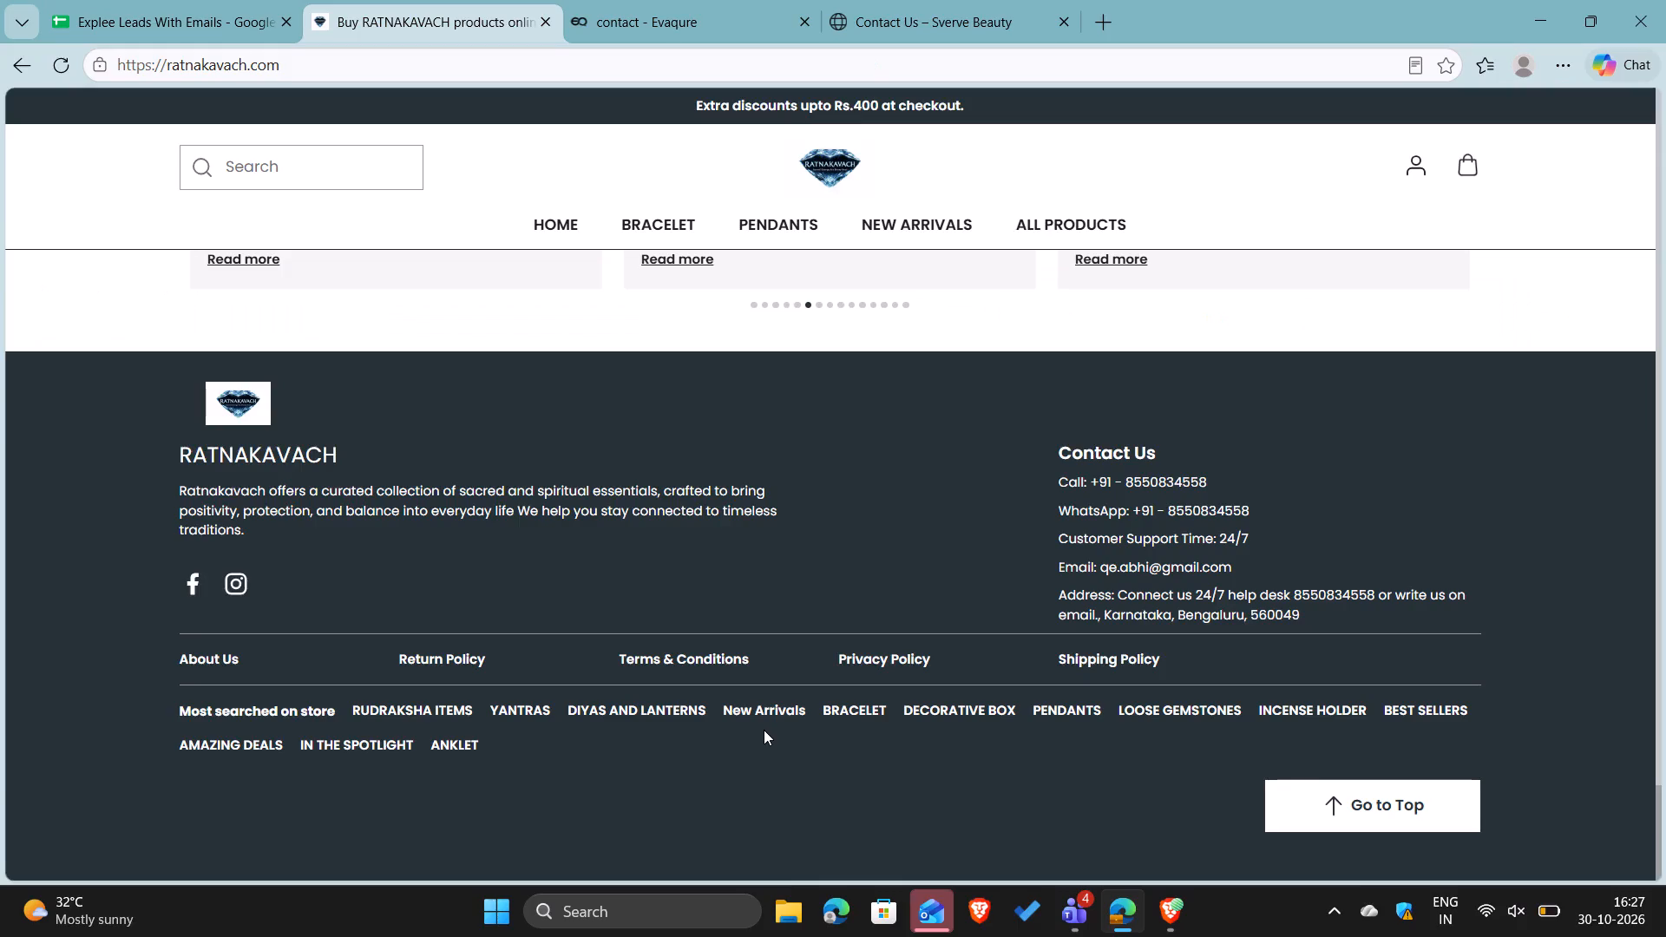
{"action": "key", "text": "alt+Tab"}
{"action": "scroll", "coordinate": [764, 730], "scroll_direction": "right", "scroll_amount": 7}
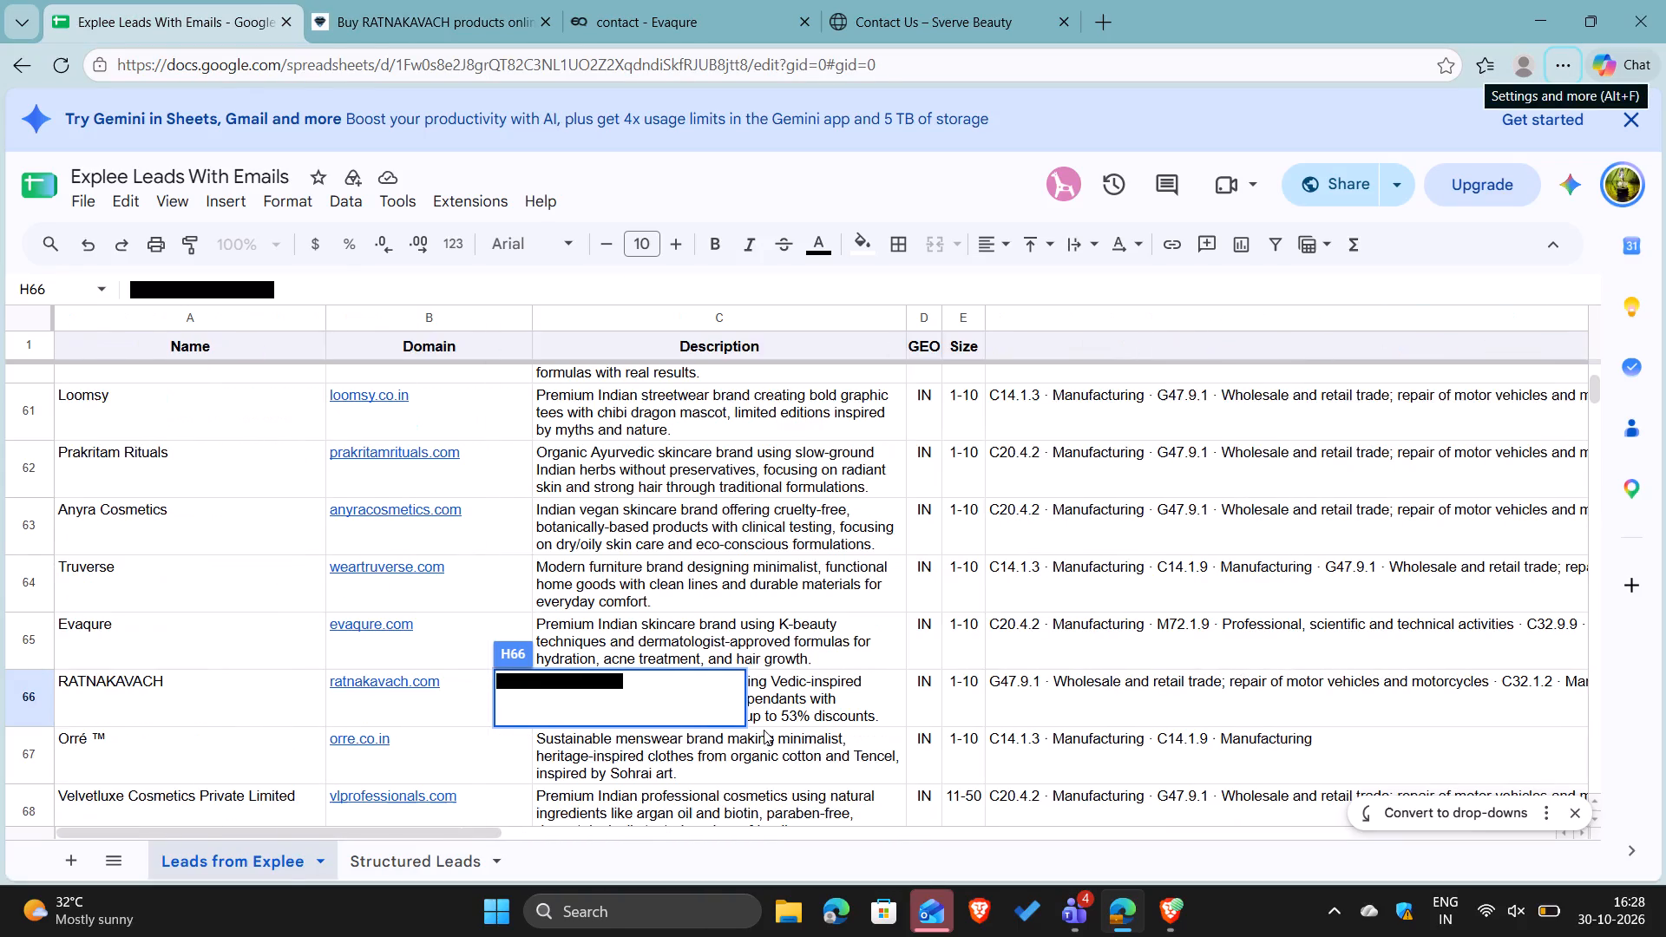
{"action": "left_click", "coordinate": [446, 740]}
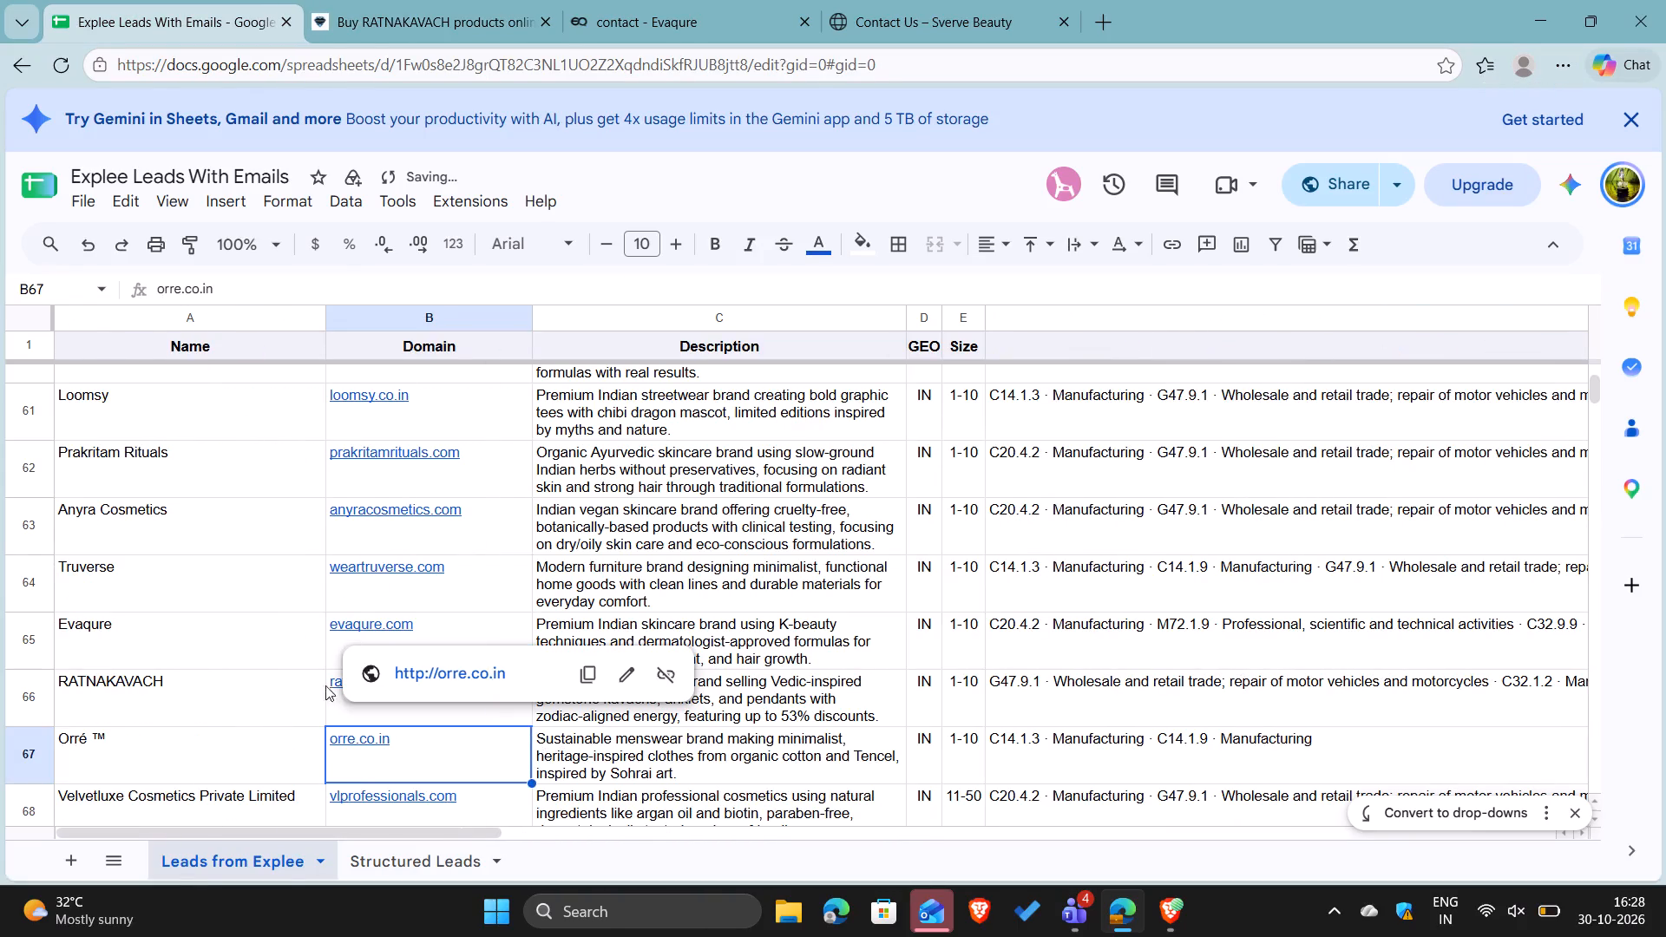
{"action": "left_click", "coordinate": [355, 742]}
{"action": "left_click", "coordinate": [355, 742]}
{"action": "left_click", "coordinate": [451, 665]}
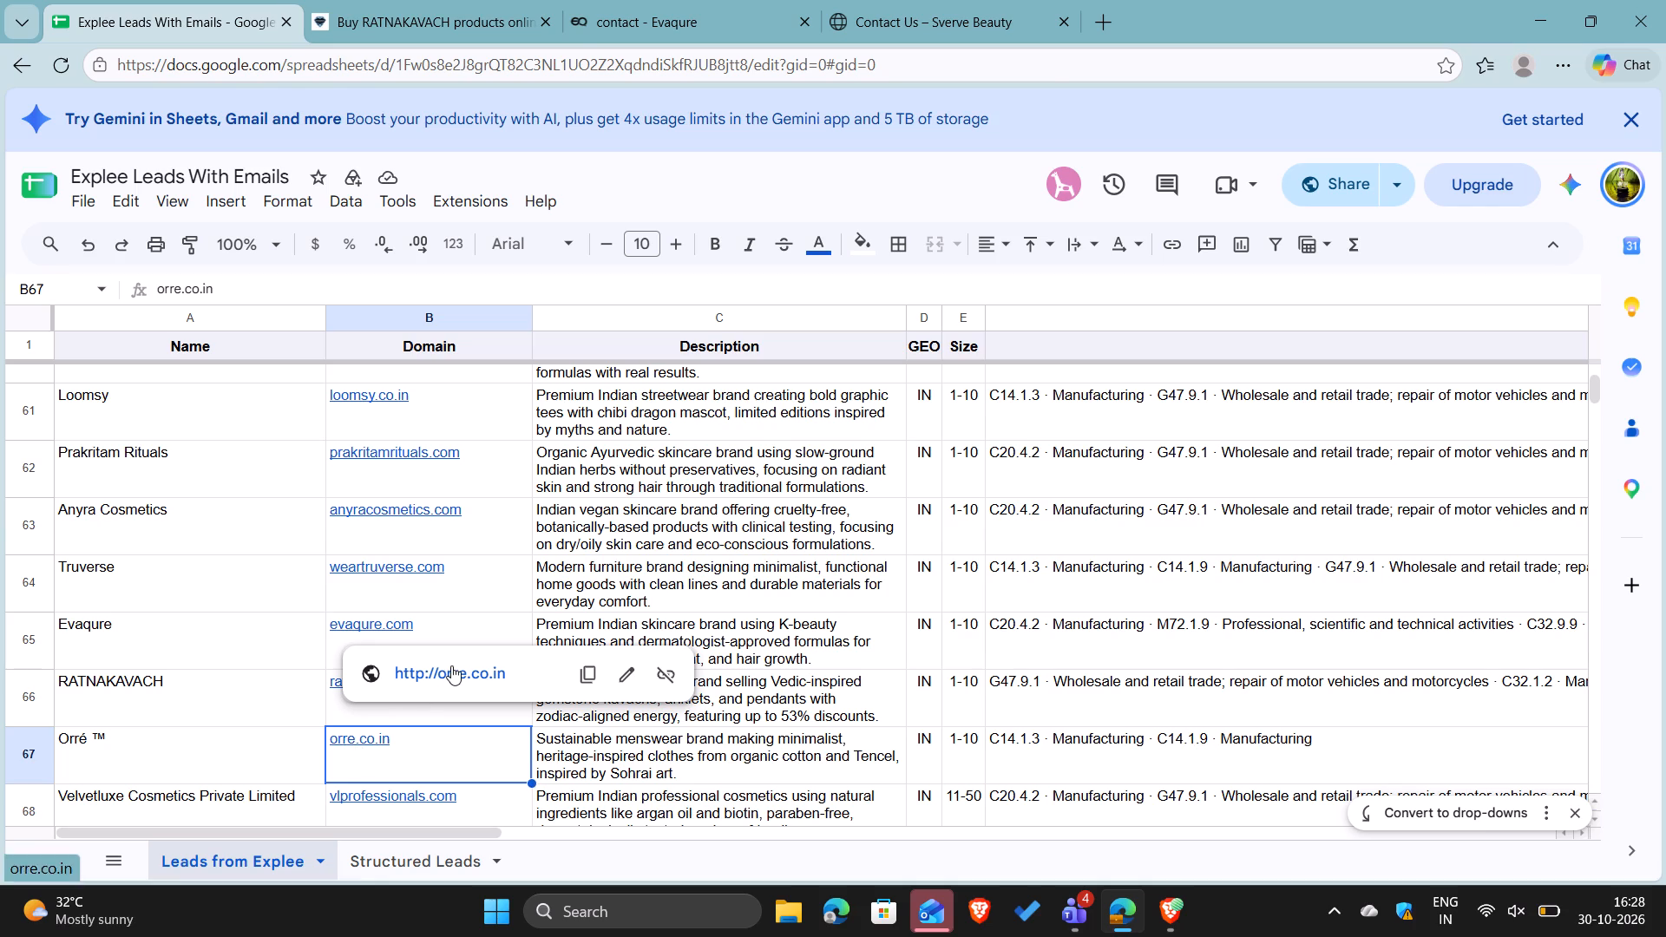
Open orre.co.in from row 67 and go to the email details on its Contact page.
{"action": "scroll", "coordinate": [551, 521], "scroll_direction": "down", "scroll_amount": 9}
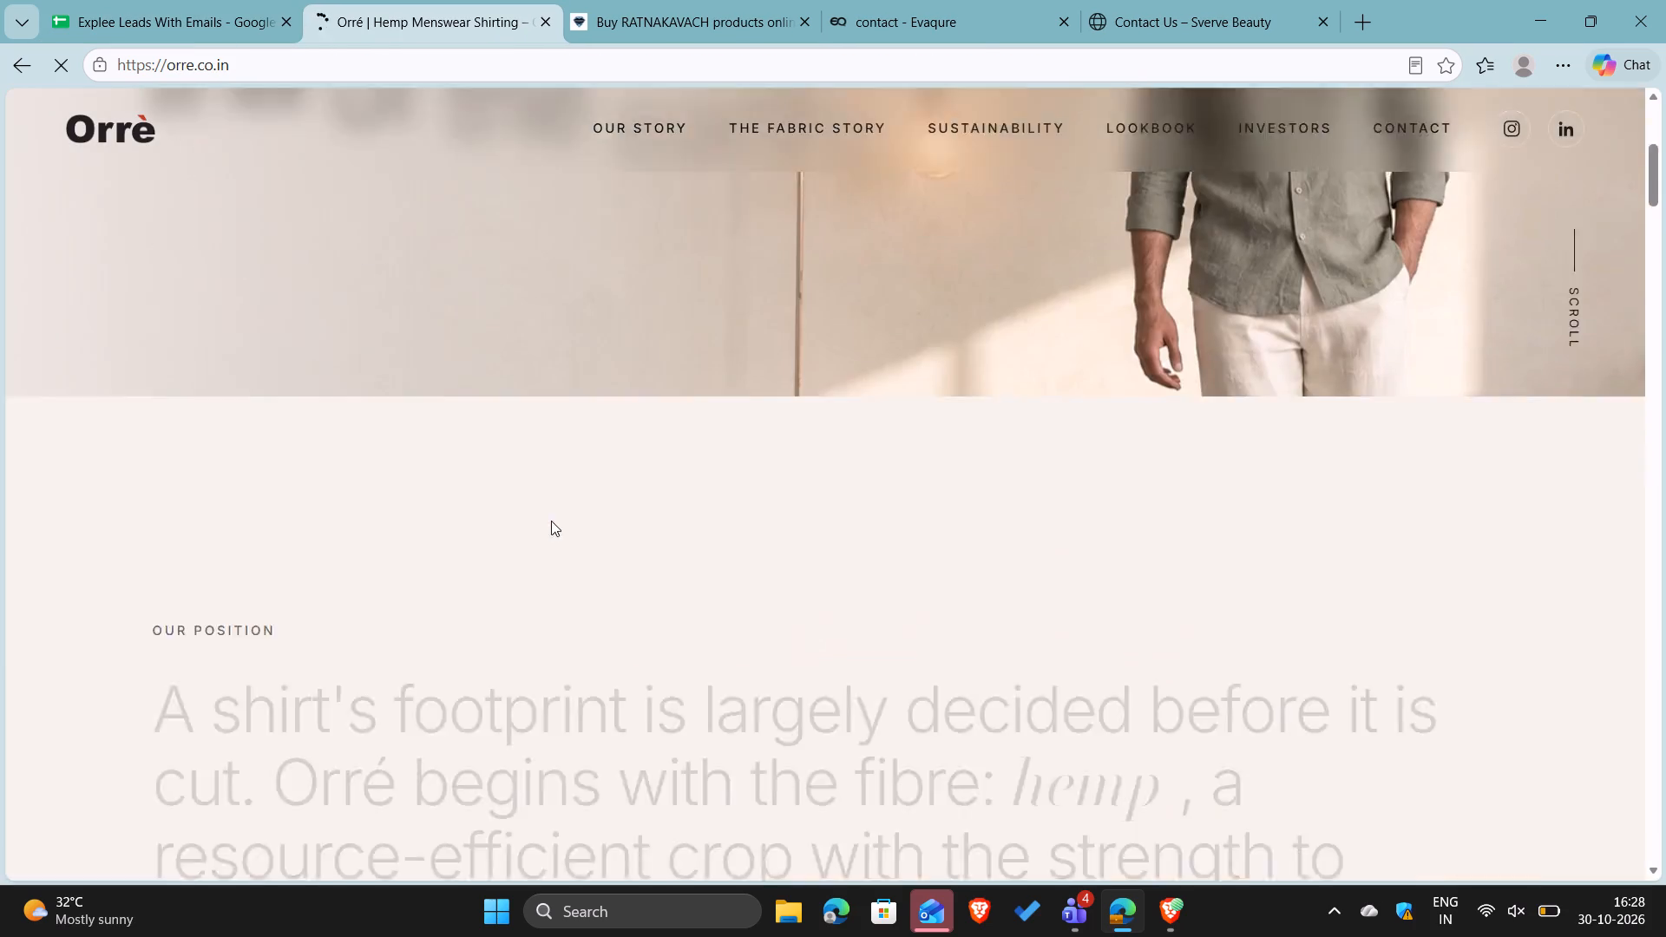
{"action": "scroll", "coordinate": [551, 521], "scroll_direction": "down", "scroll_amount": 8}
{"action": "scroll", "coordinate": [551, 521], "scroll_direction": "down", "scroll_amount": 13}
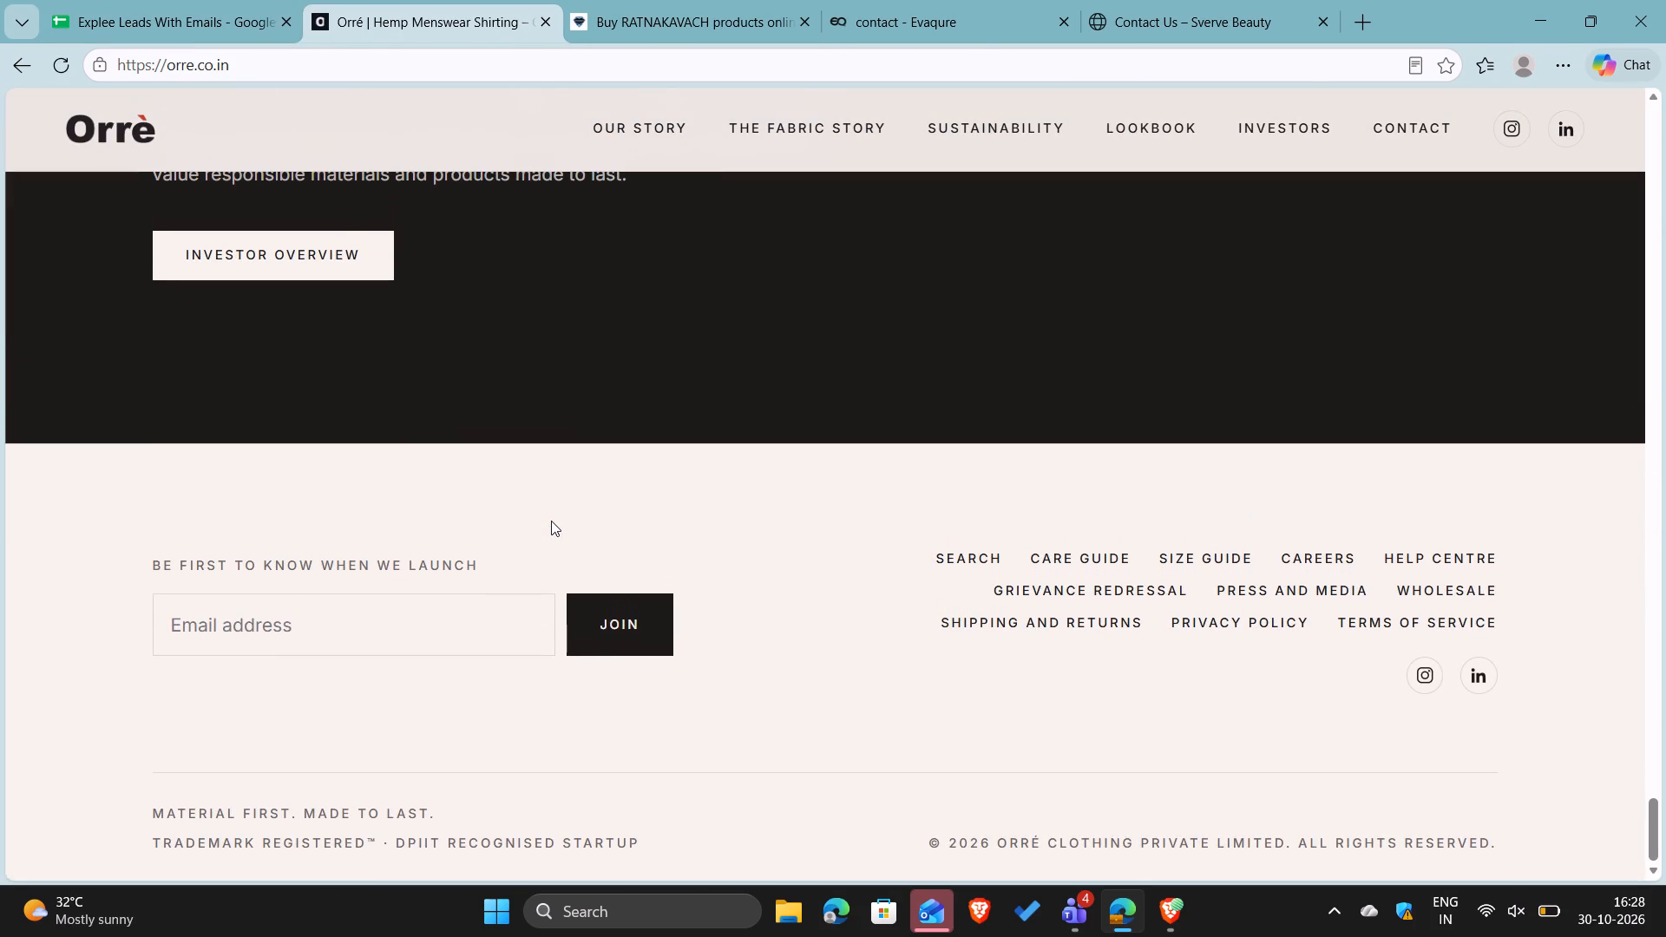
{"action": "left_click", "coordinate": [1421, 124]}
{"action": "scroll", "coordinate": [1211, 455], "scroll_direction": "down", "scroll_amount": 5}
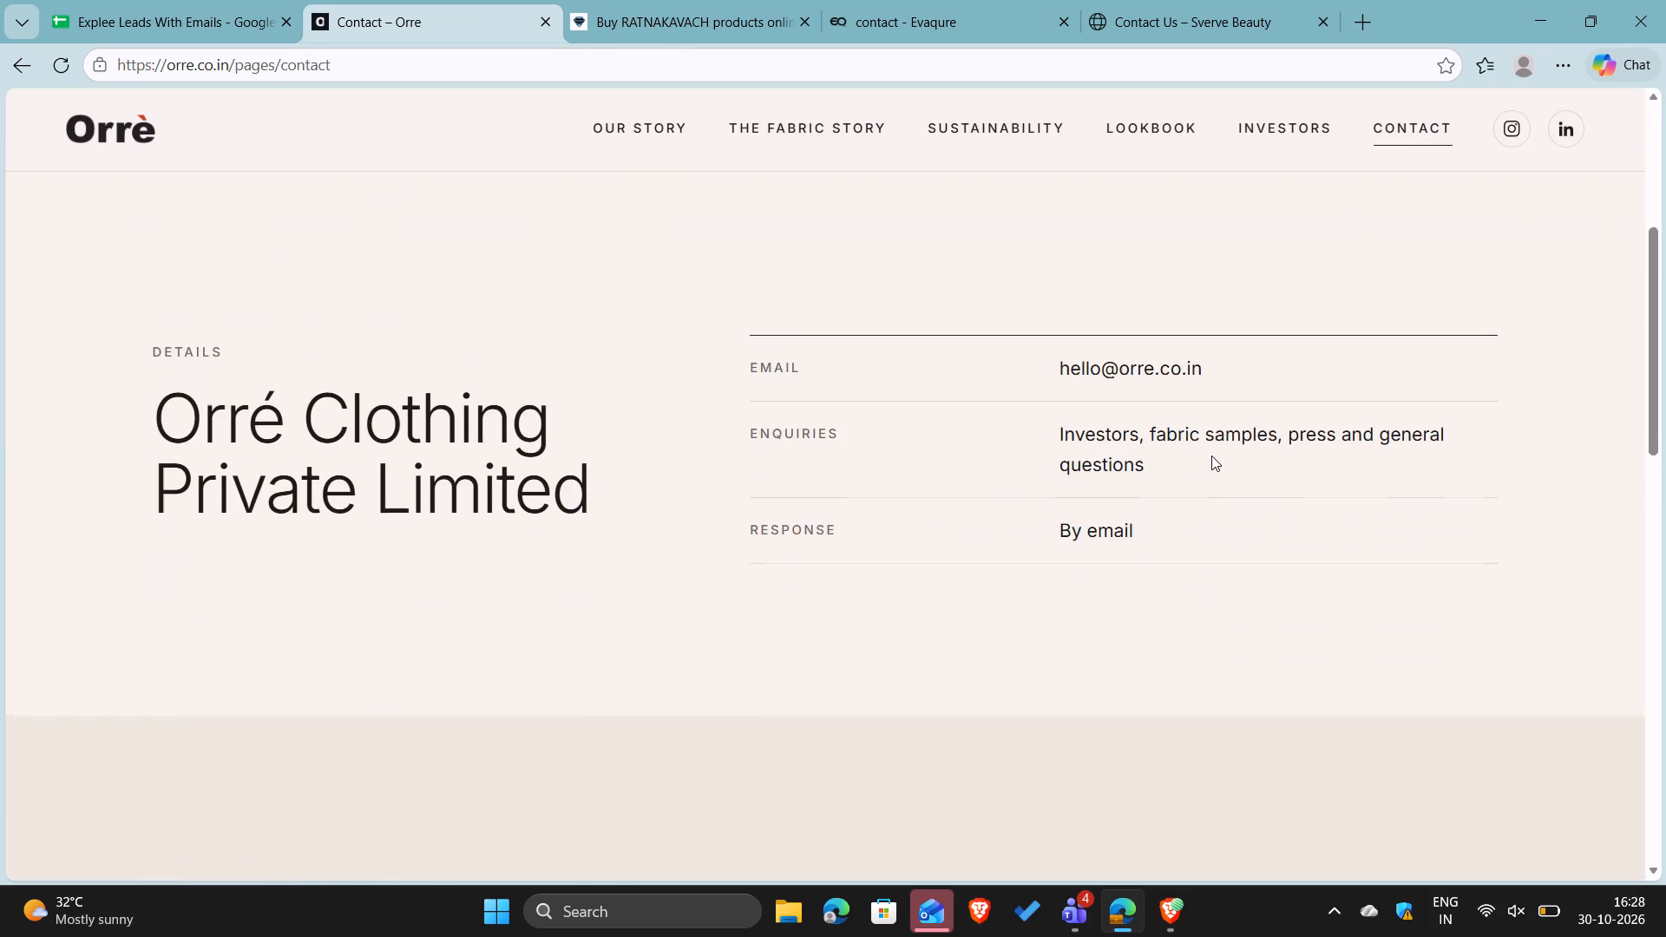
Copy the email address from Orré's Contact page into row 67's Emails cell.
{"action": "scroll", "coordinate": [1211, 455], "scroll_direction": "up", "scroll_amount": 2}
{"action": "left_click_drag", "start_coordinate": [1229, 387], "coordinate": [1025, 396]}
{"action": "key", "text": "ctrl+c"}
{"action": "key", "text": "alt+Tab"}
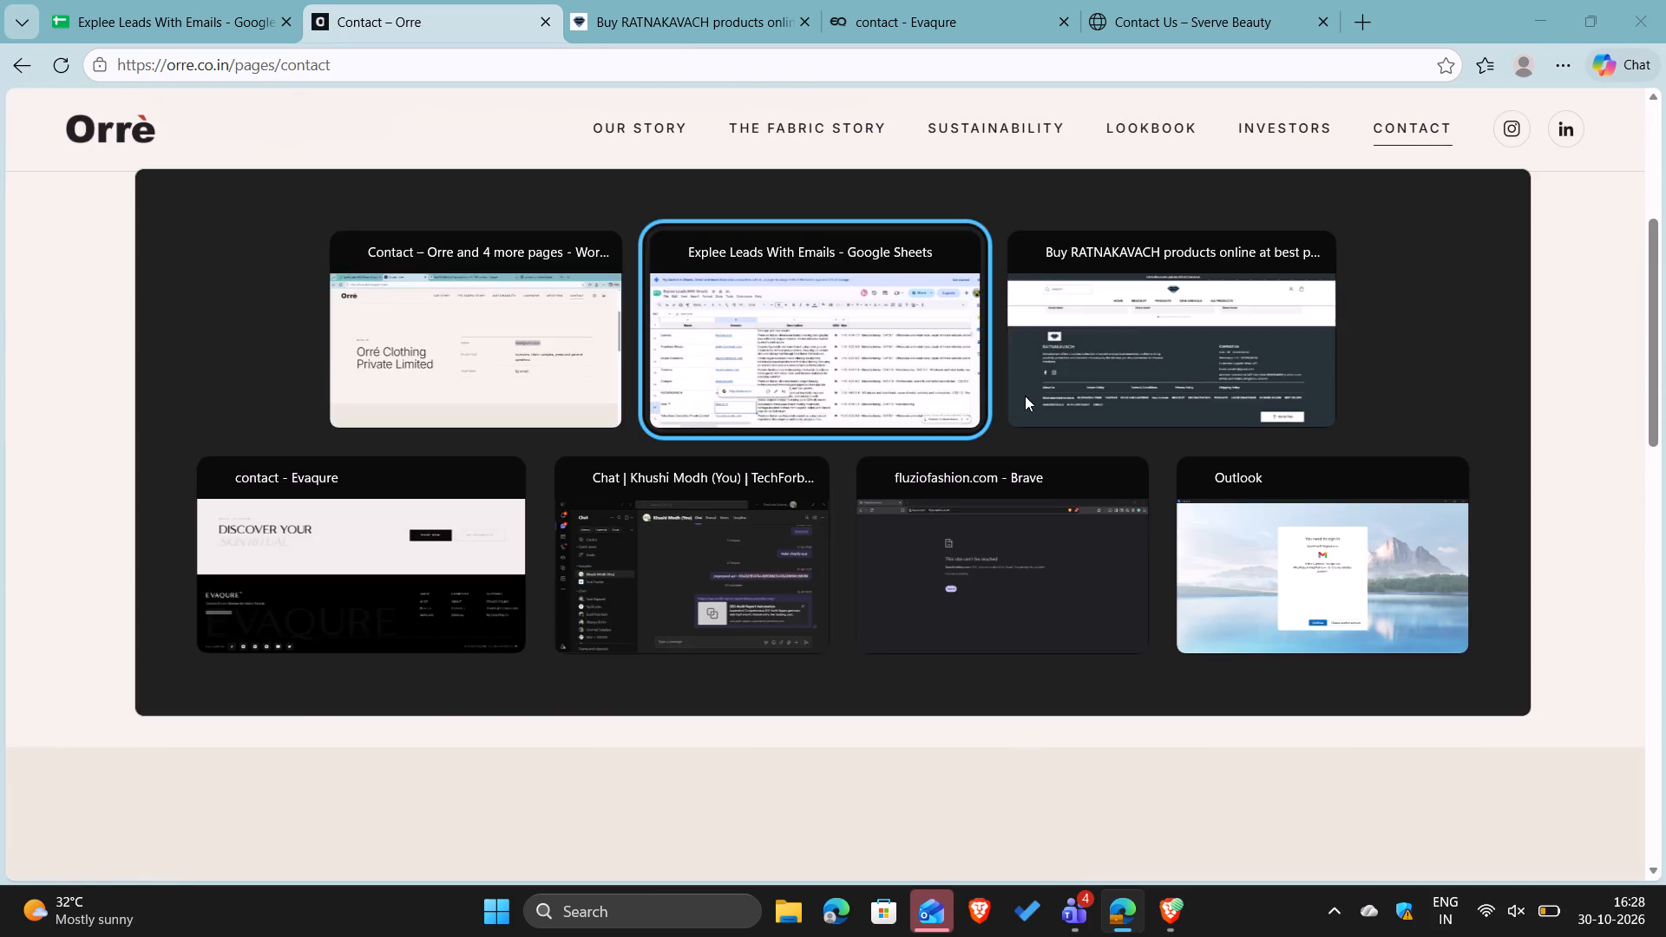
{"action": "scroll", "coordinate": [1206, 720], "scroll_direction": "left", "scroll_amount": 9}
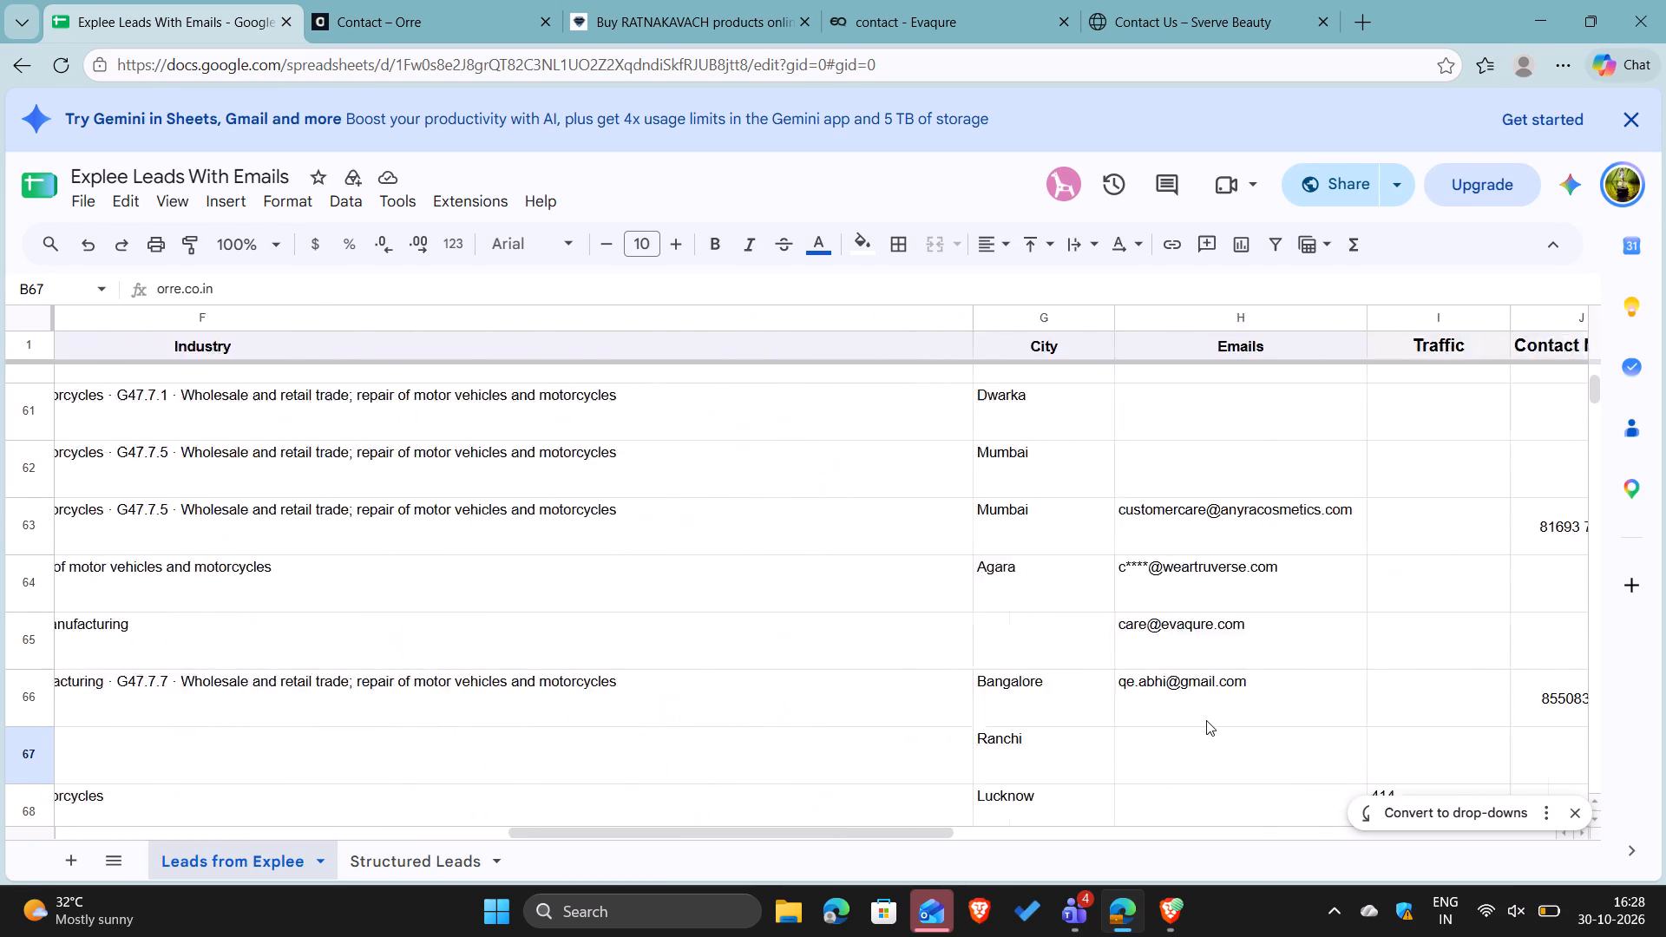
{"action": "scroll", "coordinate": [1206, 720], "scroll_direction": "left", "scroll_amount": 1}
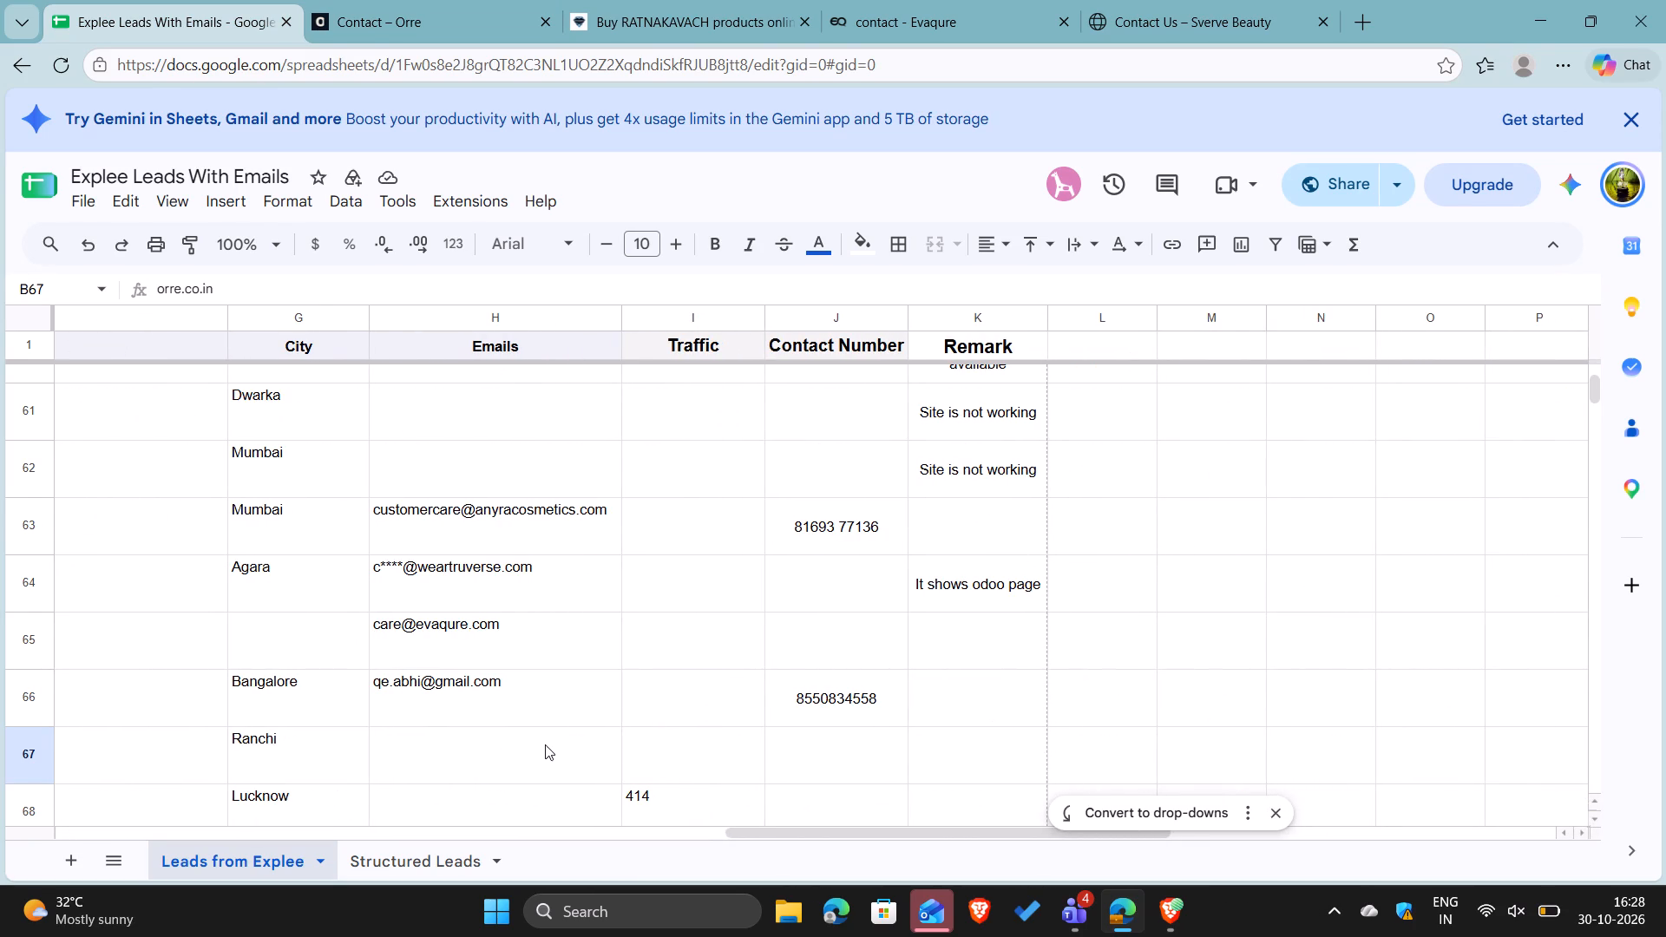
{"action": "double_click", "coordinate": [541, 744]}
{"action": "key", "text": "ctrl+v"}
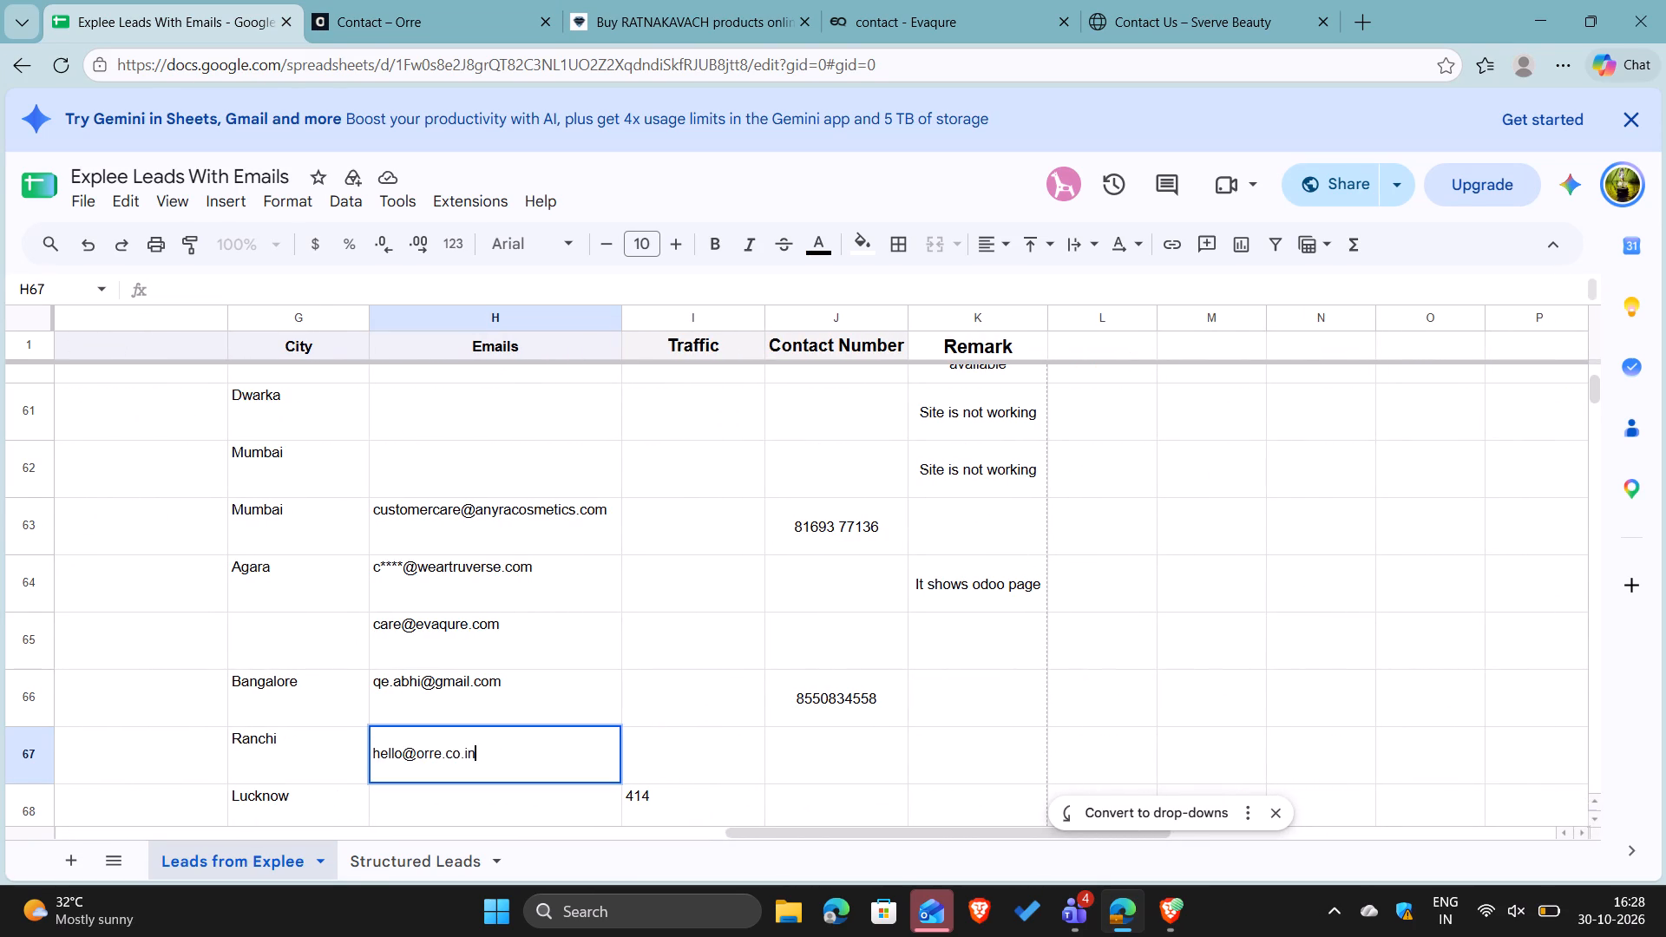
{"action": "scroll", "coordinate": [514, 750], "scroll_direction": "down", "scroll_amount": 1}
{"action": "left_click", "coordinate": [476, 796]}
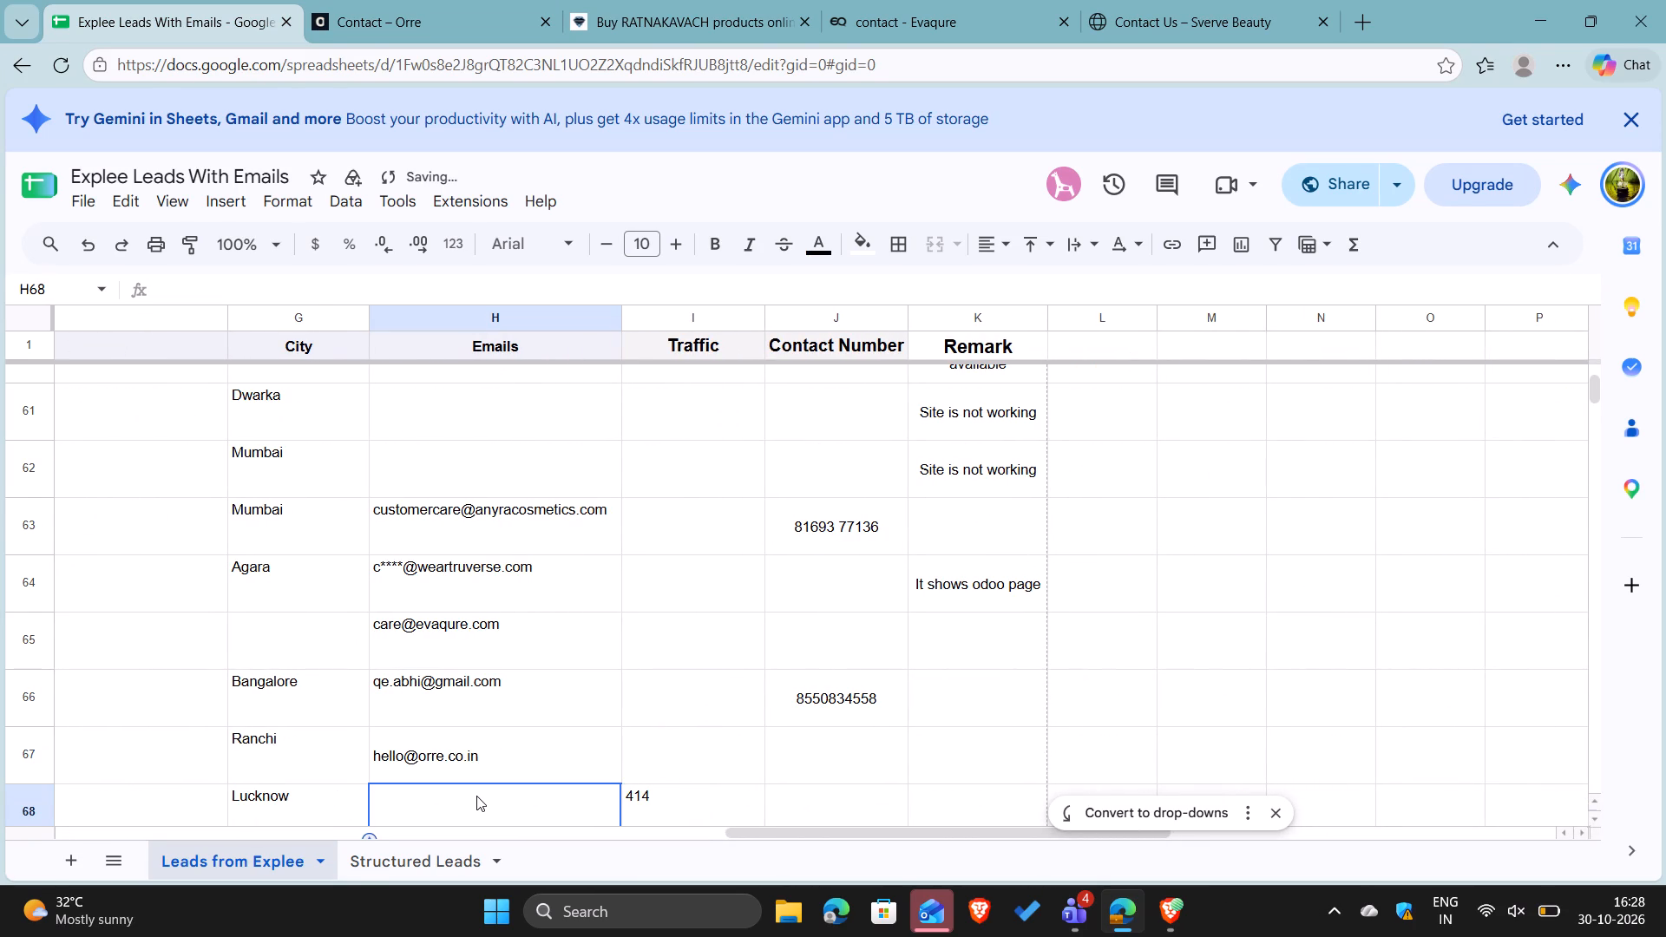
Open vlprofessionals.com from row 68 and go to the Contact Details on its Contact Us page.
{"action": "scroll", "coordinate": [476, 796], "scroll_direction": "right", "scroll_amount": 8}
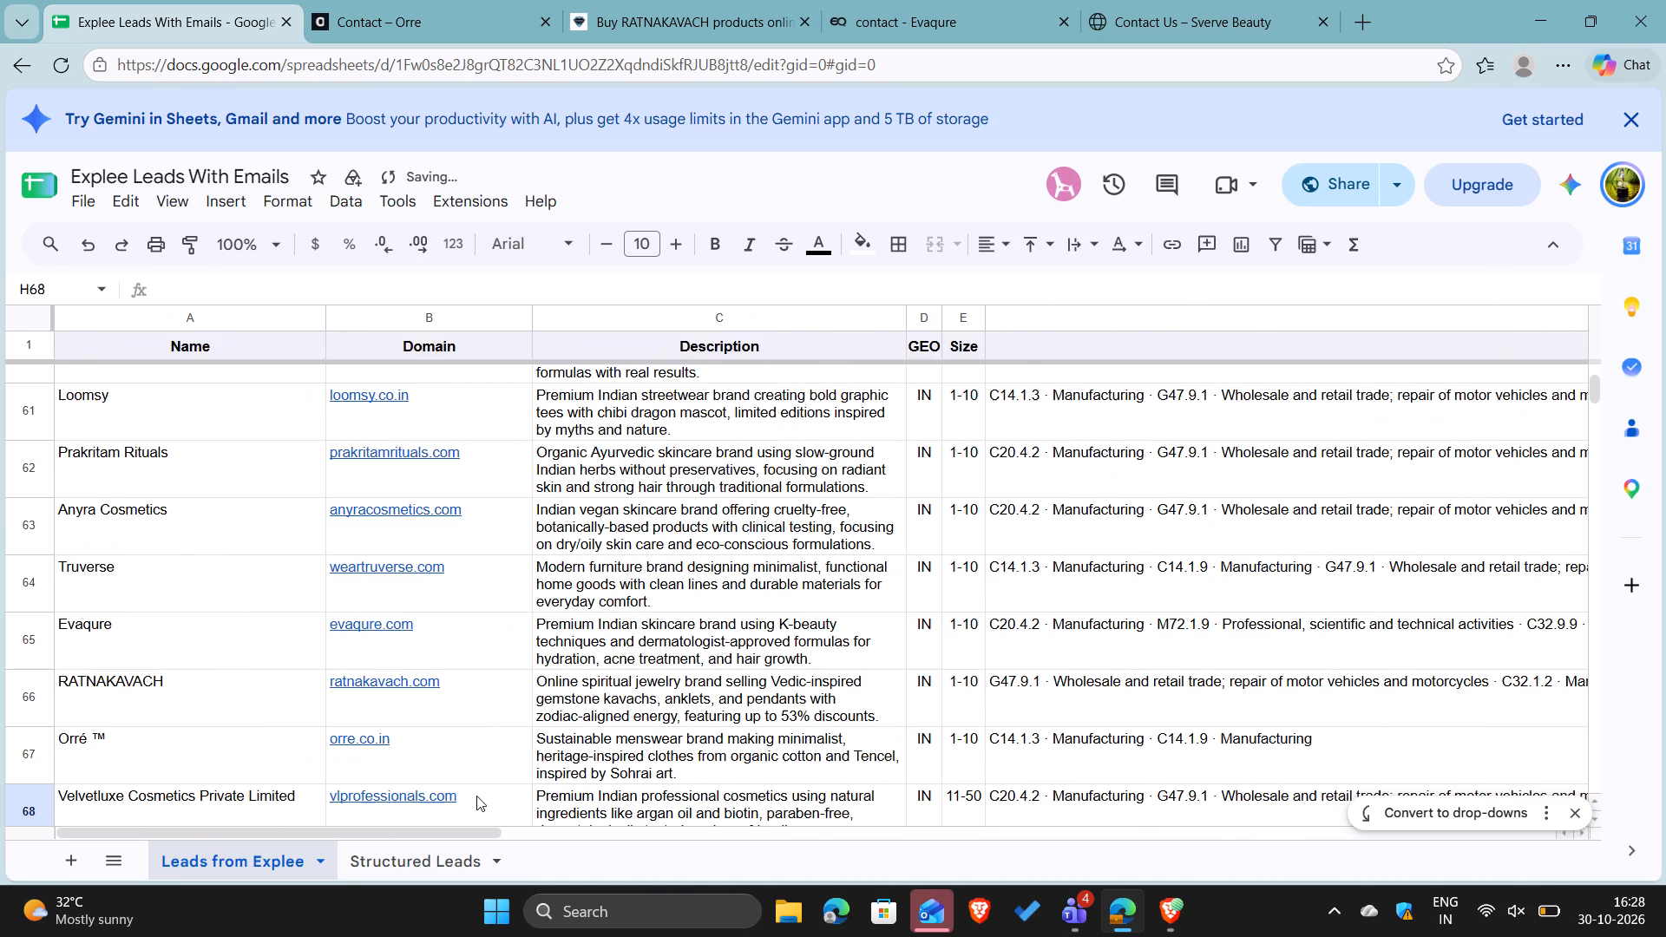
{"action": "scroll", "coordinate": [476, 796], "scroll_direction": "down", "scroll_amount": 4}
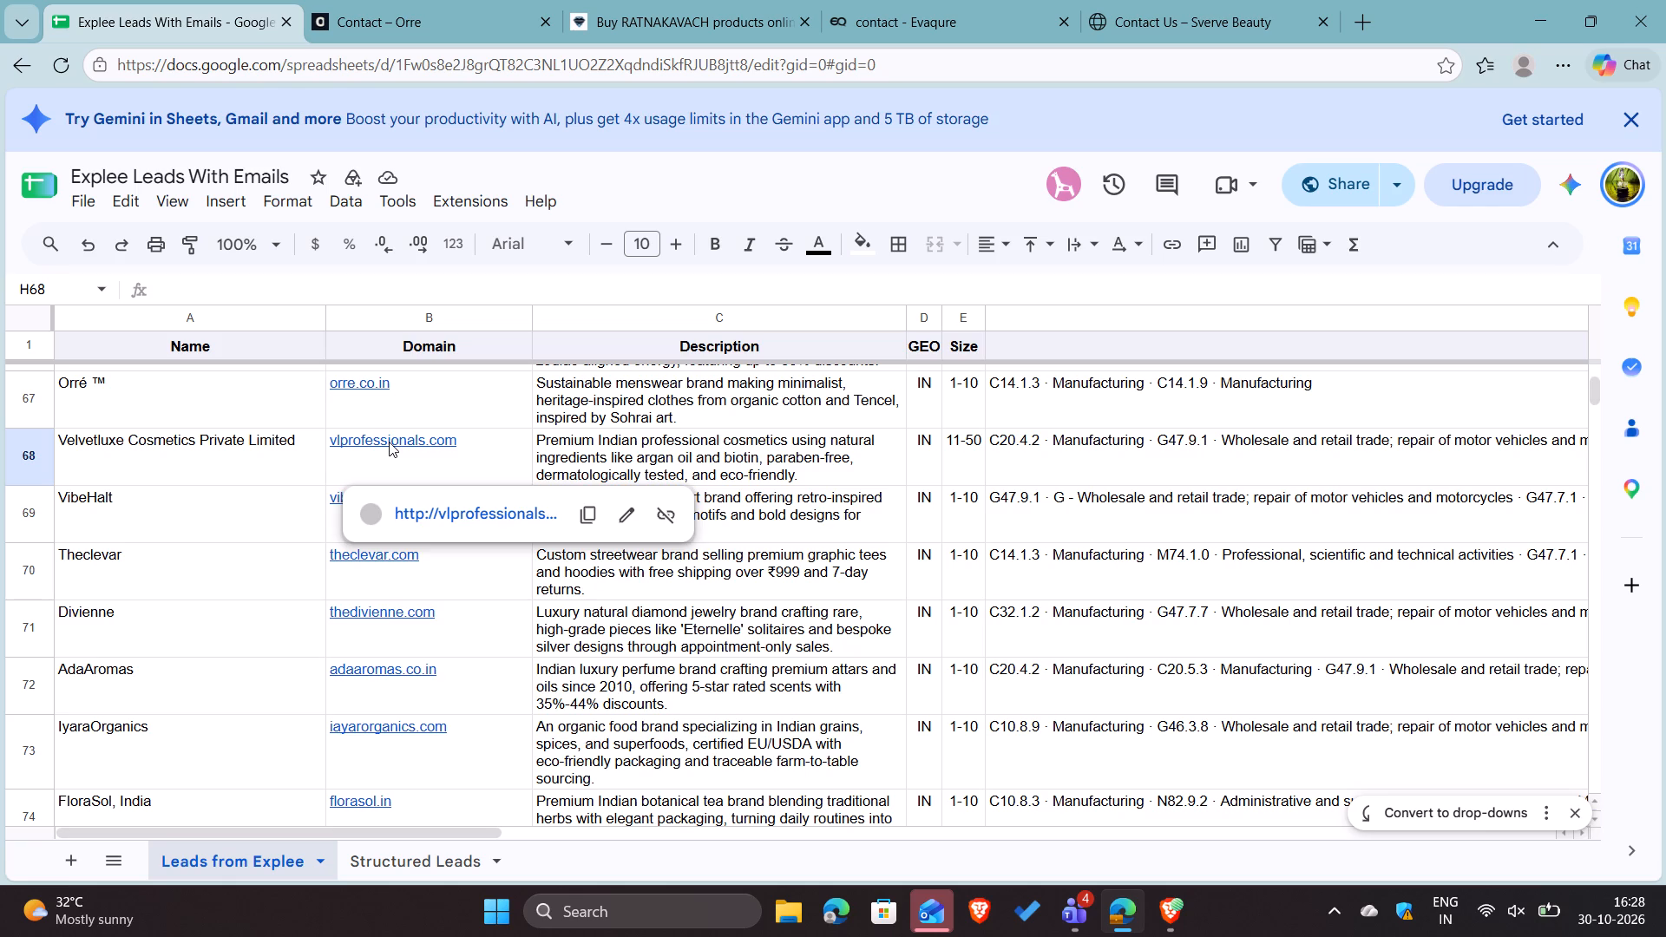
{"action": "left_click", "coordinate": [447, 509]}
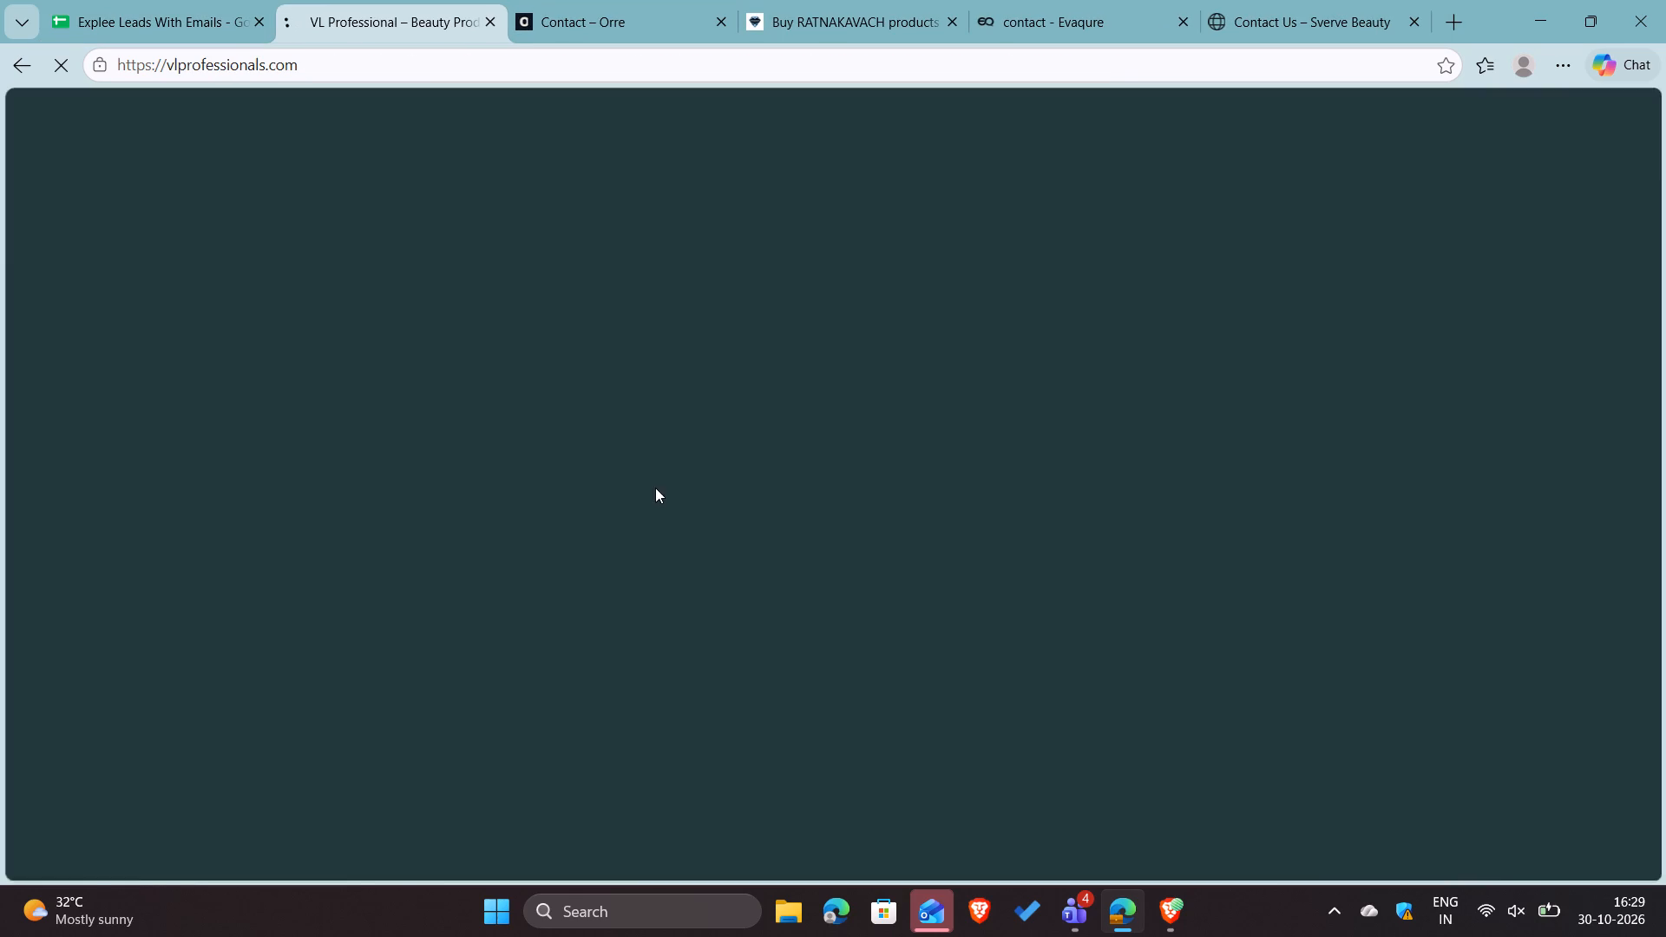
{"action": "scroll", "coordinate": [731, 586], "scroll_direction": "down", "scroll_amount": 9}
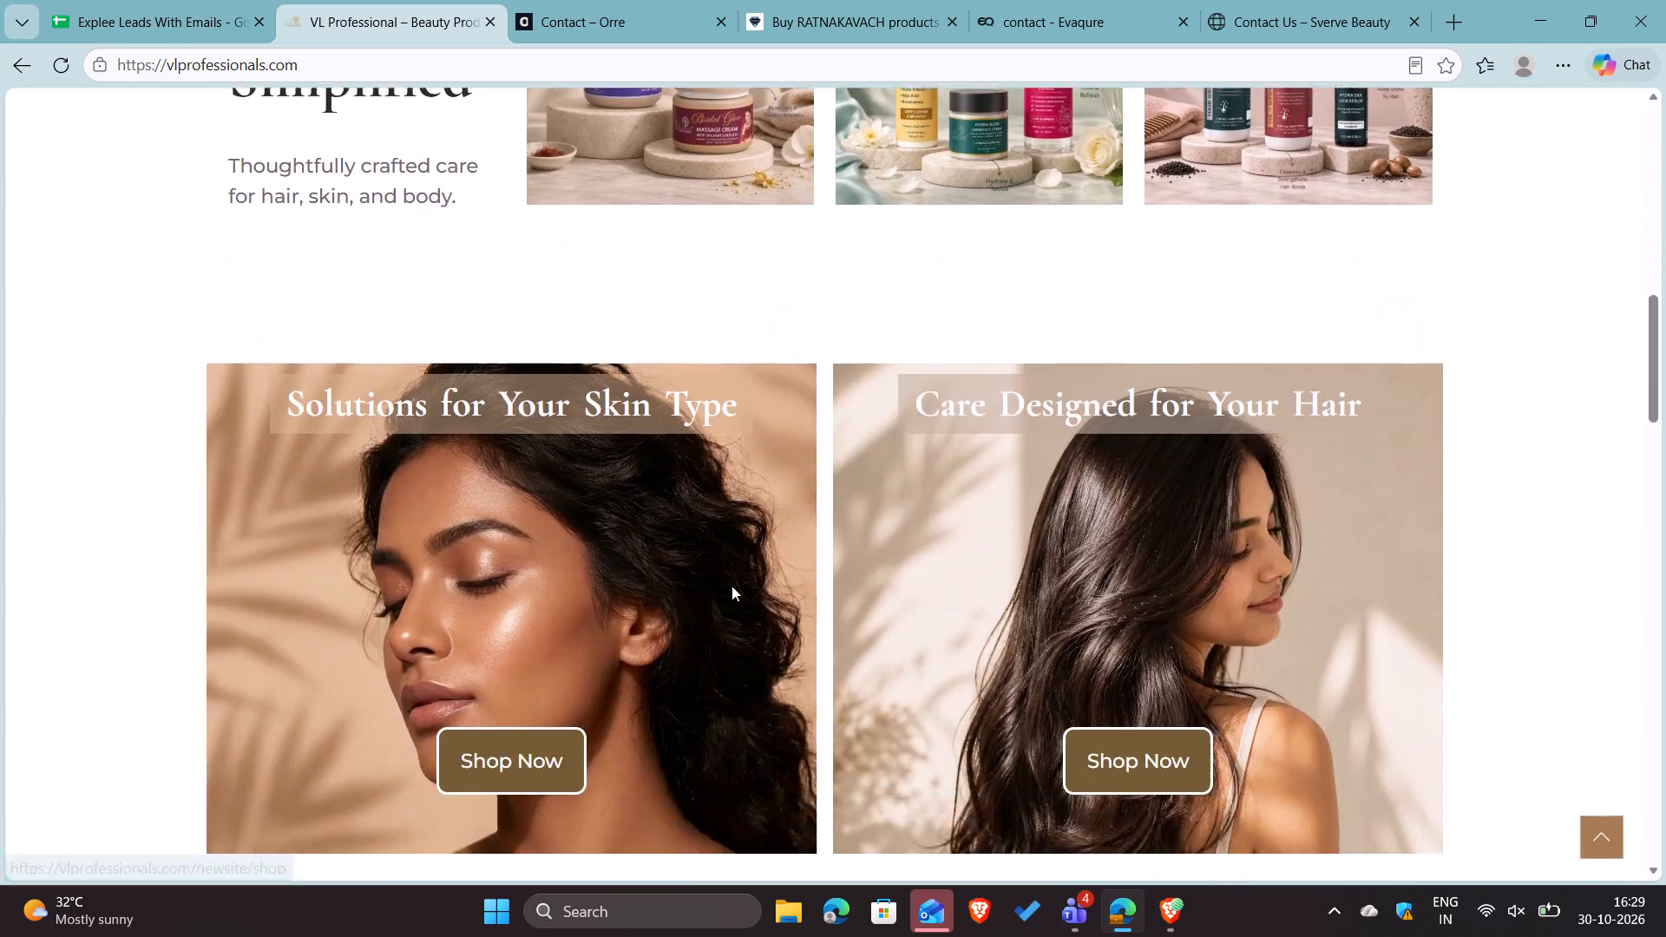
{"action": "scroll", "coordinate": [731, 586], "scroll_direction": "down", "scroll_amount": 10}
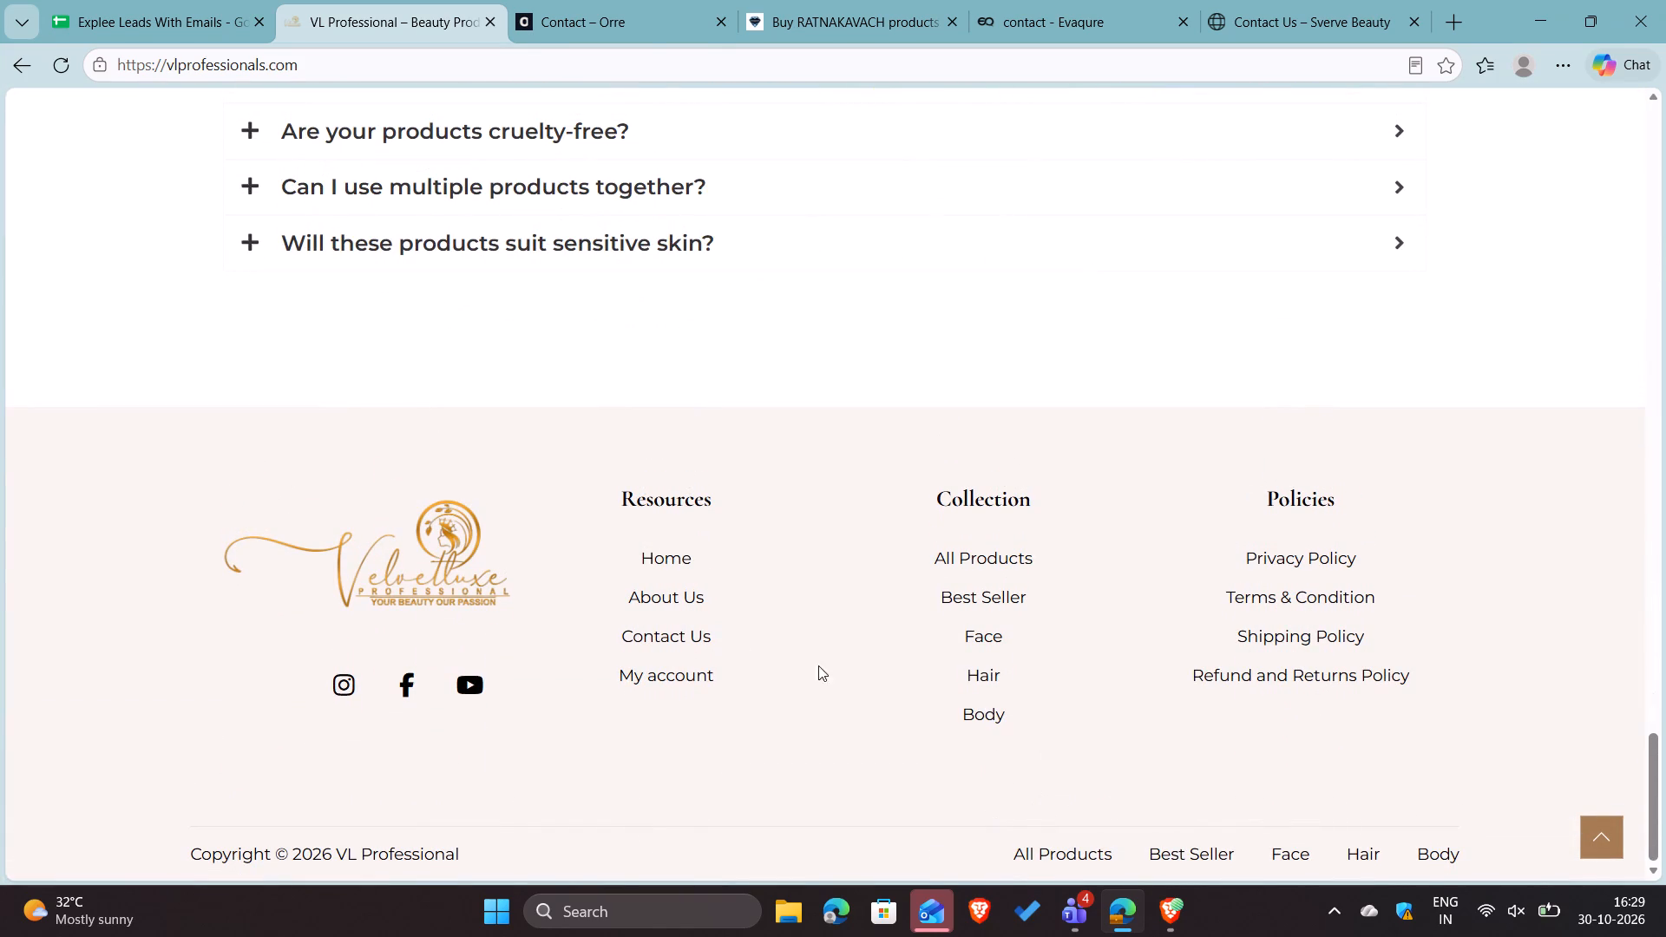
{"action": "left_click", "coordinate": [643, 629]}
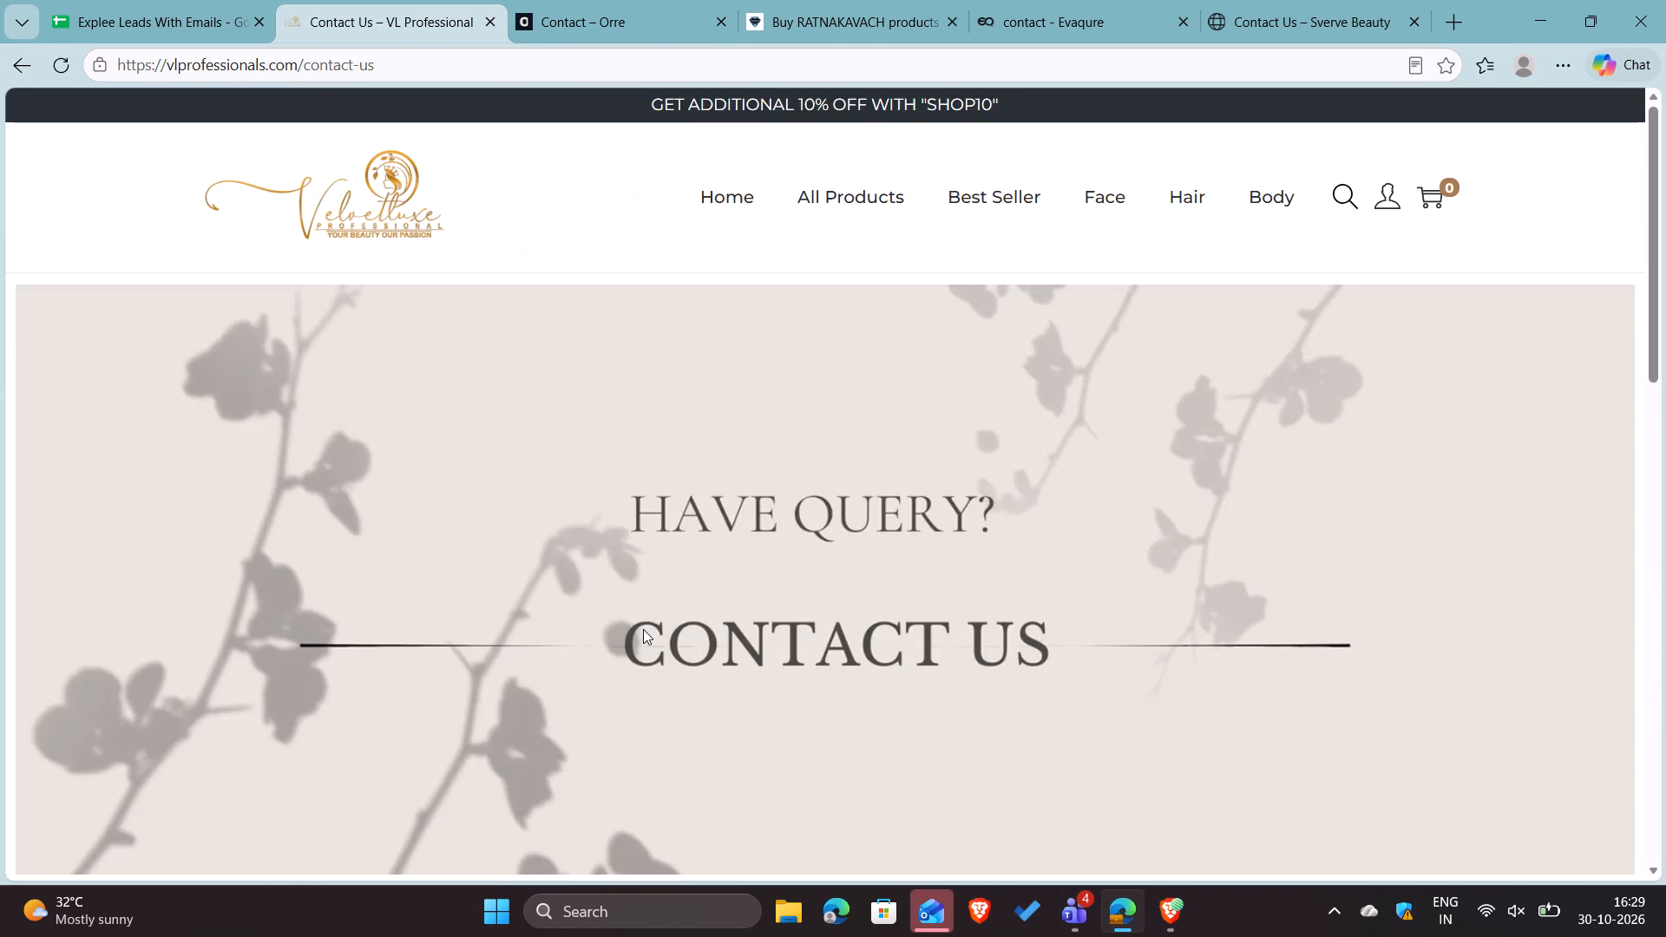
{"action": "scroll", "coordinate": [643, 629], "scroll_direction": "down", "scroll_amount": 7}
{"action": "scroll", "coordinate": [643, 629], "scroll_direction": "up", "scroll_amount": 5}
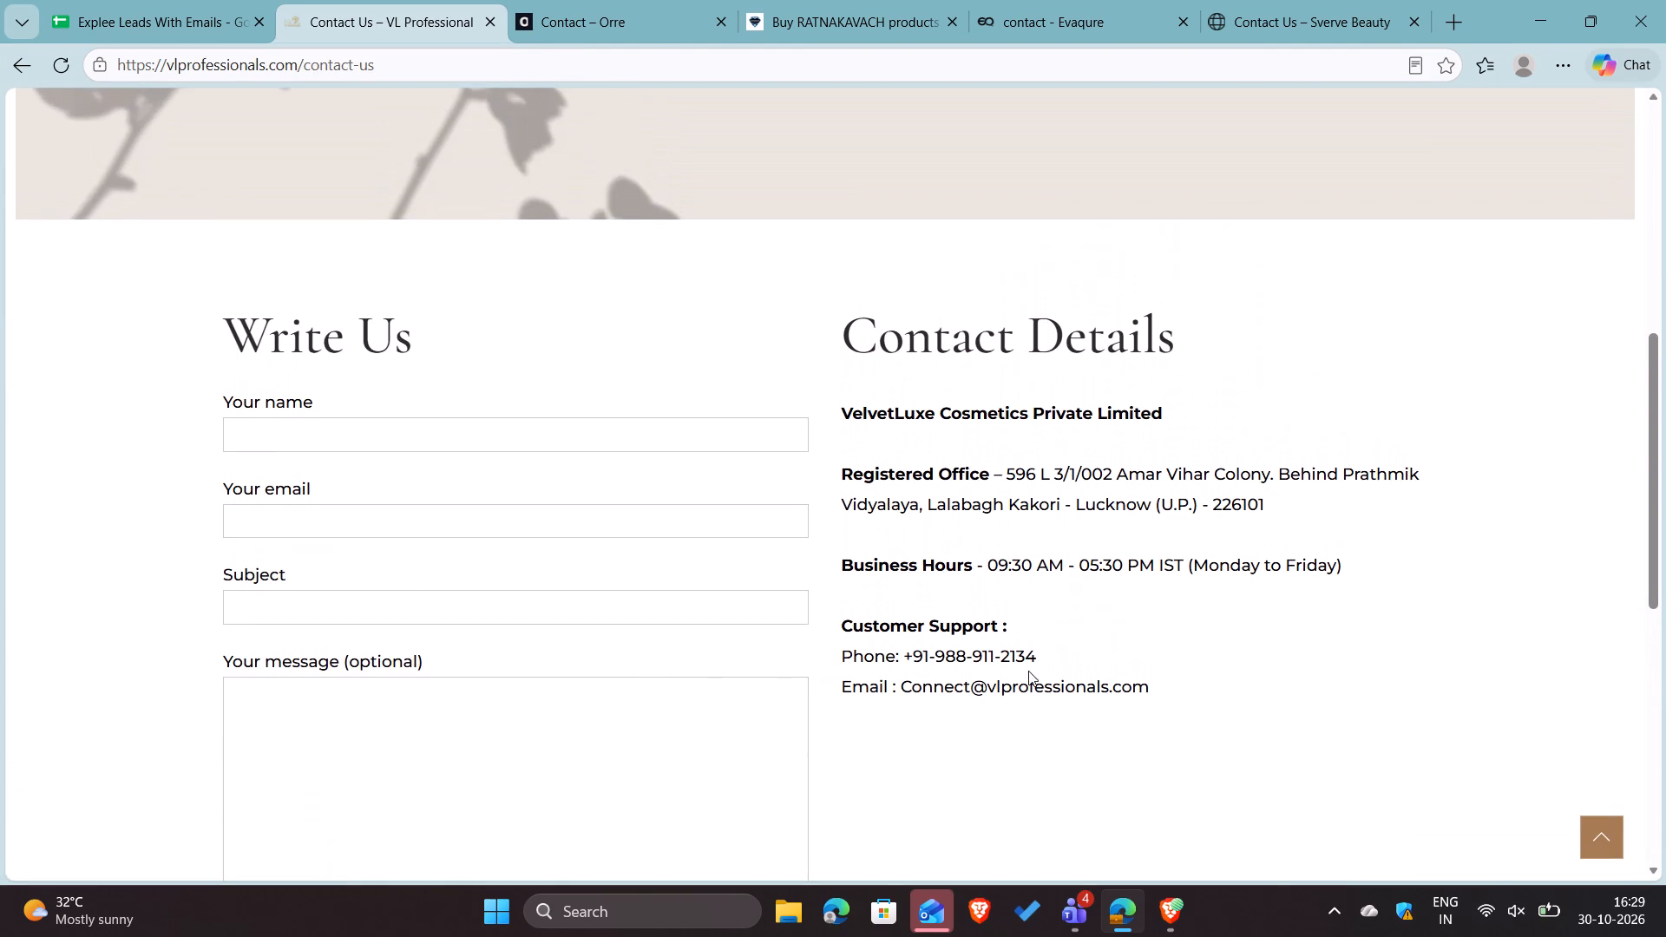
Copy the customer support phone number without country code from the VL Professional page and locate row 68's contact cells in the sheet.
{"action": "left_click_drag", "start_coordinate": [1051, 665], "coordinate": [944, 676]}
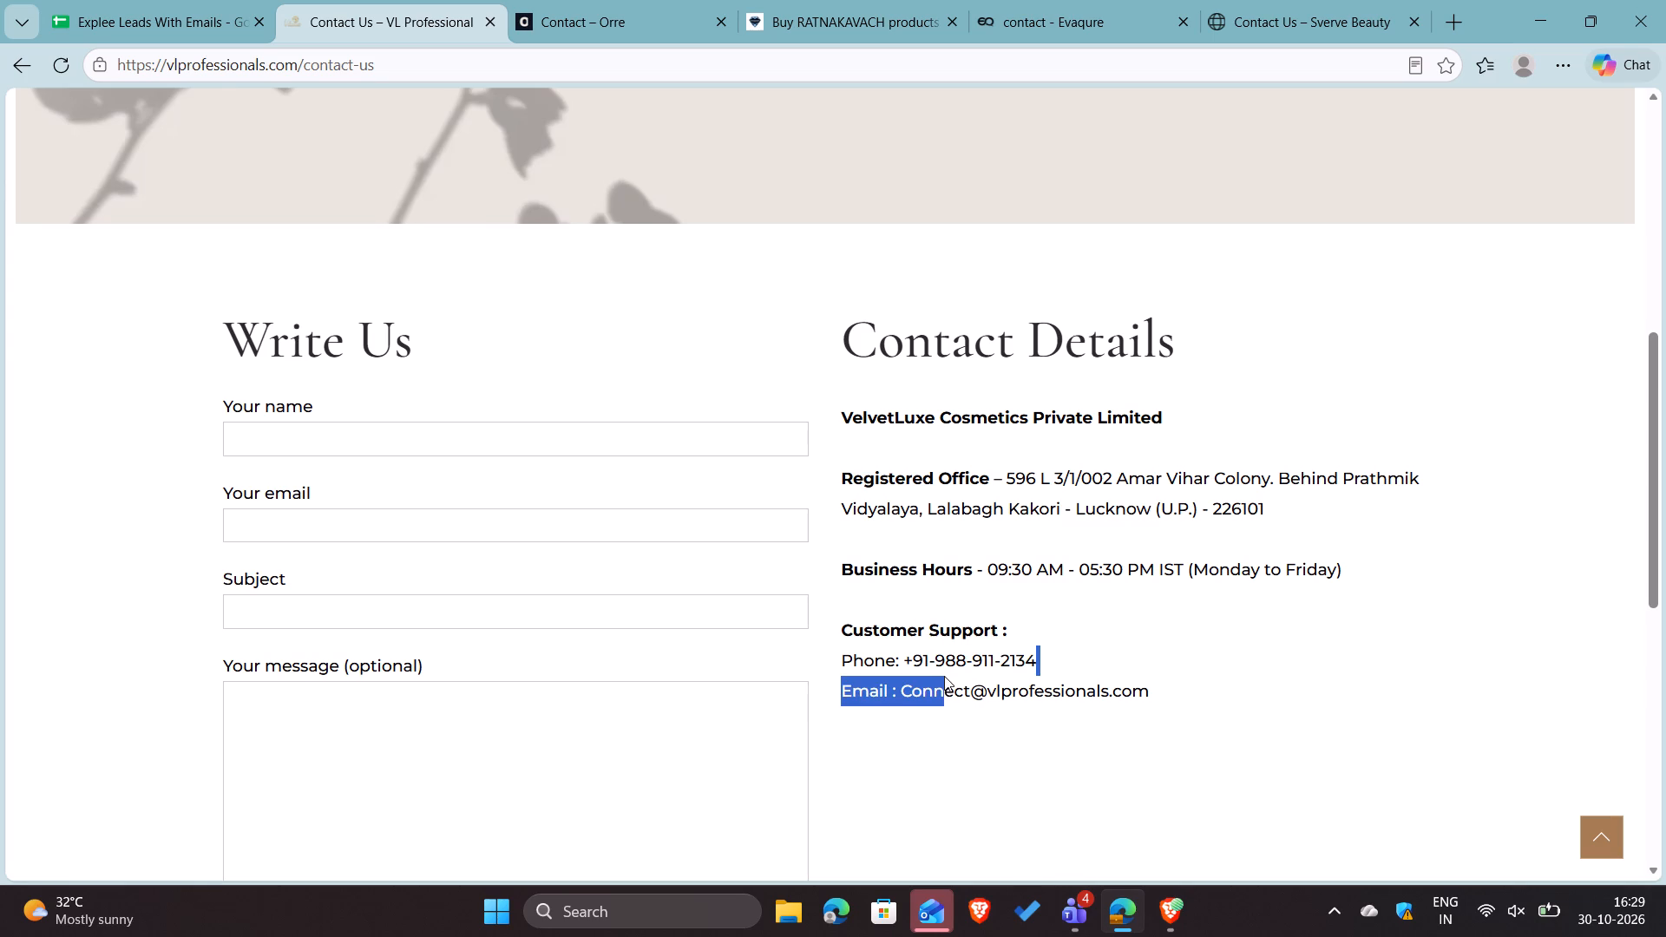
{"action": "left_click_drag", "start_coordinate": [944, 676], "coordinate": [935, 670]}
{"action": "key", "text": "ctrl+c"}
{"action": "key", "text": "alt+Tab"}
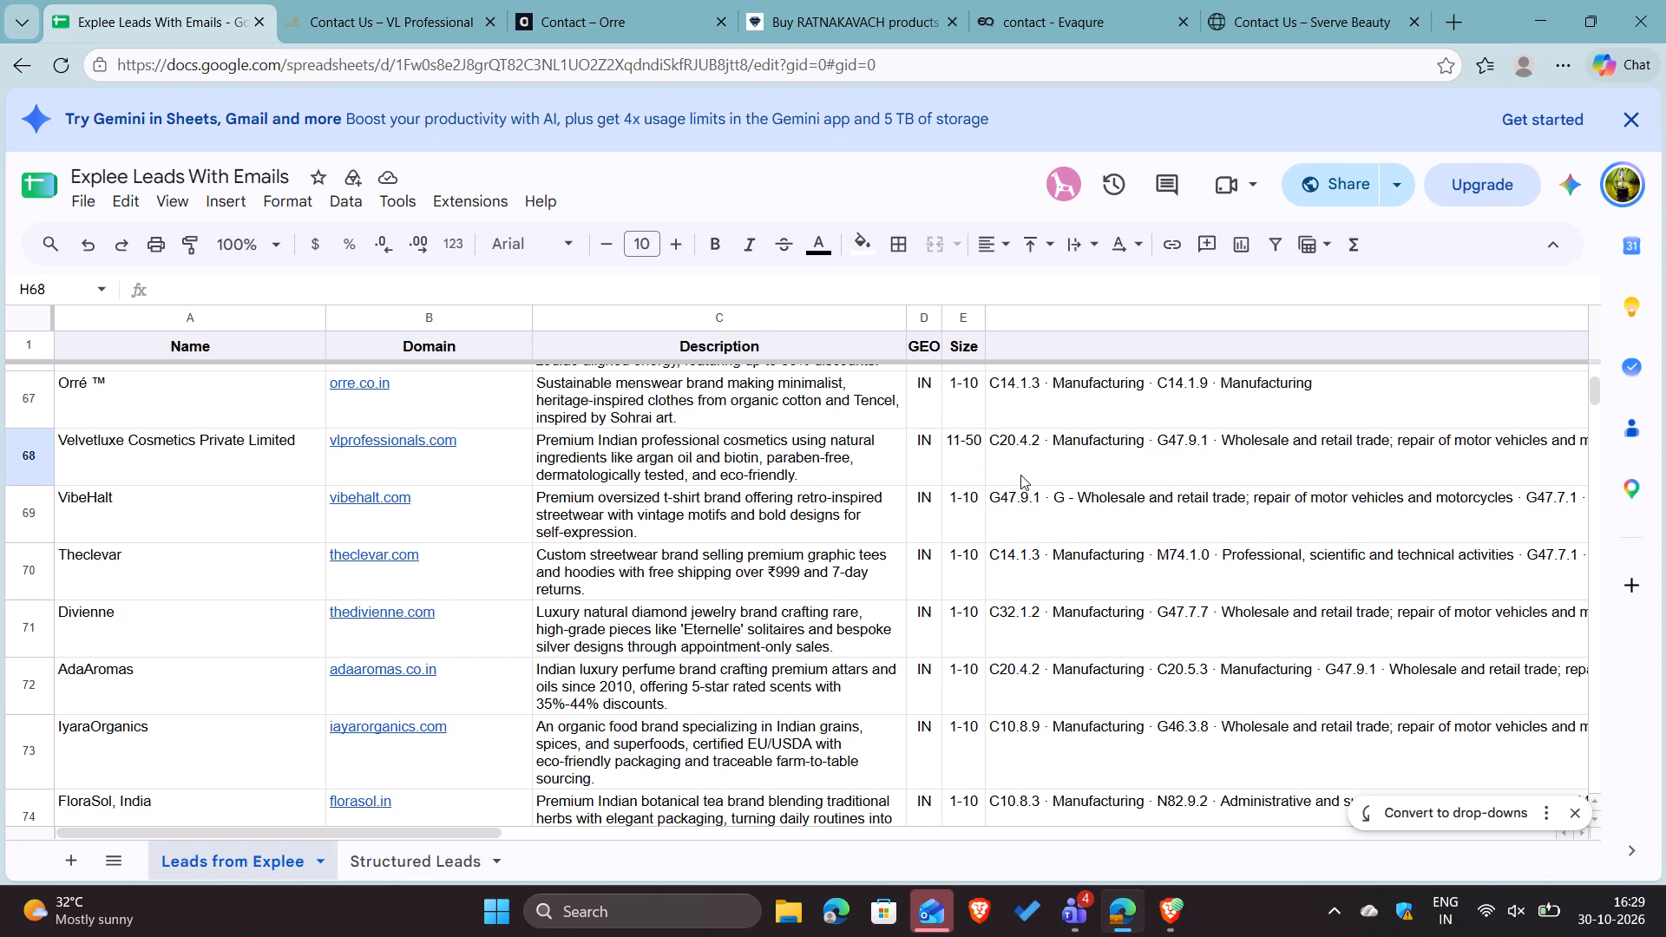
{"action": "scroll", "coordinate": [1020, 475], "scroll_direction": "left", "scroll_amount": 10}
{"action": "scroll", "coordinate": [1020, 475], "scroll_direction": "right", "scroll_amount": 2}
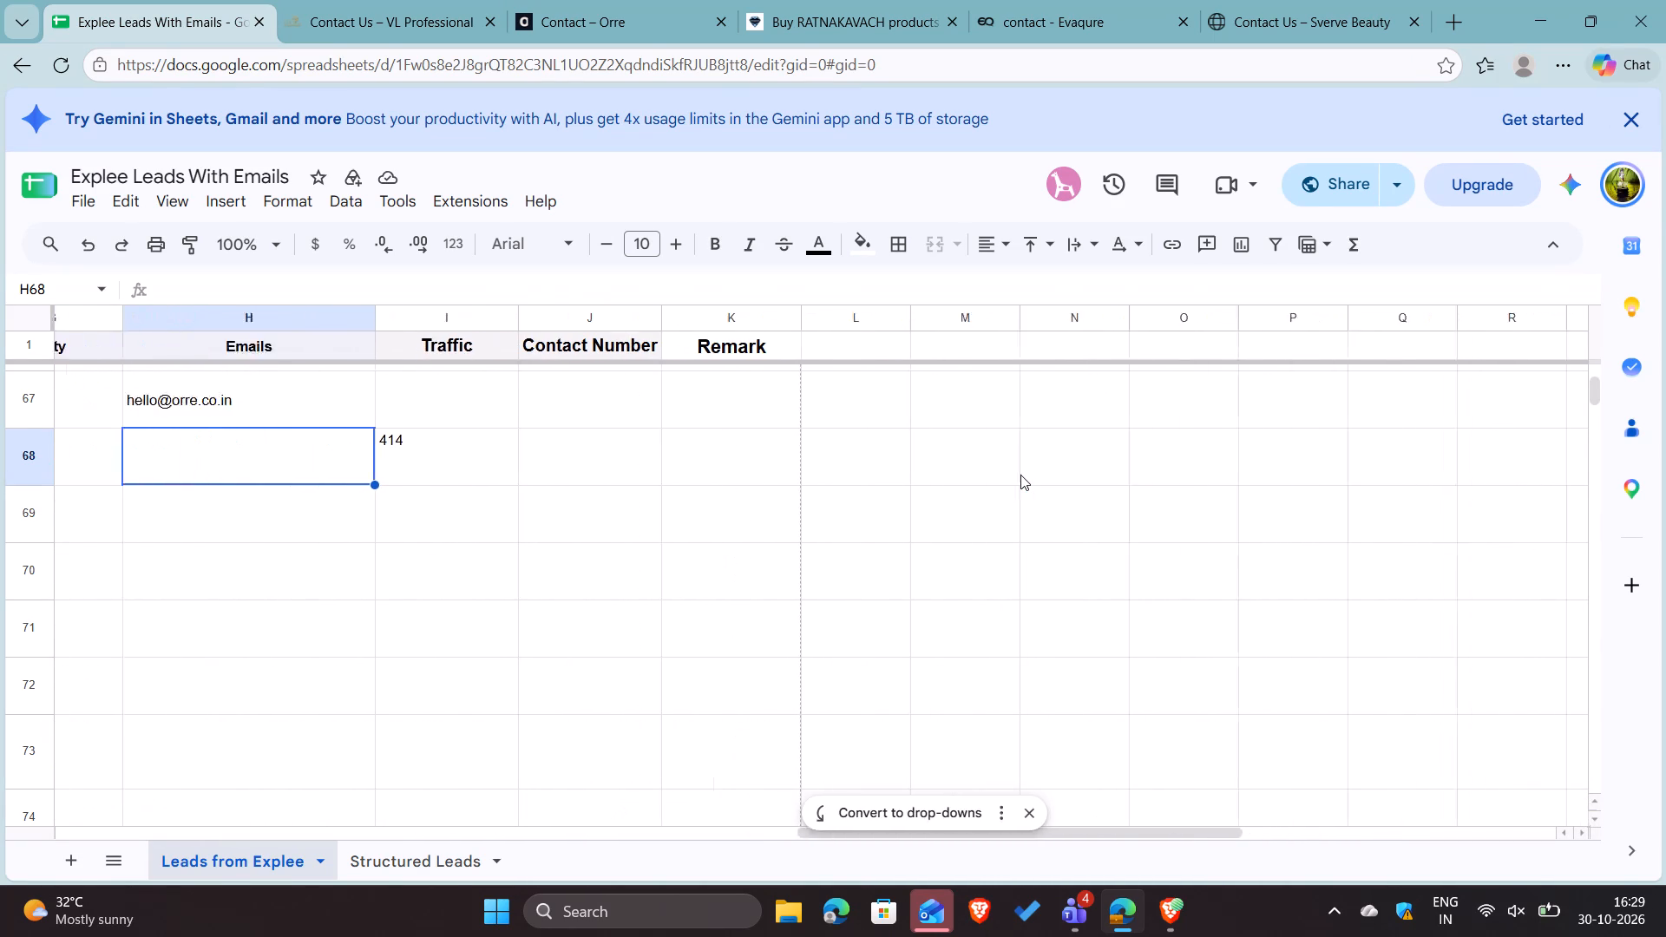
{"action": "scroll", "coordinate": [1020, 475], "scroll_direction": "right", "scroll_amount": 1}
{"action": "key", "text": "alt+Tab"}
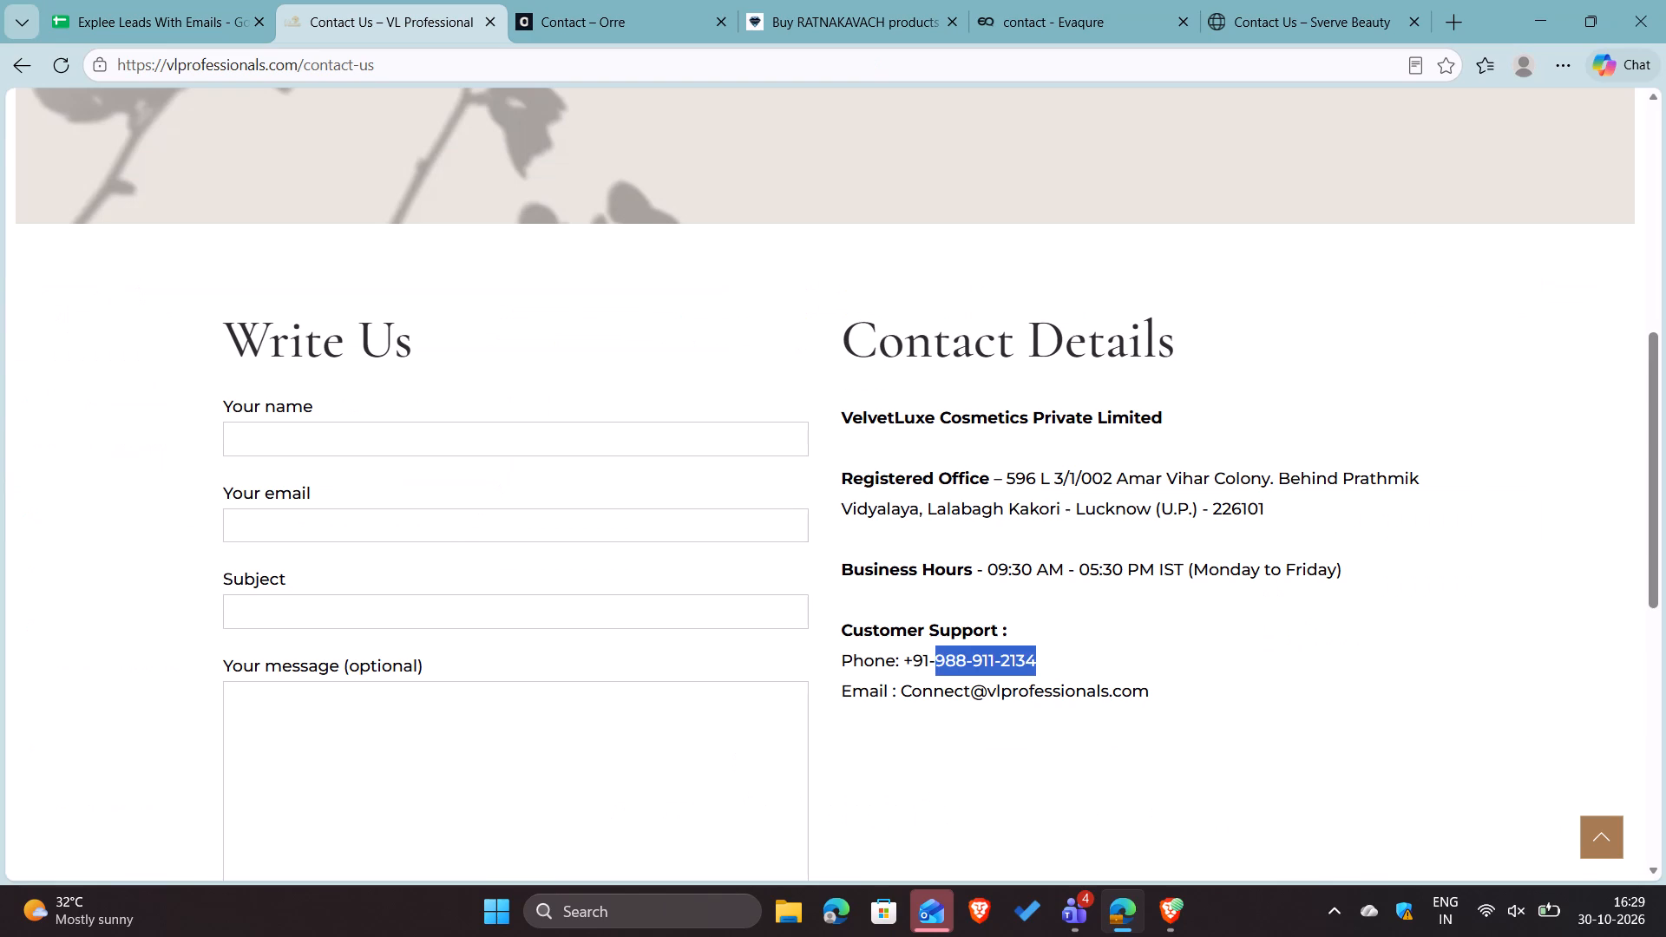
Paste the copied customer support phone number into row 68's Contact Number cell.
{"action": "key", "text": "alt+Tab"}
{"action": "double_click", "coordinate": [685, 452]}
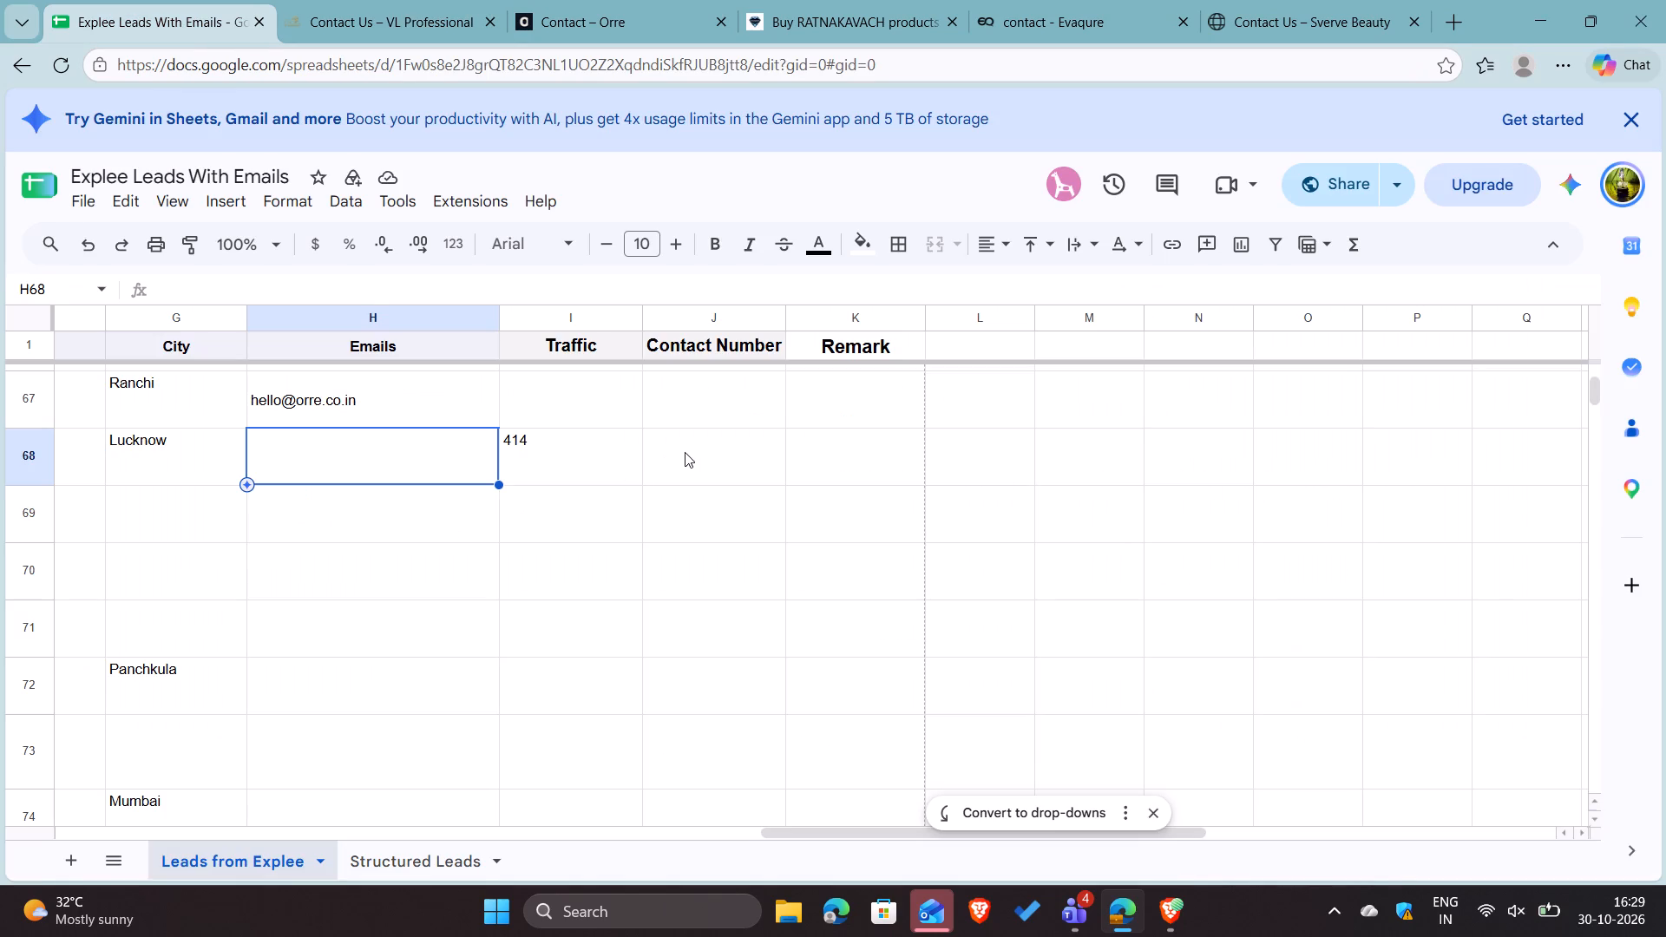
{"action": "key", "text": "ctrl+v"}
Copy the customer support email address from the VL Professional contact page into row 68's Emails cell.
{"action": "key", "text": "alt+Tab"}
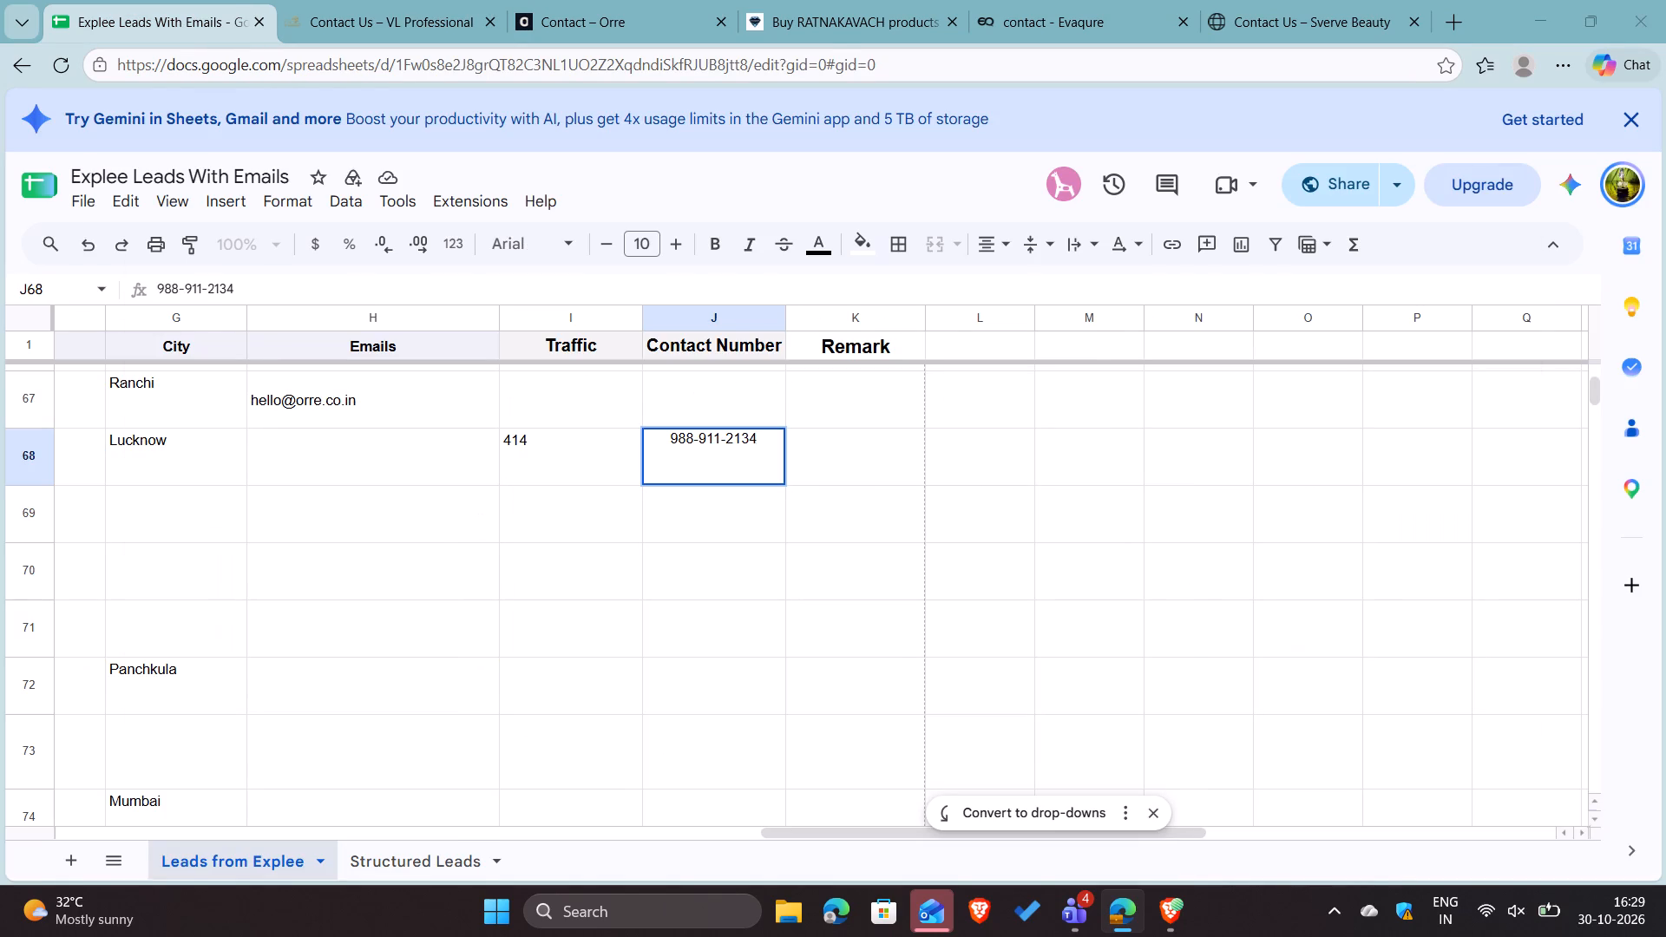
{"action": "left_click_drag", "start_coordinate": [1169, 699], "coordinate": [901, 701]}
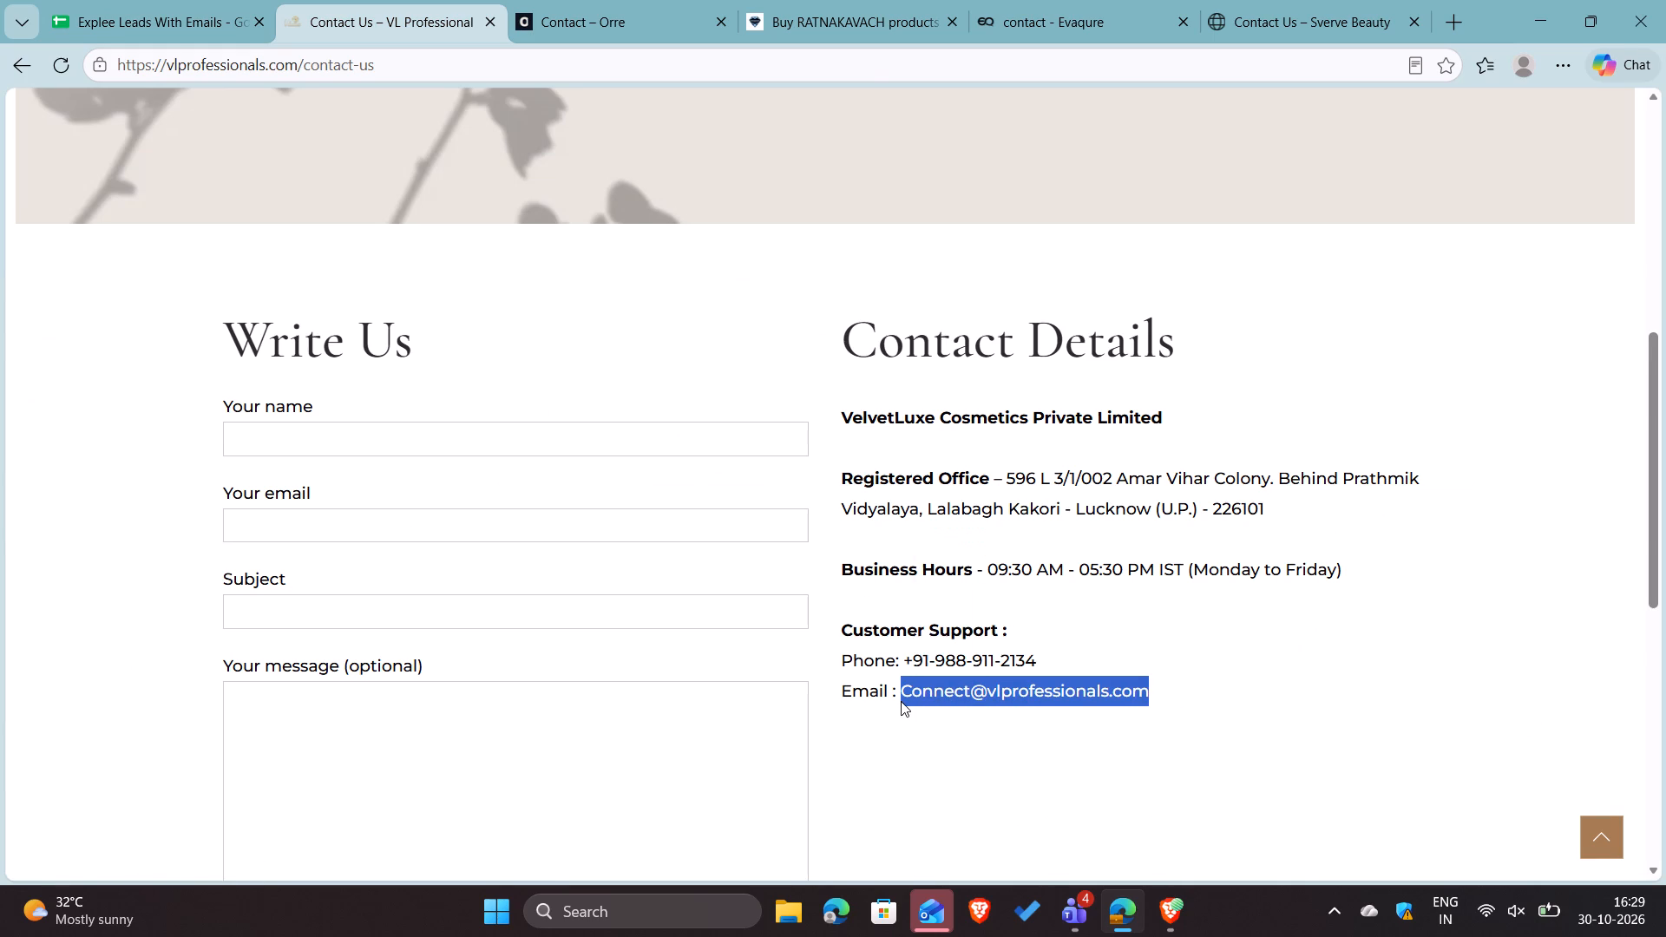
{"action": "key", "text": "ctrl+c"}
{"action": "key", "text": "alt+Tab"}
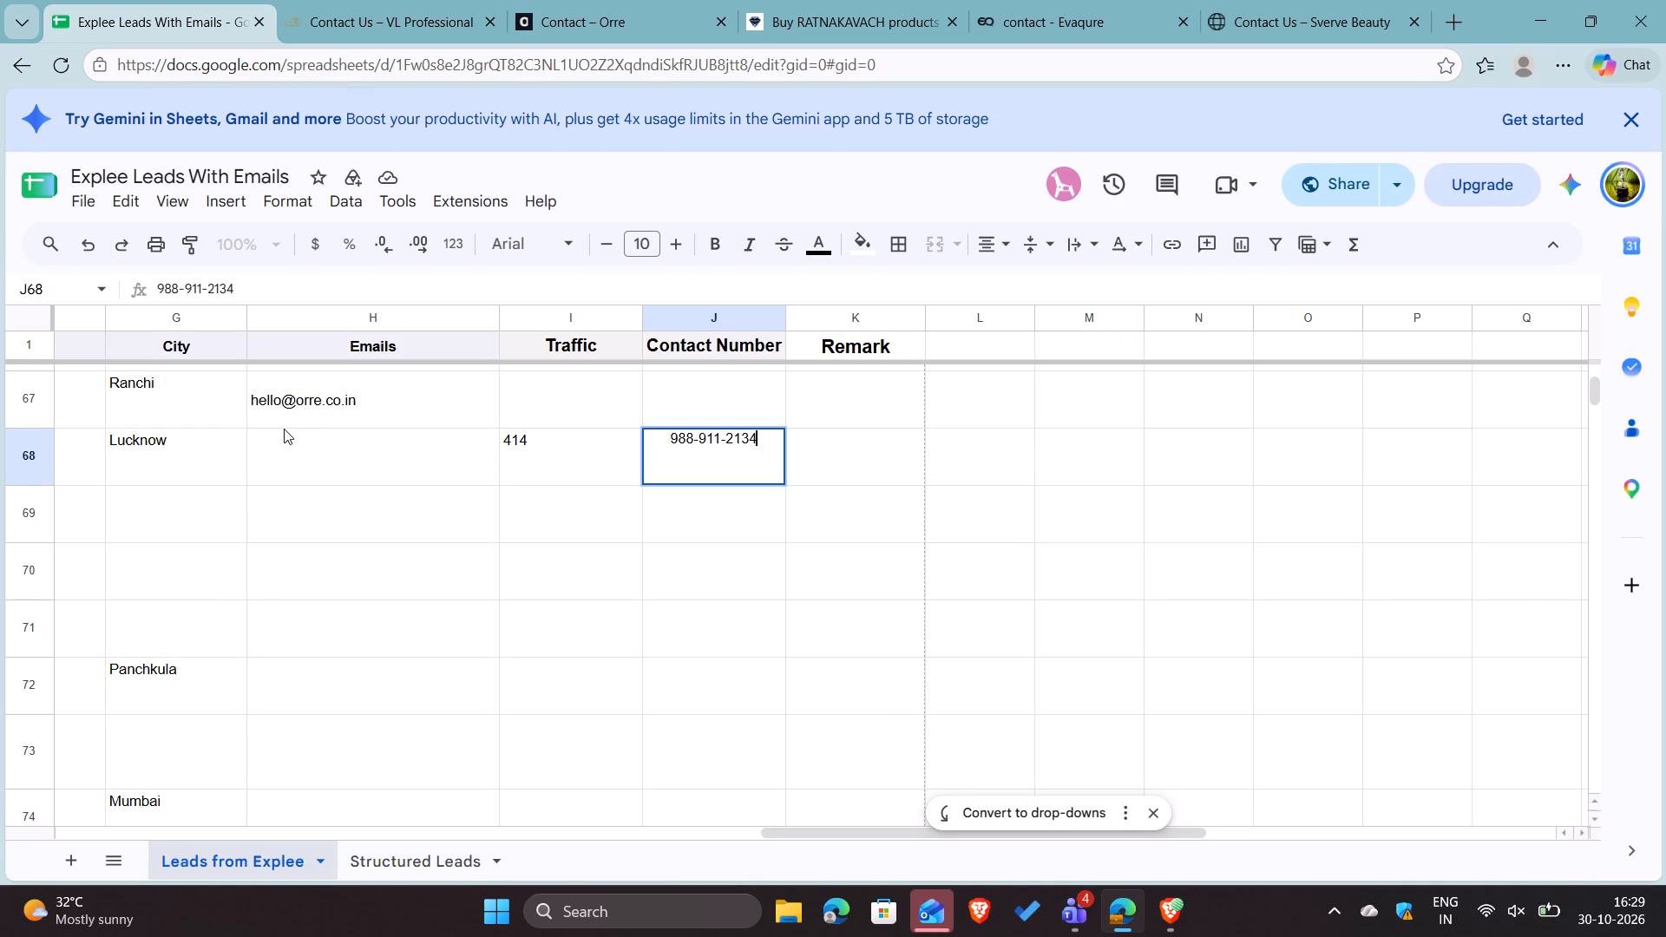
{"action": "double_click", "coordinate": [282, 447]}
{"action": "key", "text": "ctrl+v"}
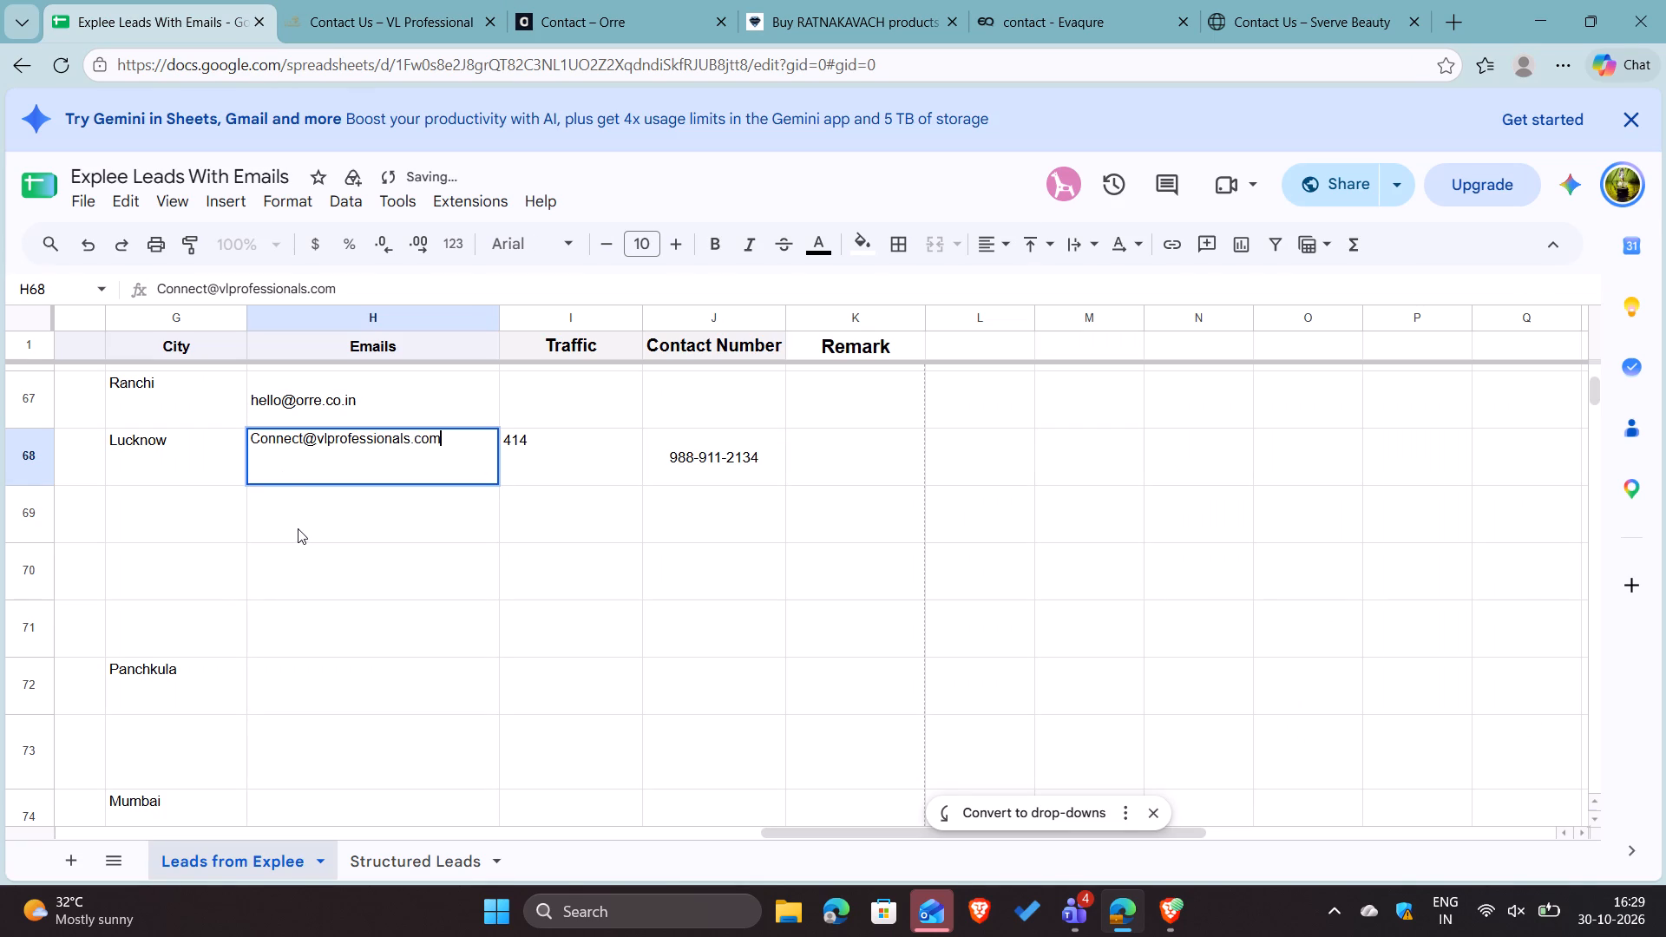
{"action": "left_click", "coordinate": [180, 508]}
Open the VibeHalt website, vibehalt.com, from row 69's Domain cell.
{"action": "scroll", "coordinate": [180, 508], "scroll_direction": "right", "scroll_amount": 4}
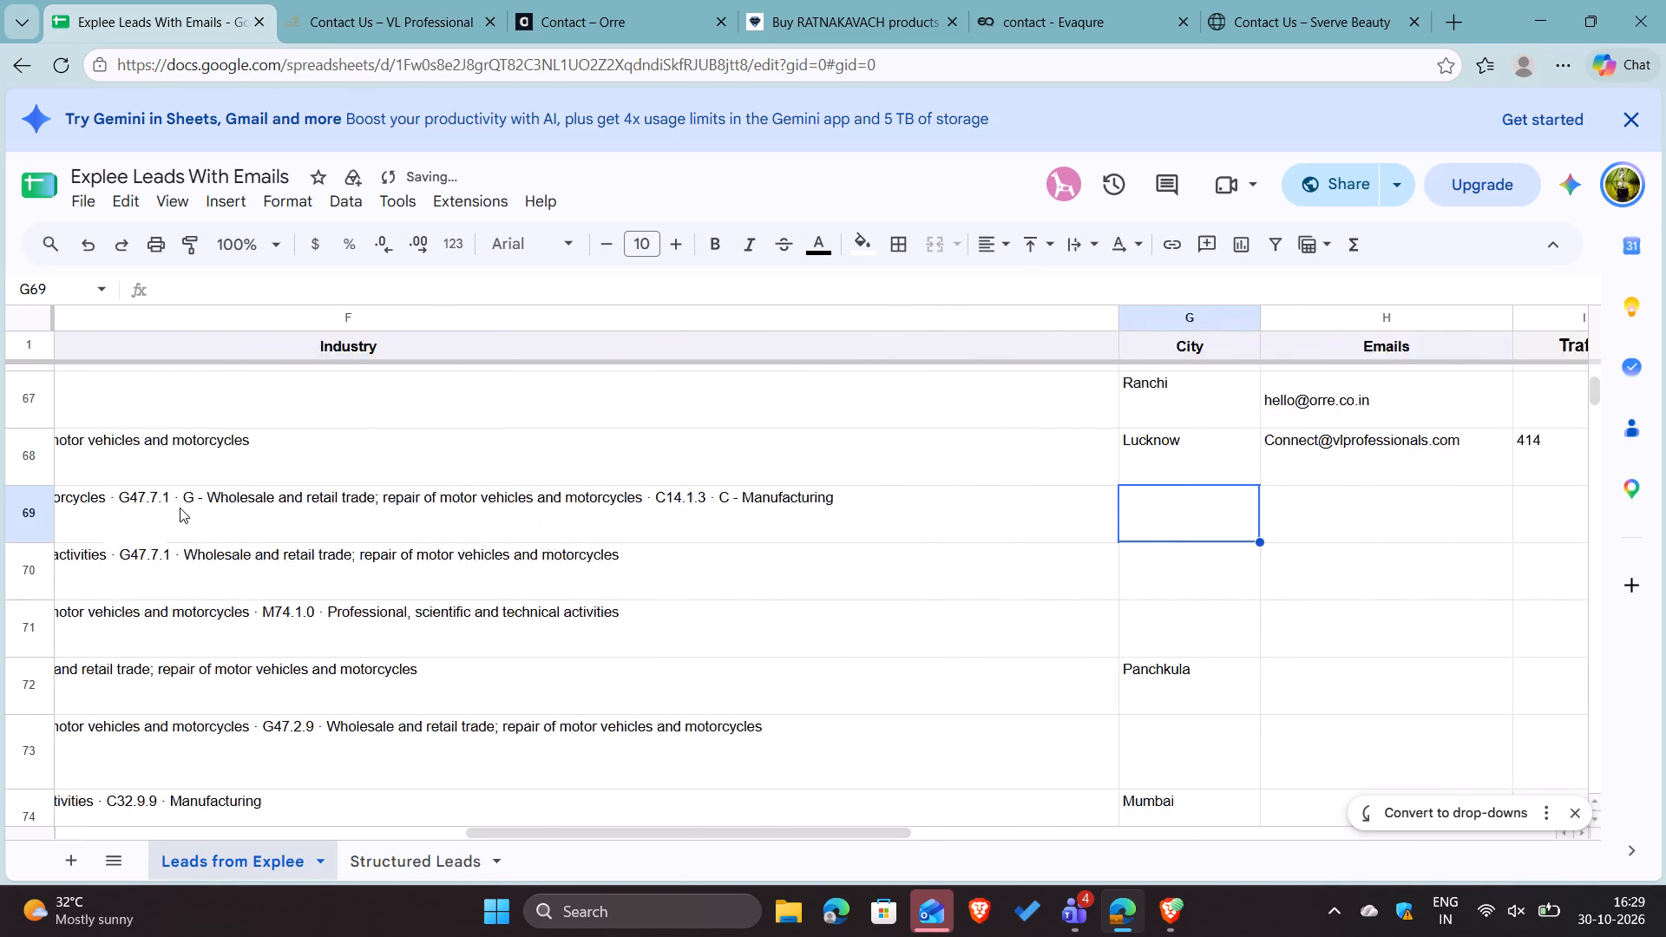
{"action": "scroll", "coordinate": [180, 508], "scroll_direction": "right", "scroll_amount": 5}
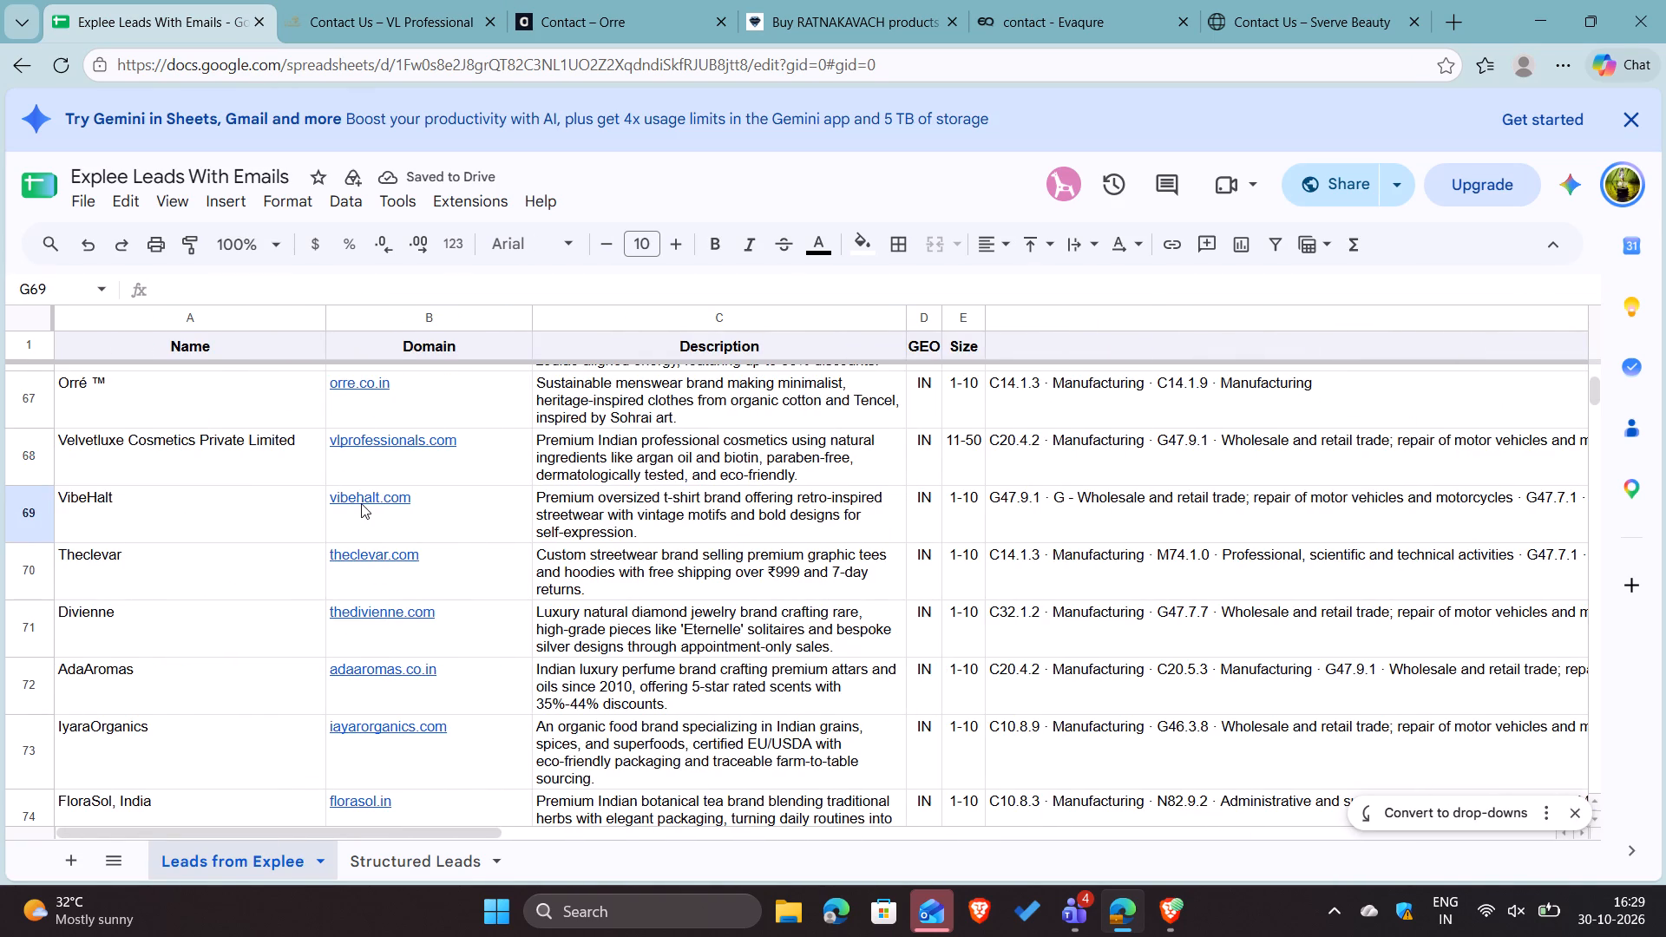
{"action": "left_click", "coordinate": [361, 503]}
{"action": "left_click", "coordinate": [430, 577]}
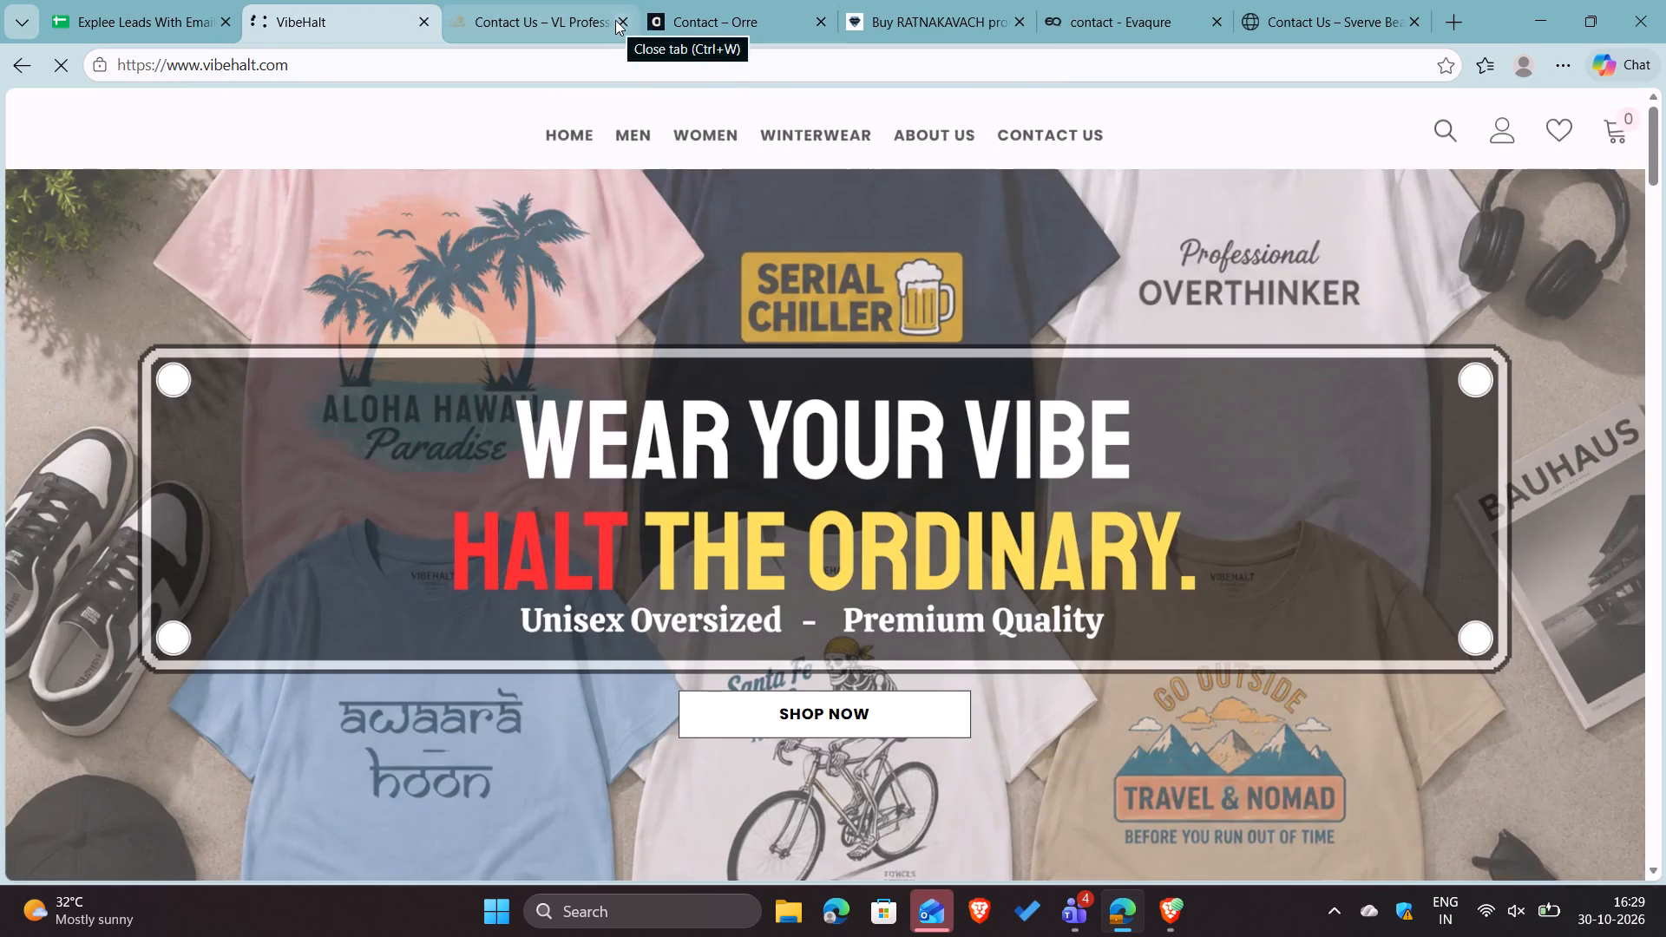
Close the tabs of the other lead sites, keeping only the leads sheet and VibeHalt open.
{"action": "left_click", "coordinate": [615, 20]}
{"action": "left_click", "coordinate": [615, 20]}
{"action": "left_click", "coordinate": [615, 20]}
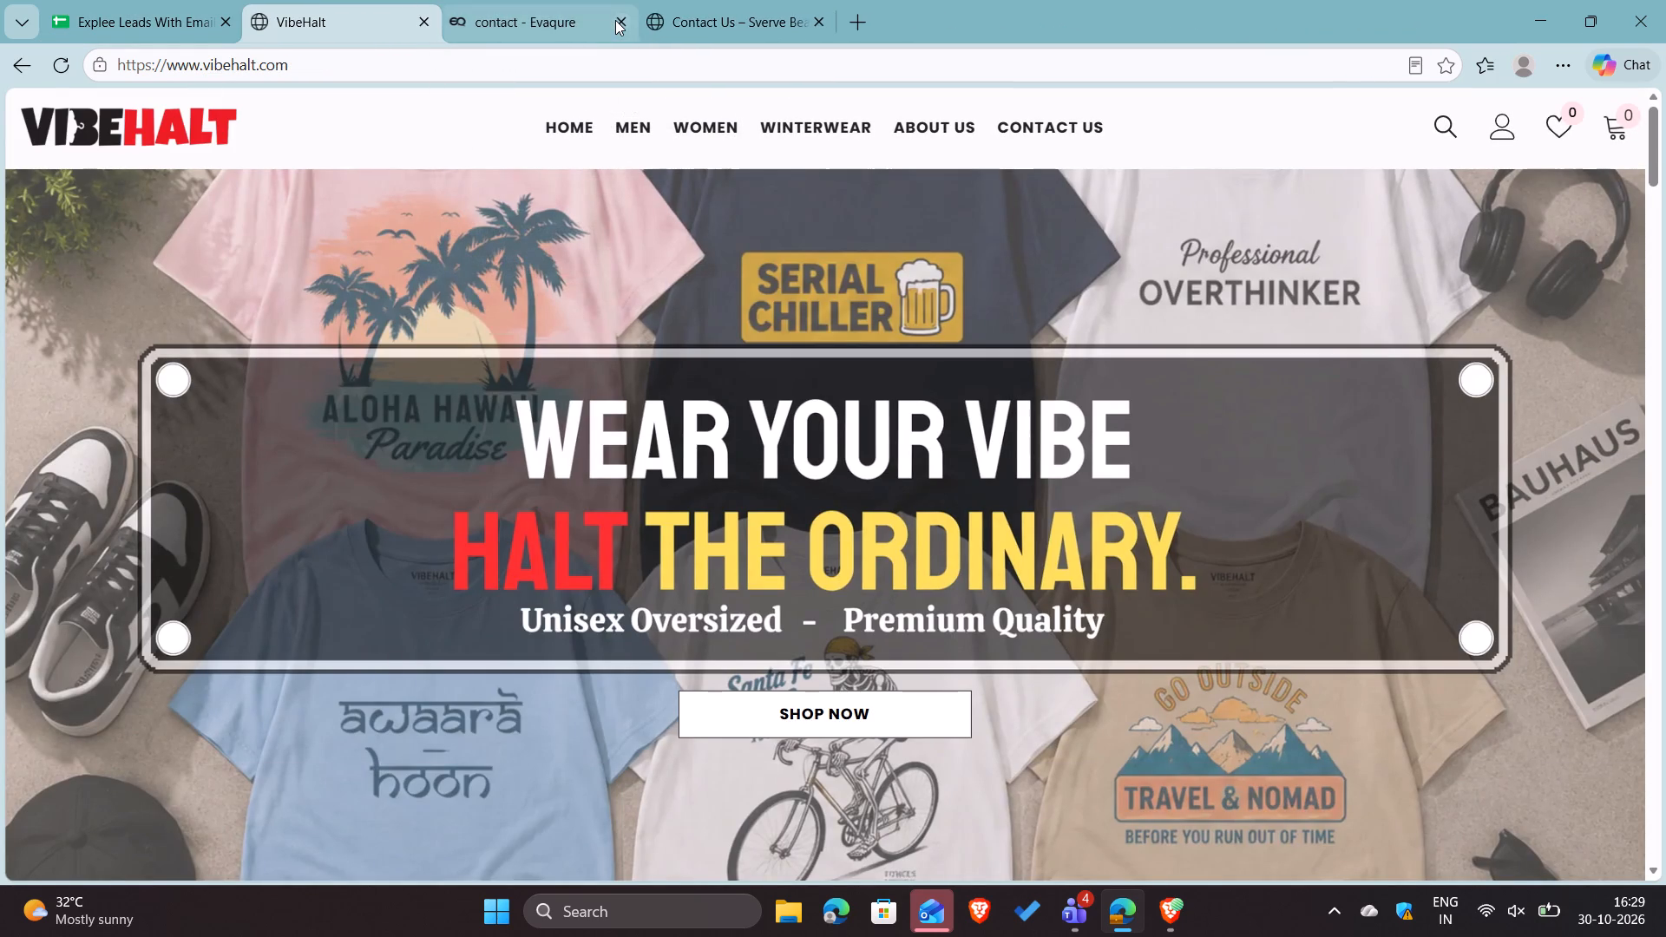
{"action": "left_click", "coordinate": [615, 20]}
{"action": "left_click", "coordinate": [615, 20]}
Go to the Here To Help contact details on VibeHalt's Contact Us page.
{"action": "scroll", "coordinate": [738, 352], "scroll_direction": "down", "scroll_amount": 7}
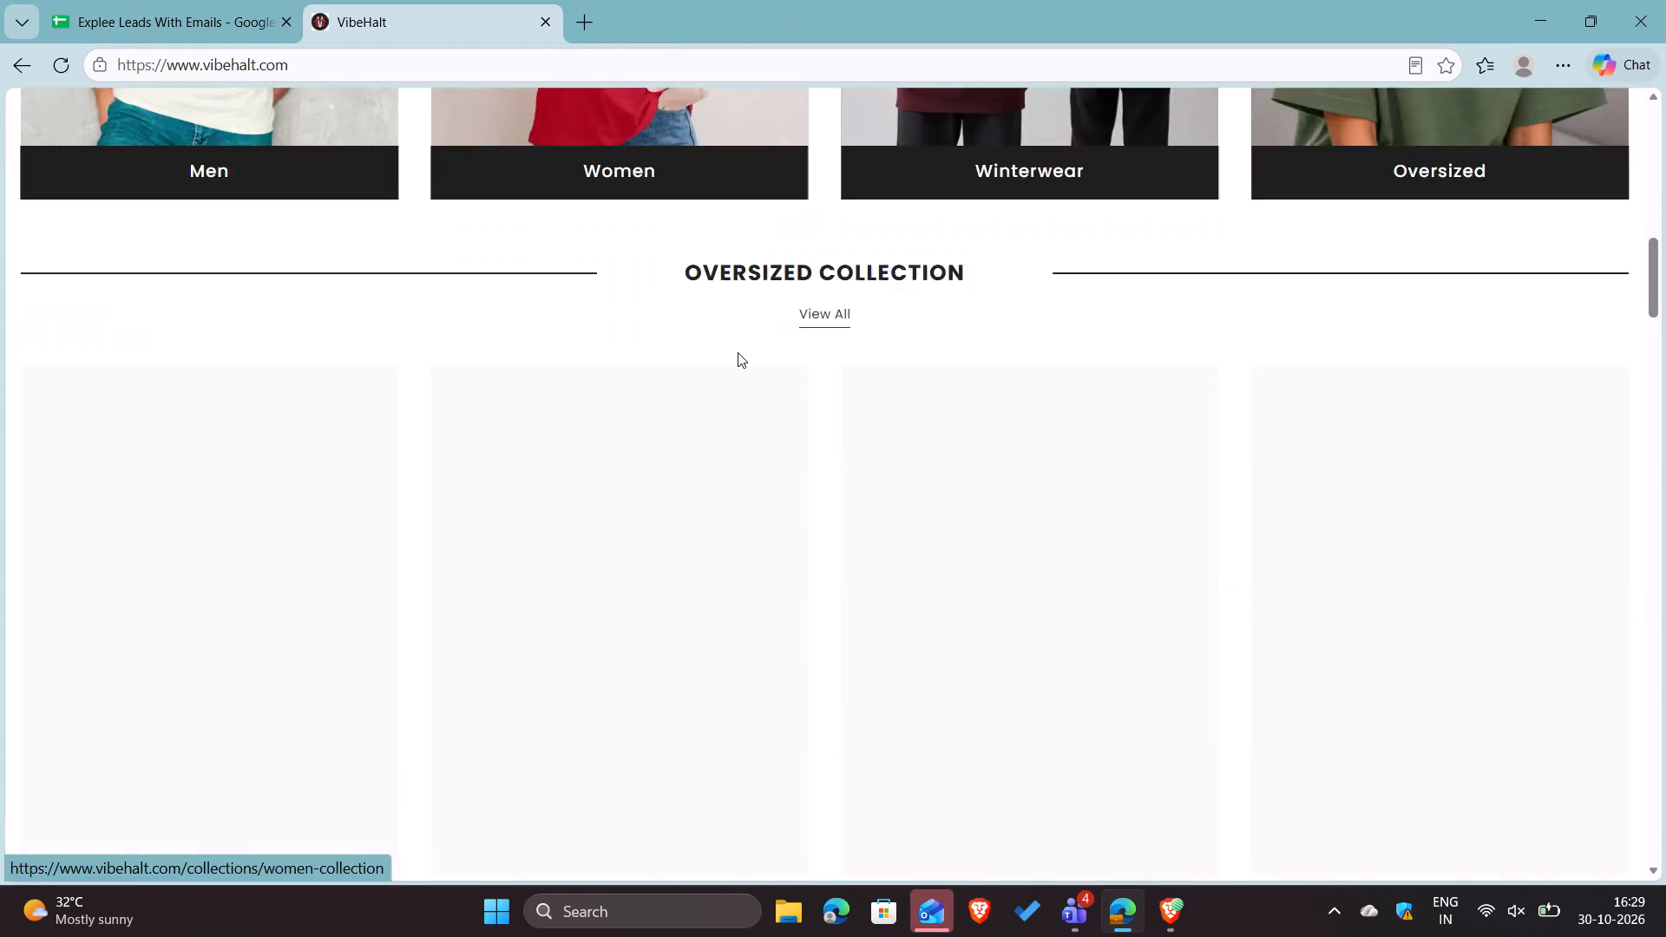
{"action": "scroll", "coordinate": [738, 352], "scroll_direction": "down", "scroll_amount": 15}
{"action": "scroll", "coordinate": [738, 352], "scroll_direction": "down", "scroll_amount": 7}
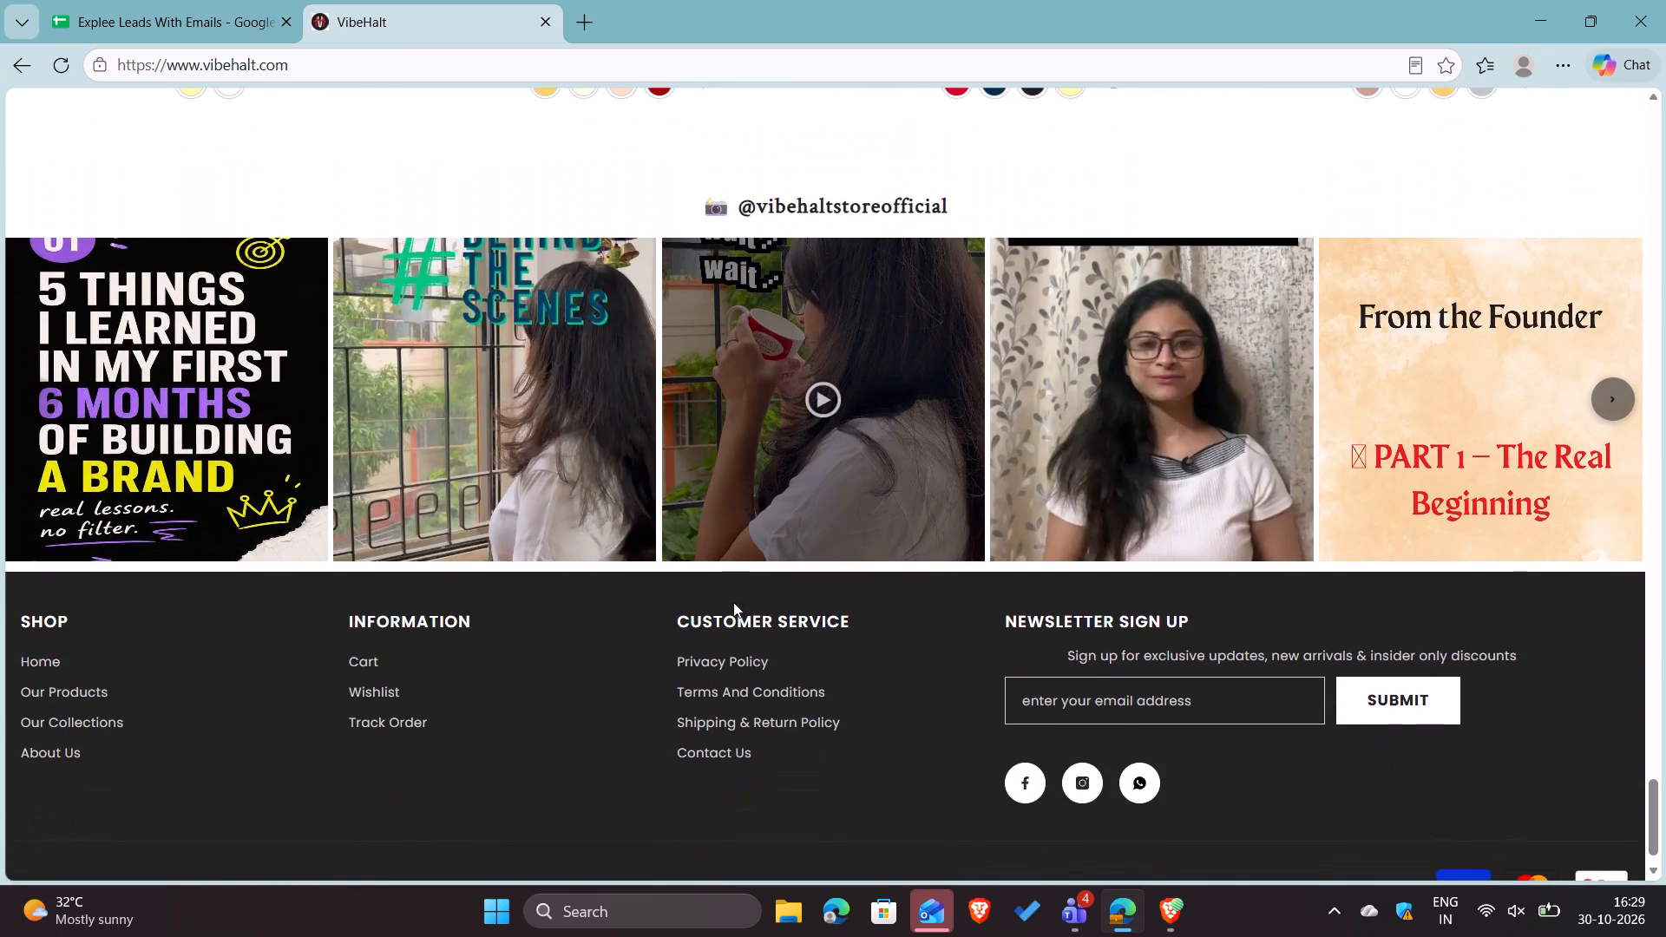
{"action": "left_click", "coordinate": [718, 749]}
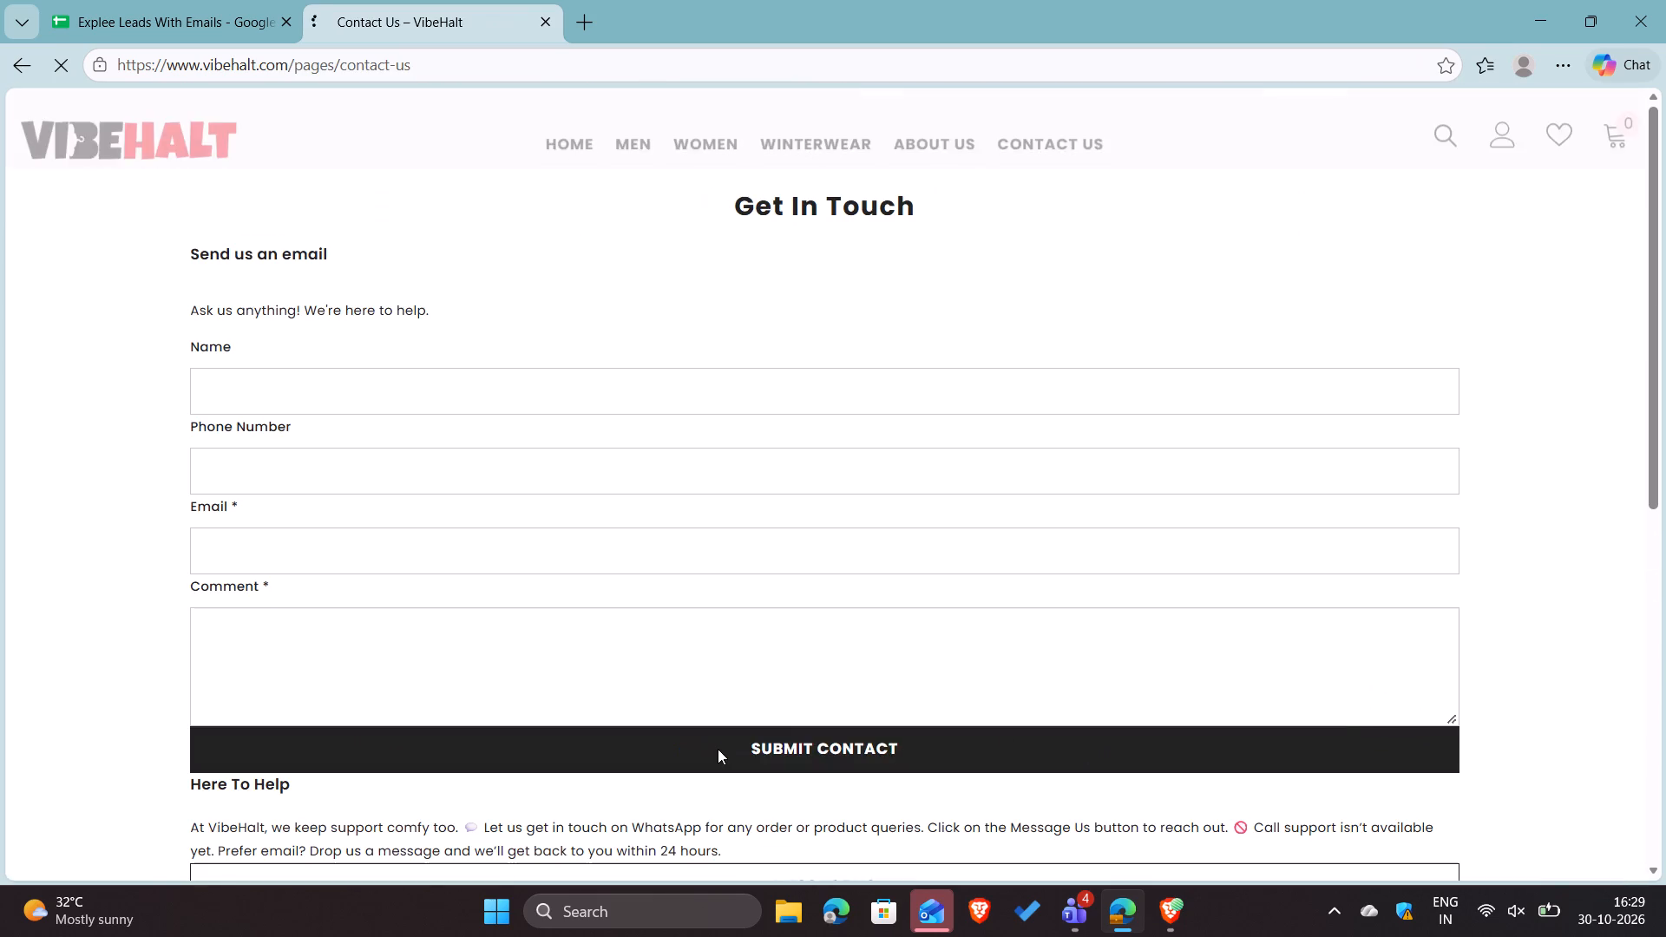
{"action": "scroll", "coordinate": [718, 615], "scroll_direction": "down", "scroll_amount": 1}
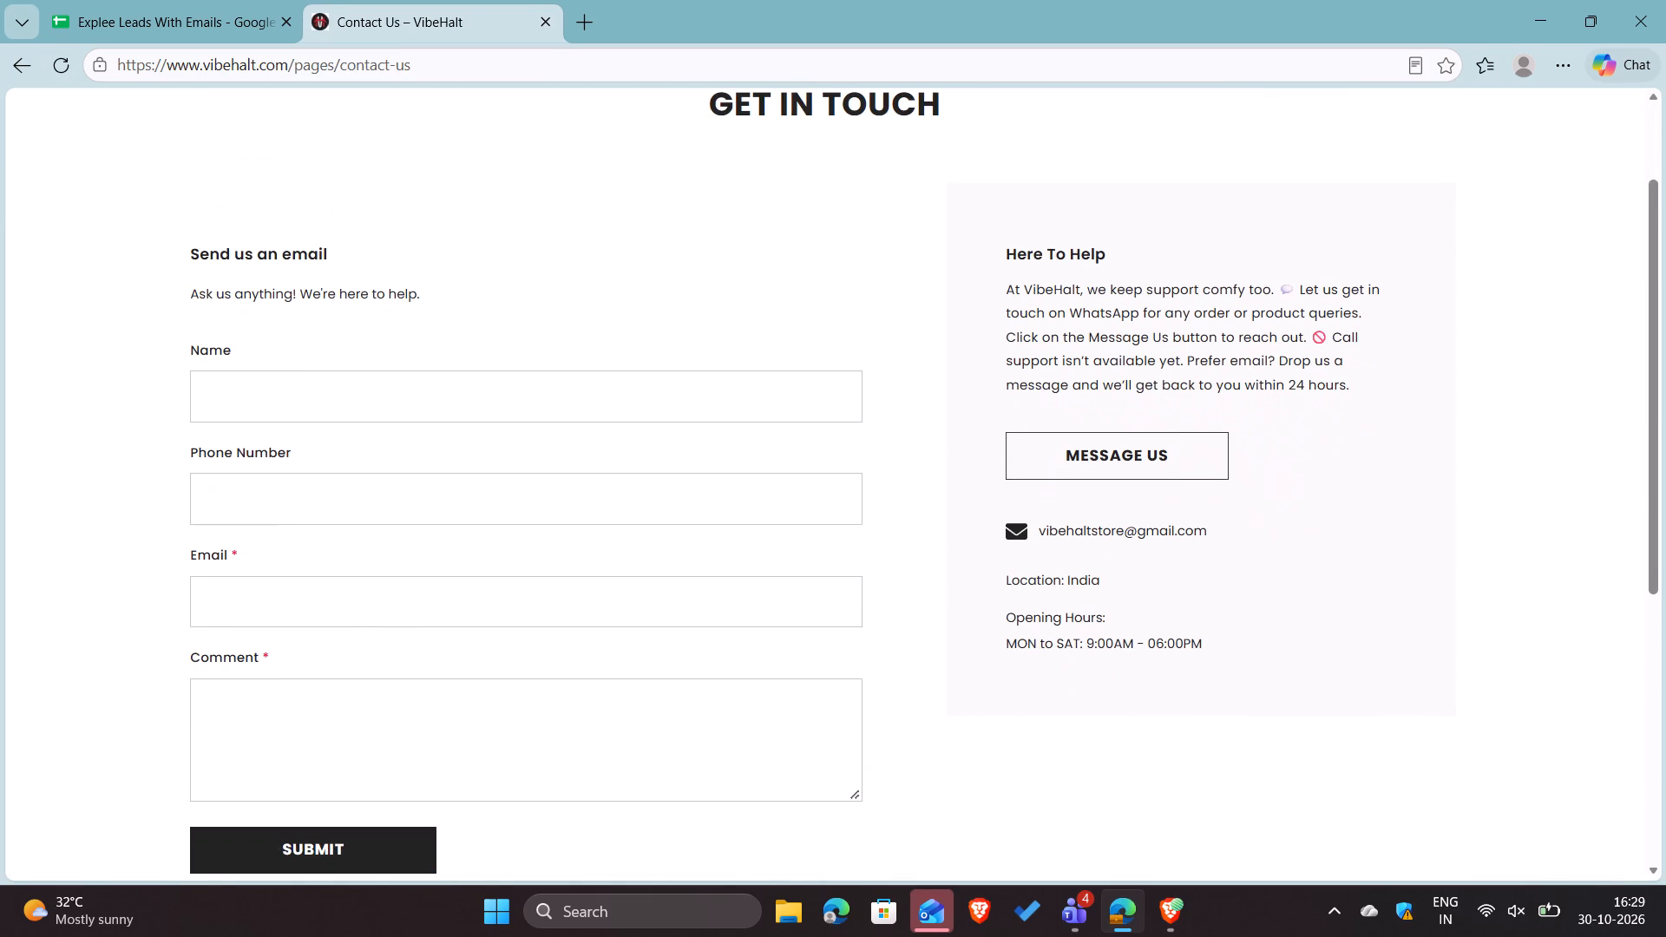
Copy the store email from VibeHalt's Contact Us page into the Emails cell of row 69 in the leads sheet.
{"action": "left_click_drag", "start_coordinate": [1240, 533], "coordinate": [1056, 521]}
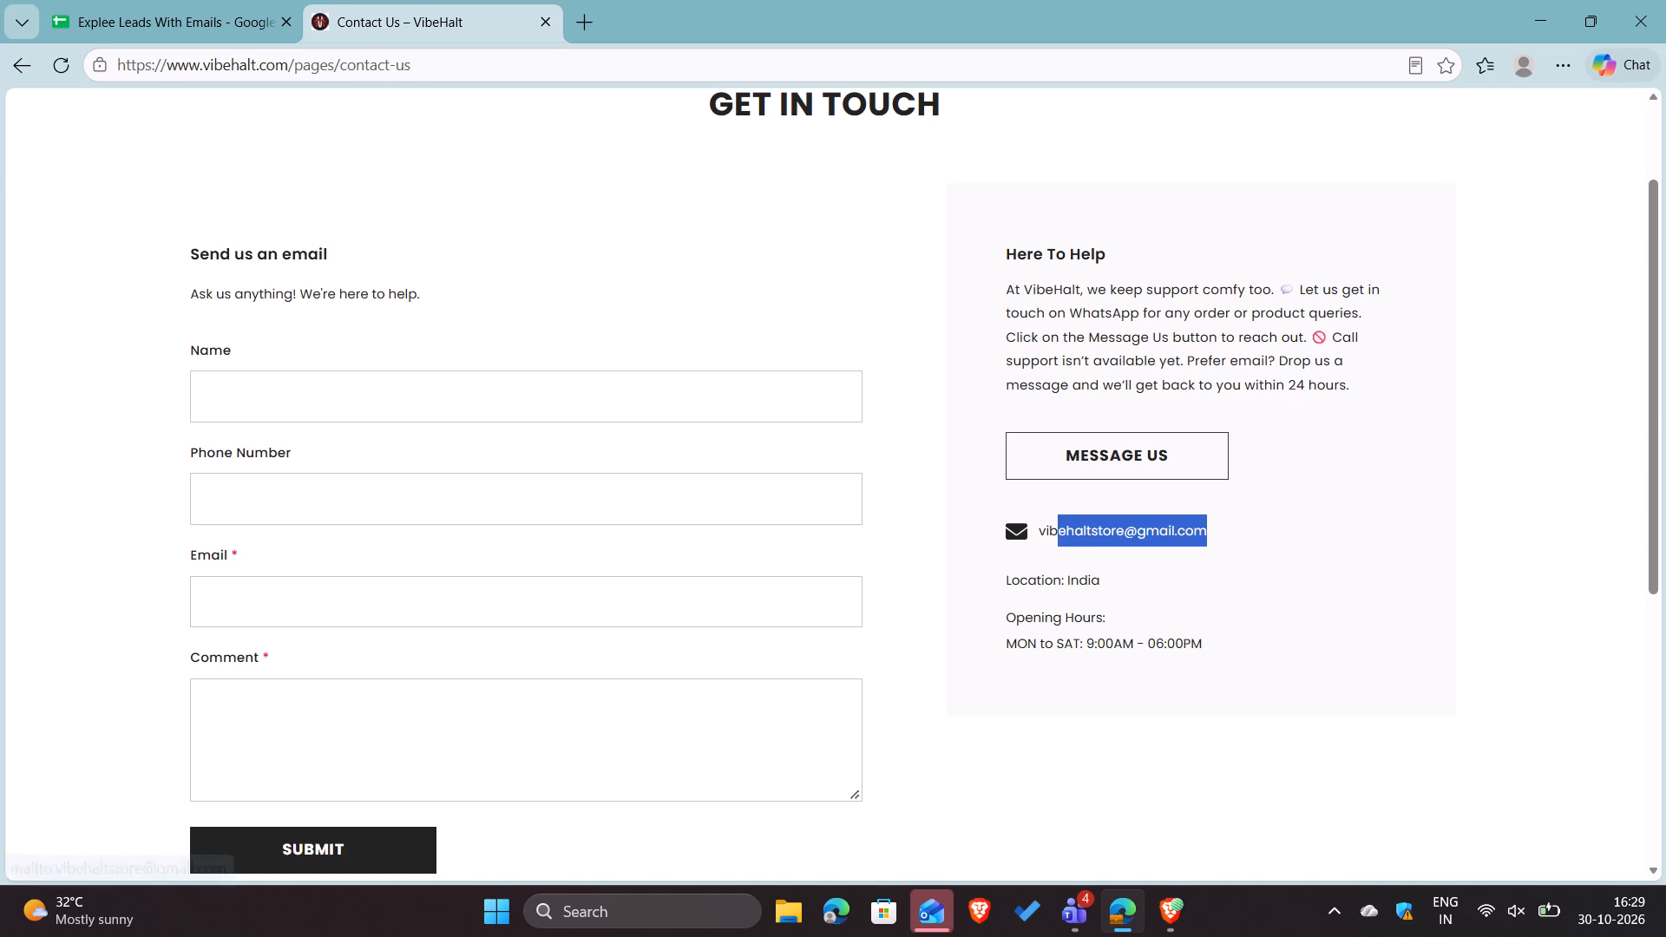
{"action": "left_click_drag", "start_coordinate": [1056, 521], "coordinate": [1038, 529]}
{"action": "key", "text": "ctrl+c"}
{"action": "key", "text": "alt+Tab"}
{"action": "scroll", "coordinate": [904, 625], "scroll_direction": "left", "scroll_amount": 7}
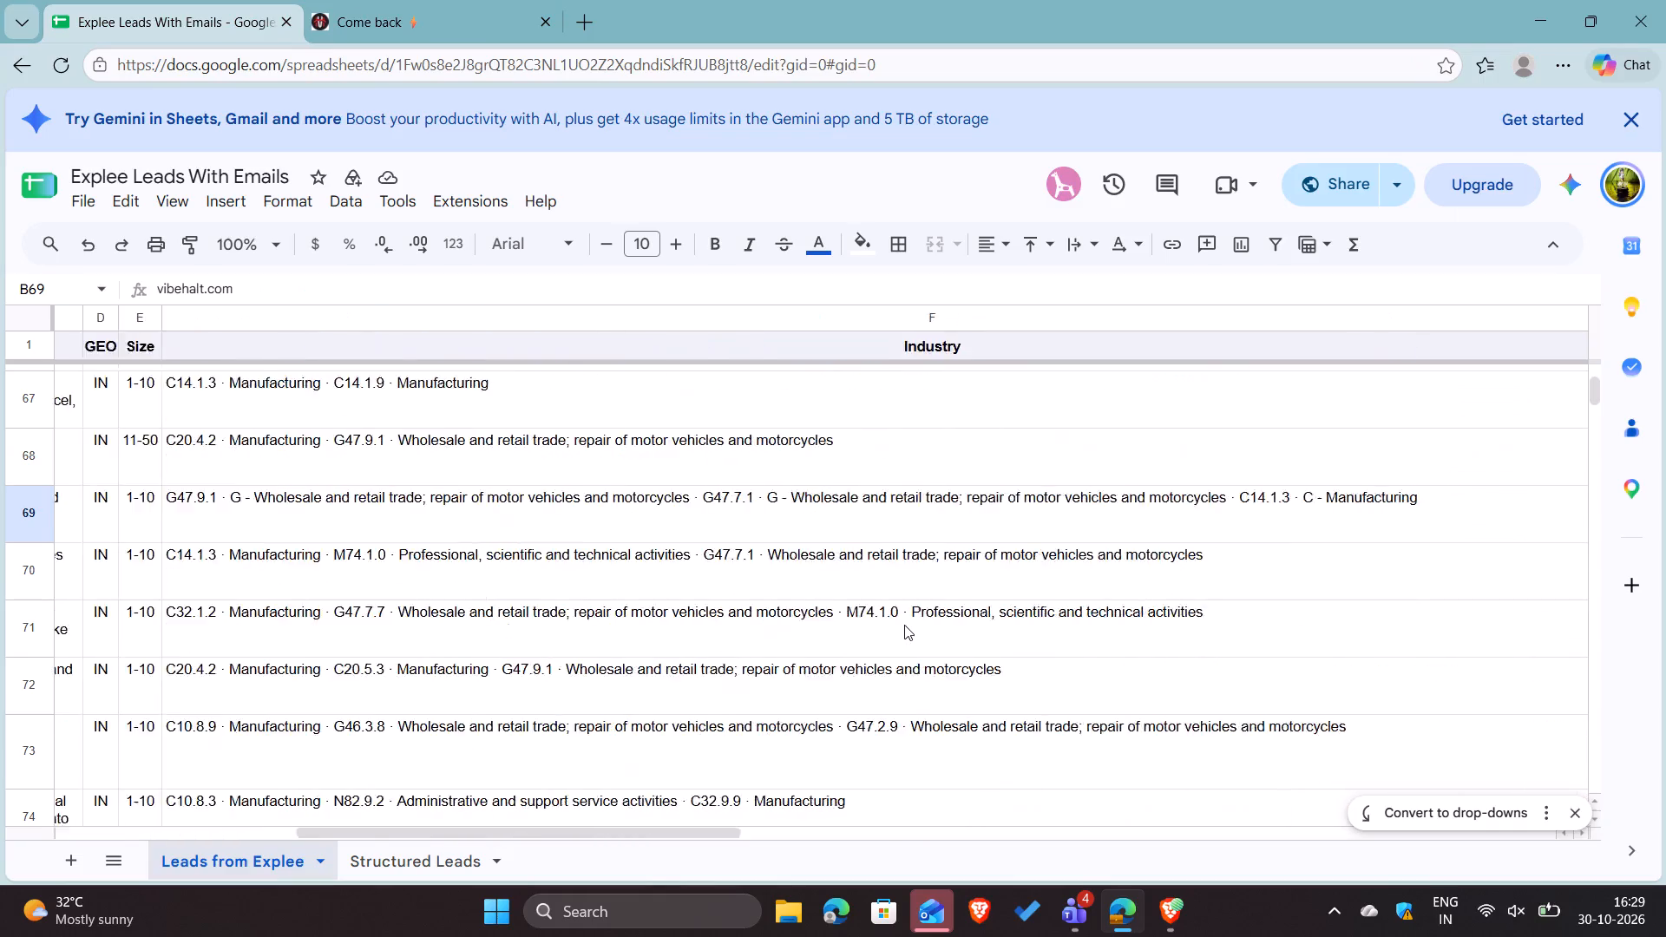
{"action": "scroll", "coordinate": [904, 625], "scroll_direction": "left", "scroll_amount": 1}
{"action": "double_click", "coordinate": [906, 514]}
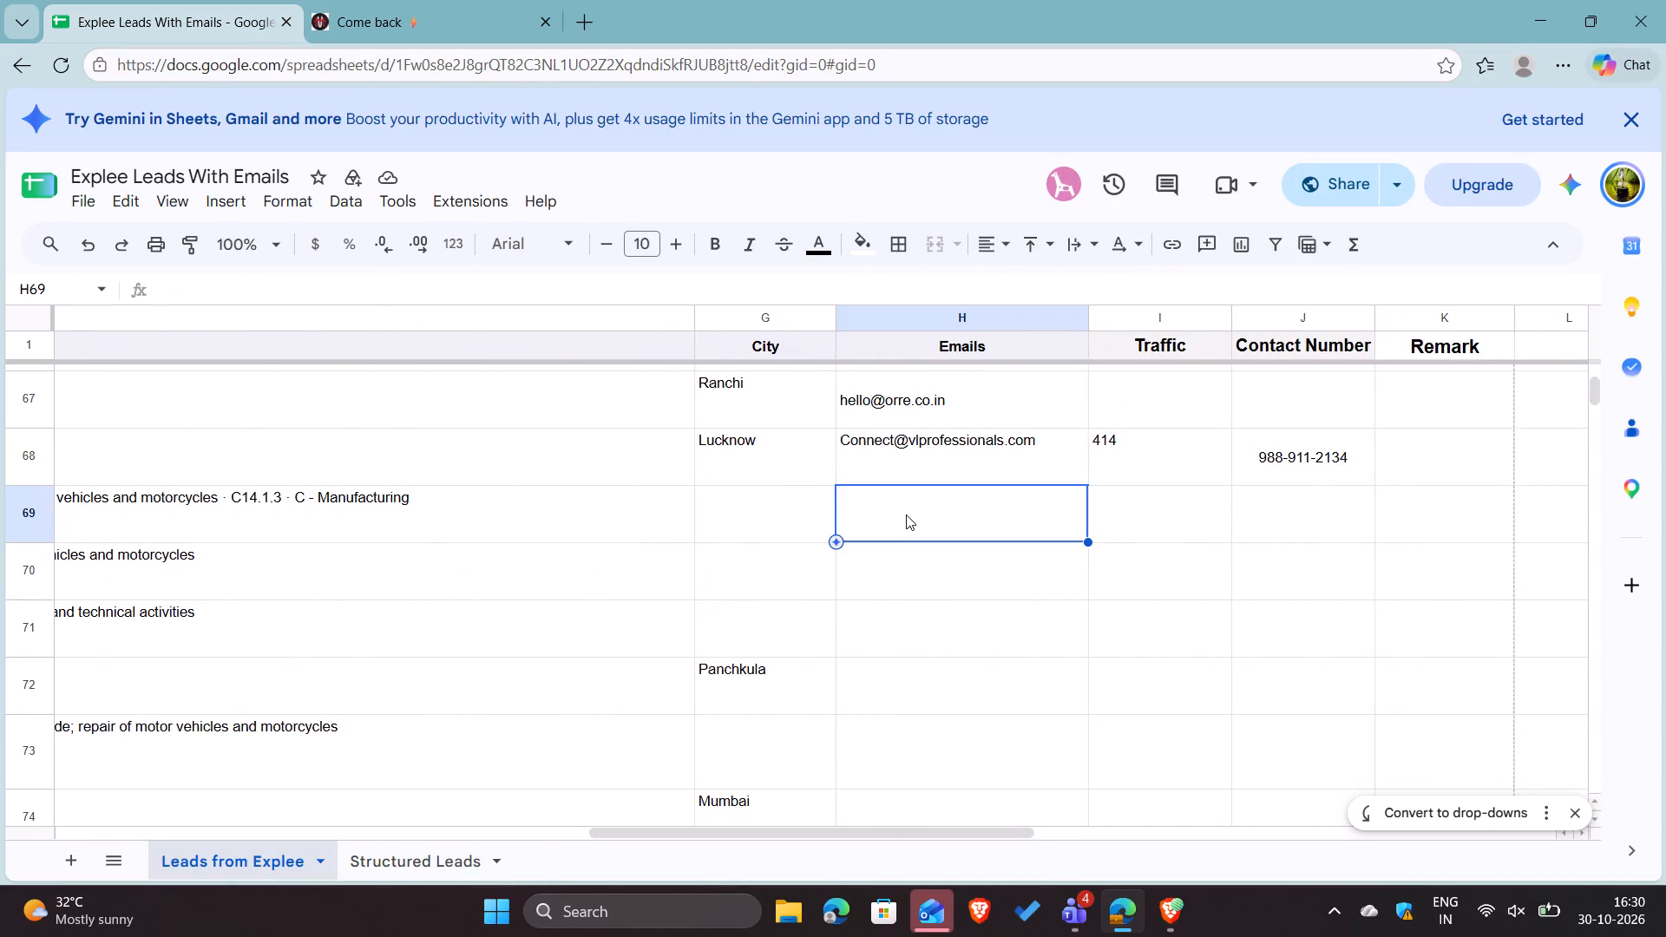
{"action": "key", "text": "ctrl+v"}
{"action": "key", "text": "alt+Tab"}
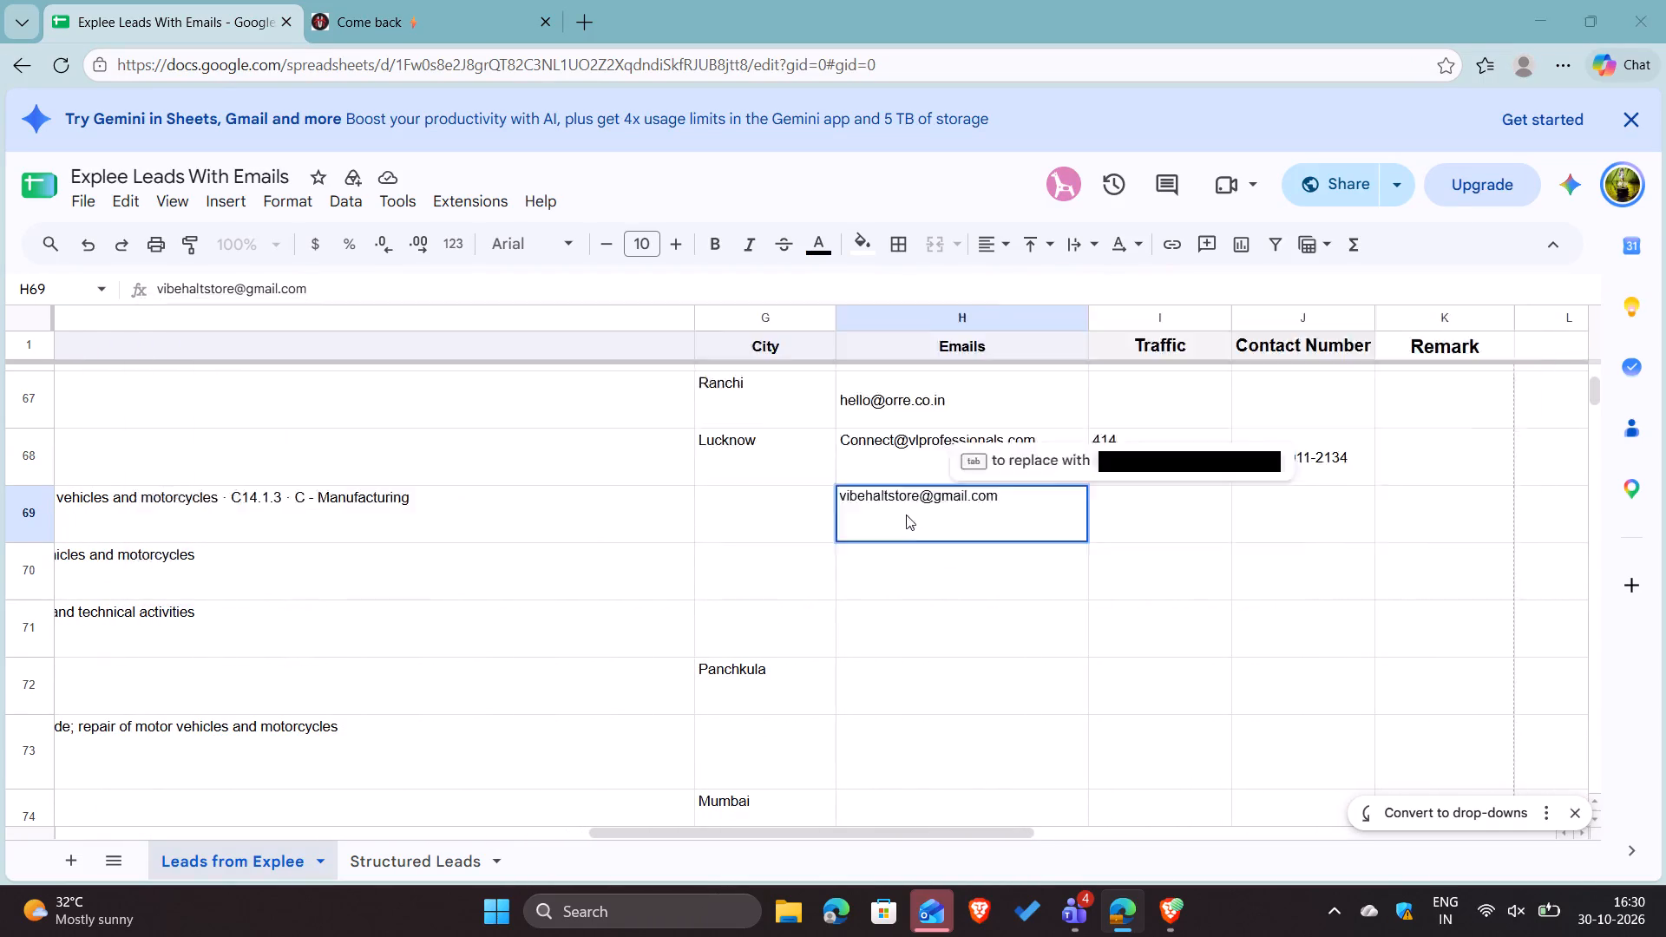
{"action": "key", "text": "alt+Tab"}
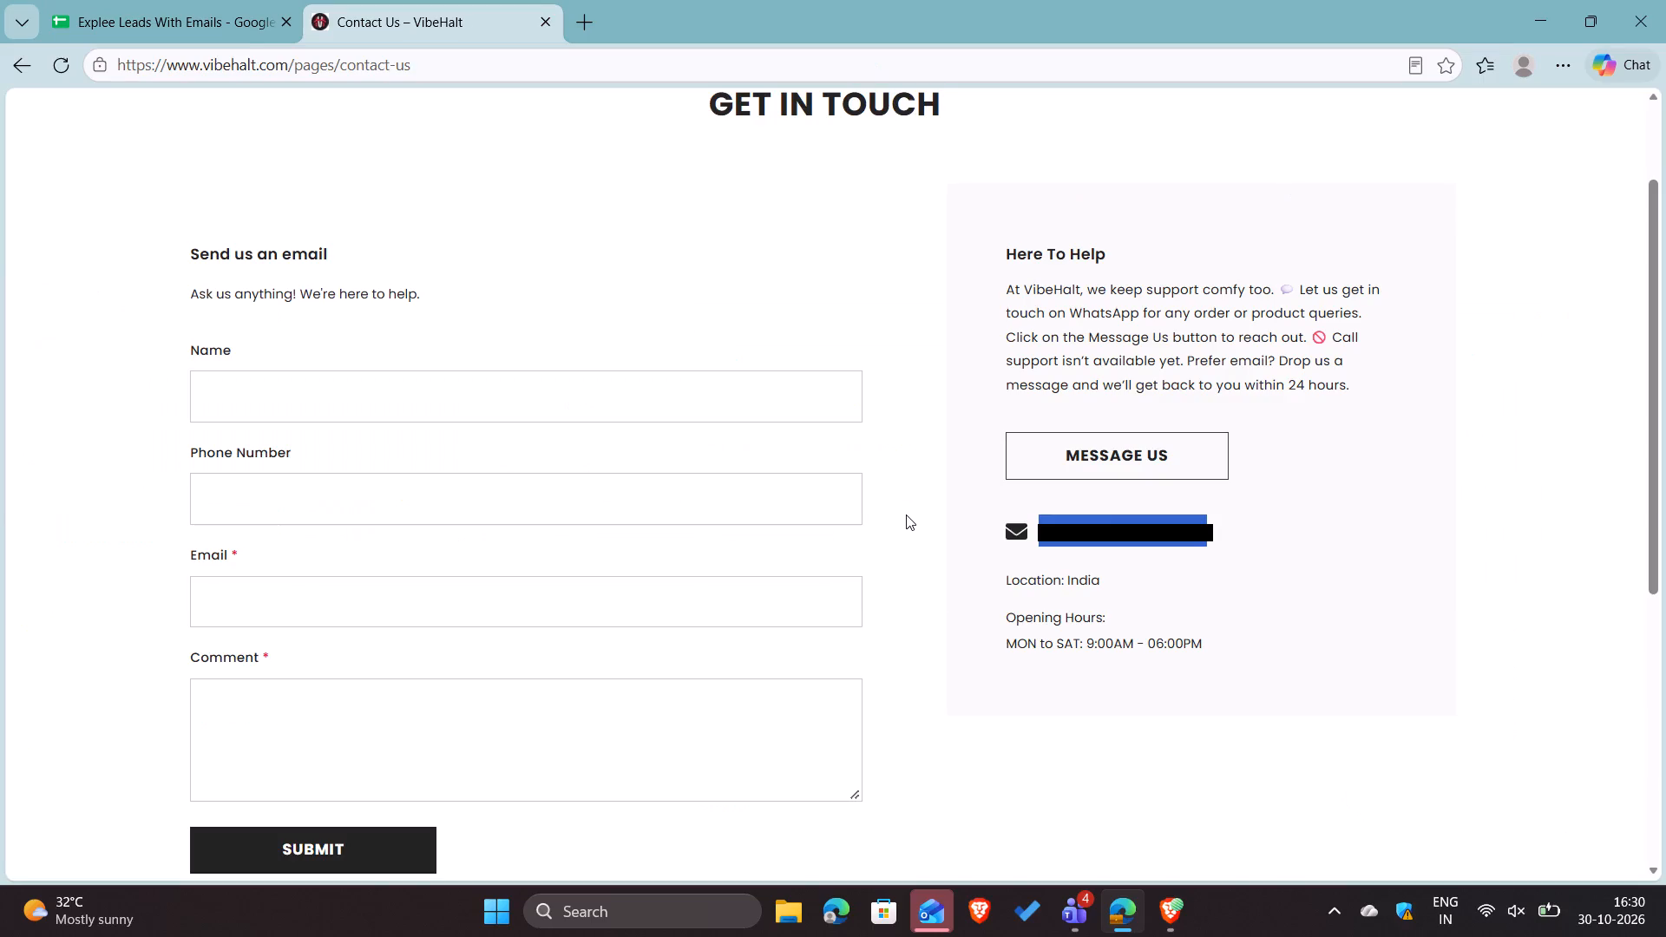
{"action": "left_click", "coordinate": [947, 558]}
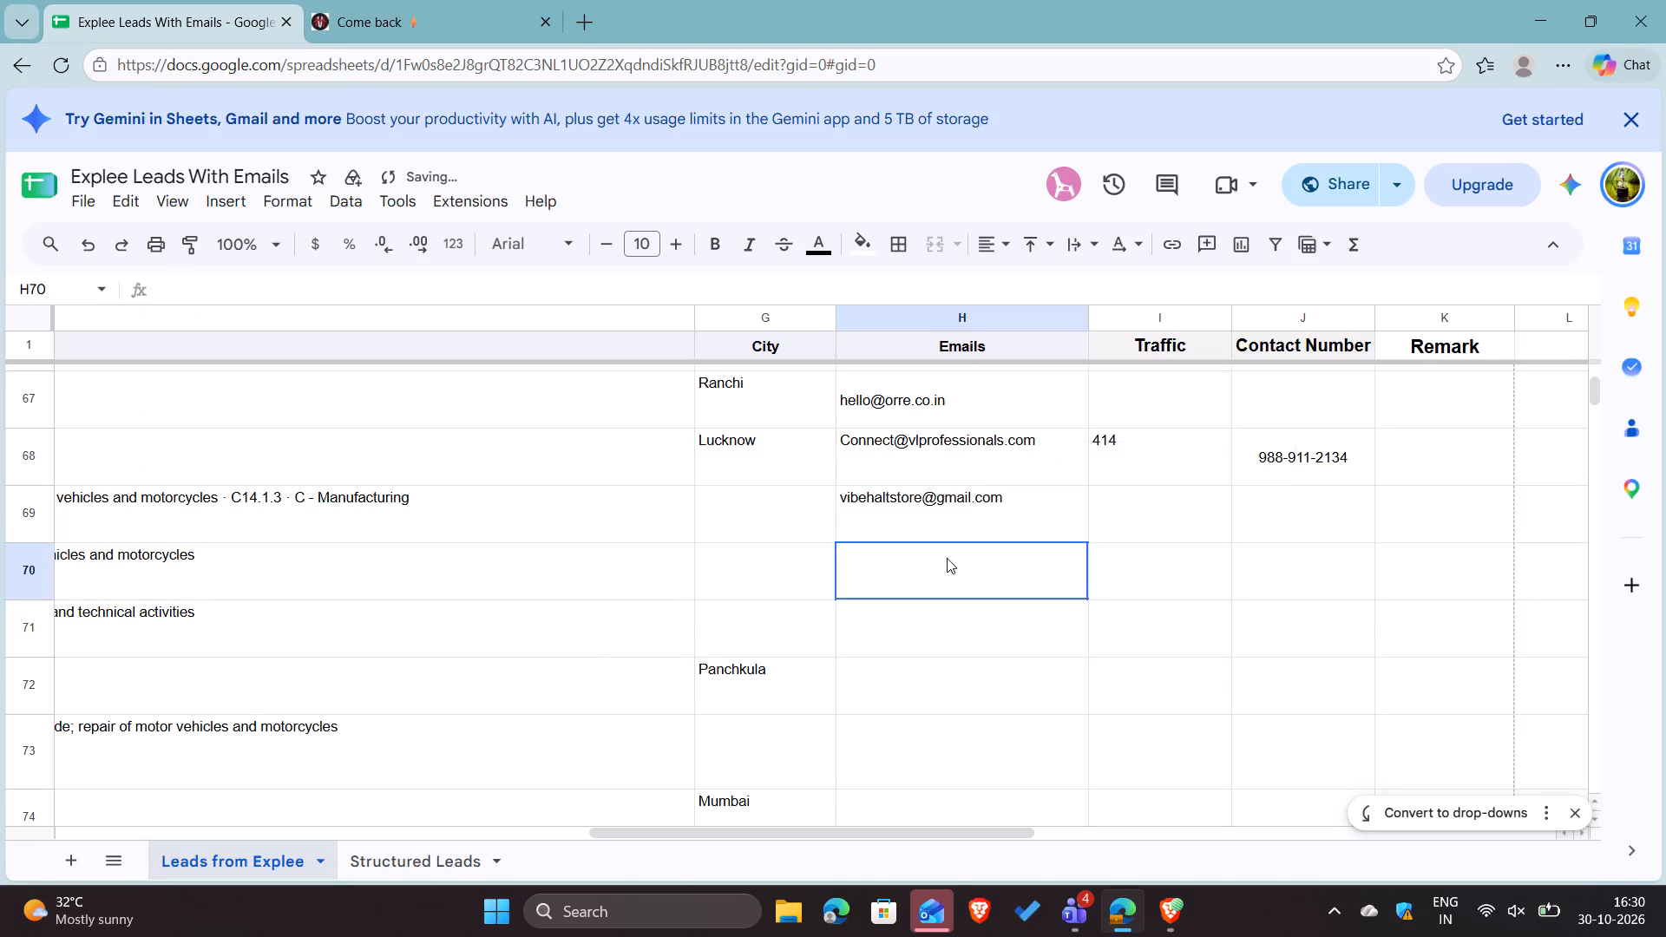
Open theclevar.com from the Domain cell of row 70 to check the Theclevar site.
{"action": "scroll", "coordinate": [947, 558], "scroll_direction": "right", "scroll_amount": 12}
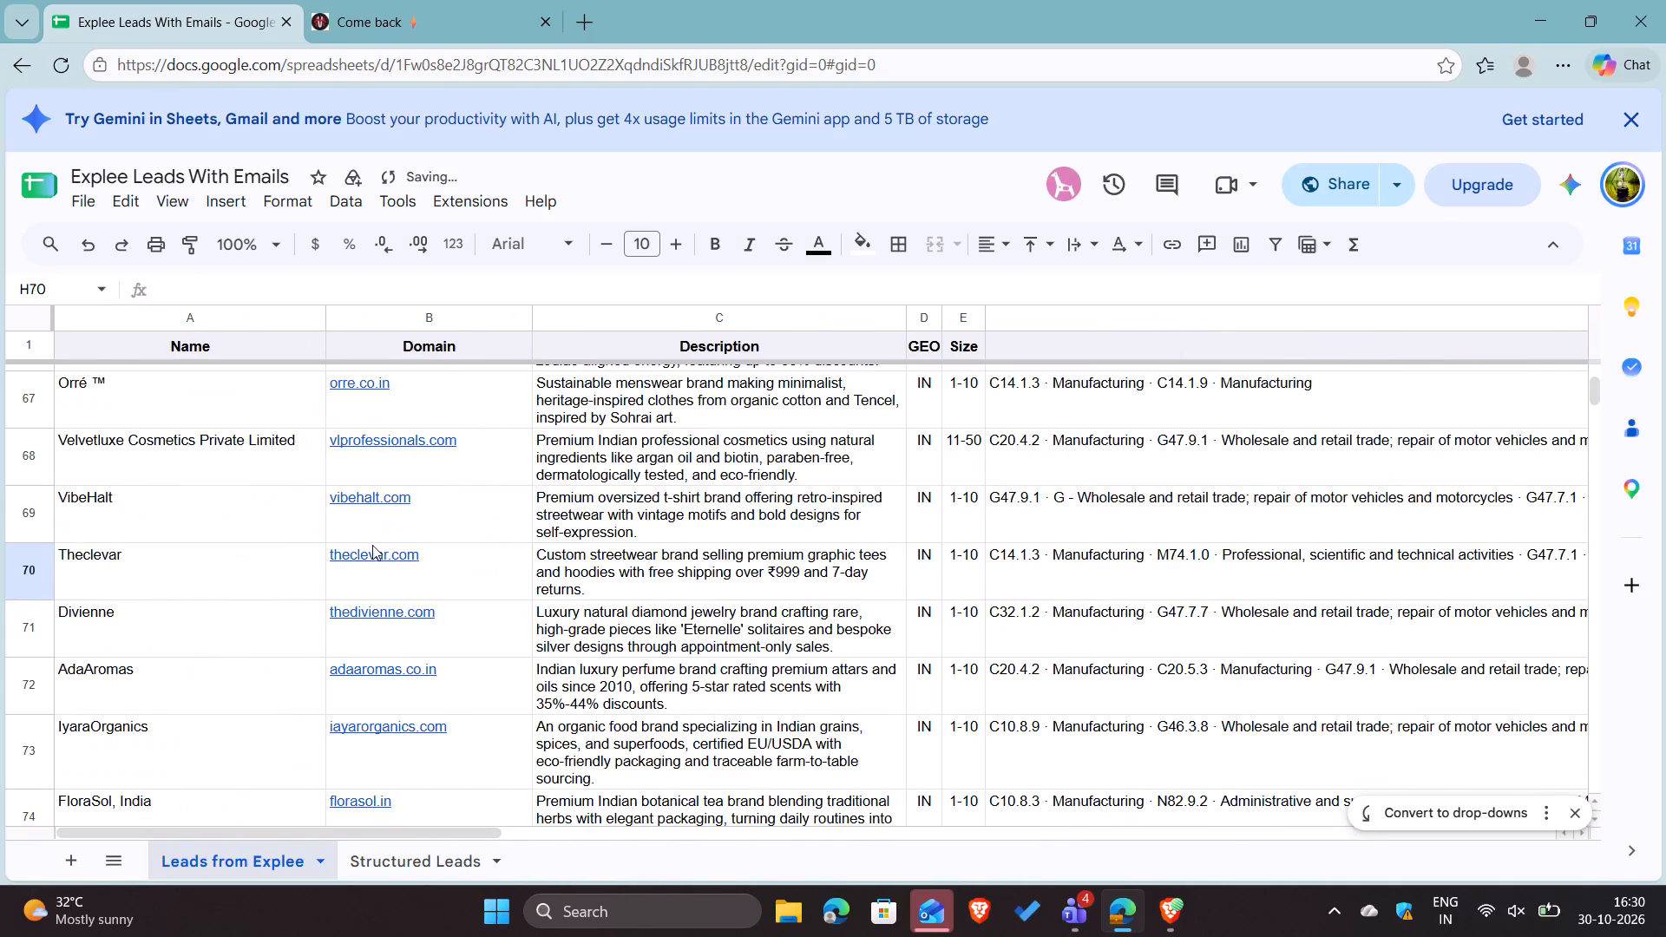
{"action": "left_click", "coordinate": [443, 549]}
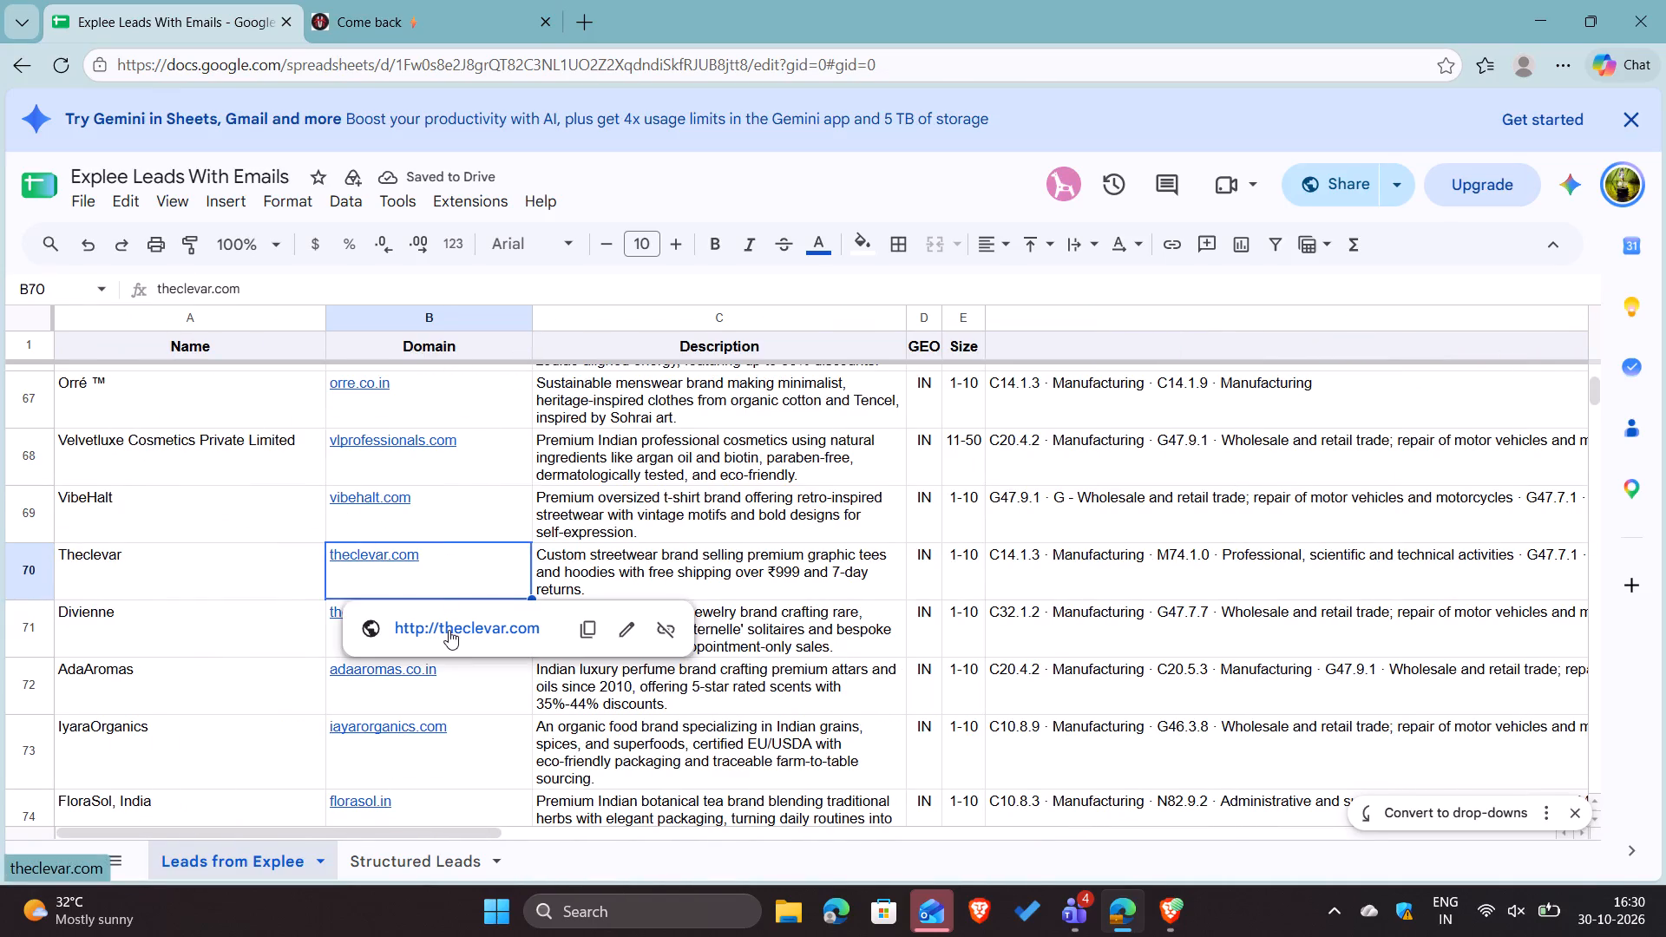
{"action": "left_click", "coordinate": [449, 630]}
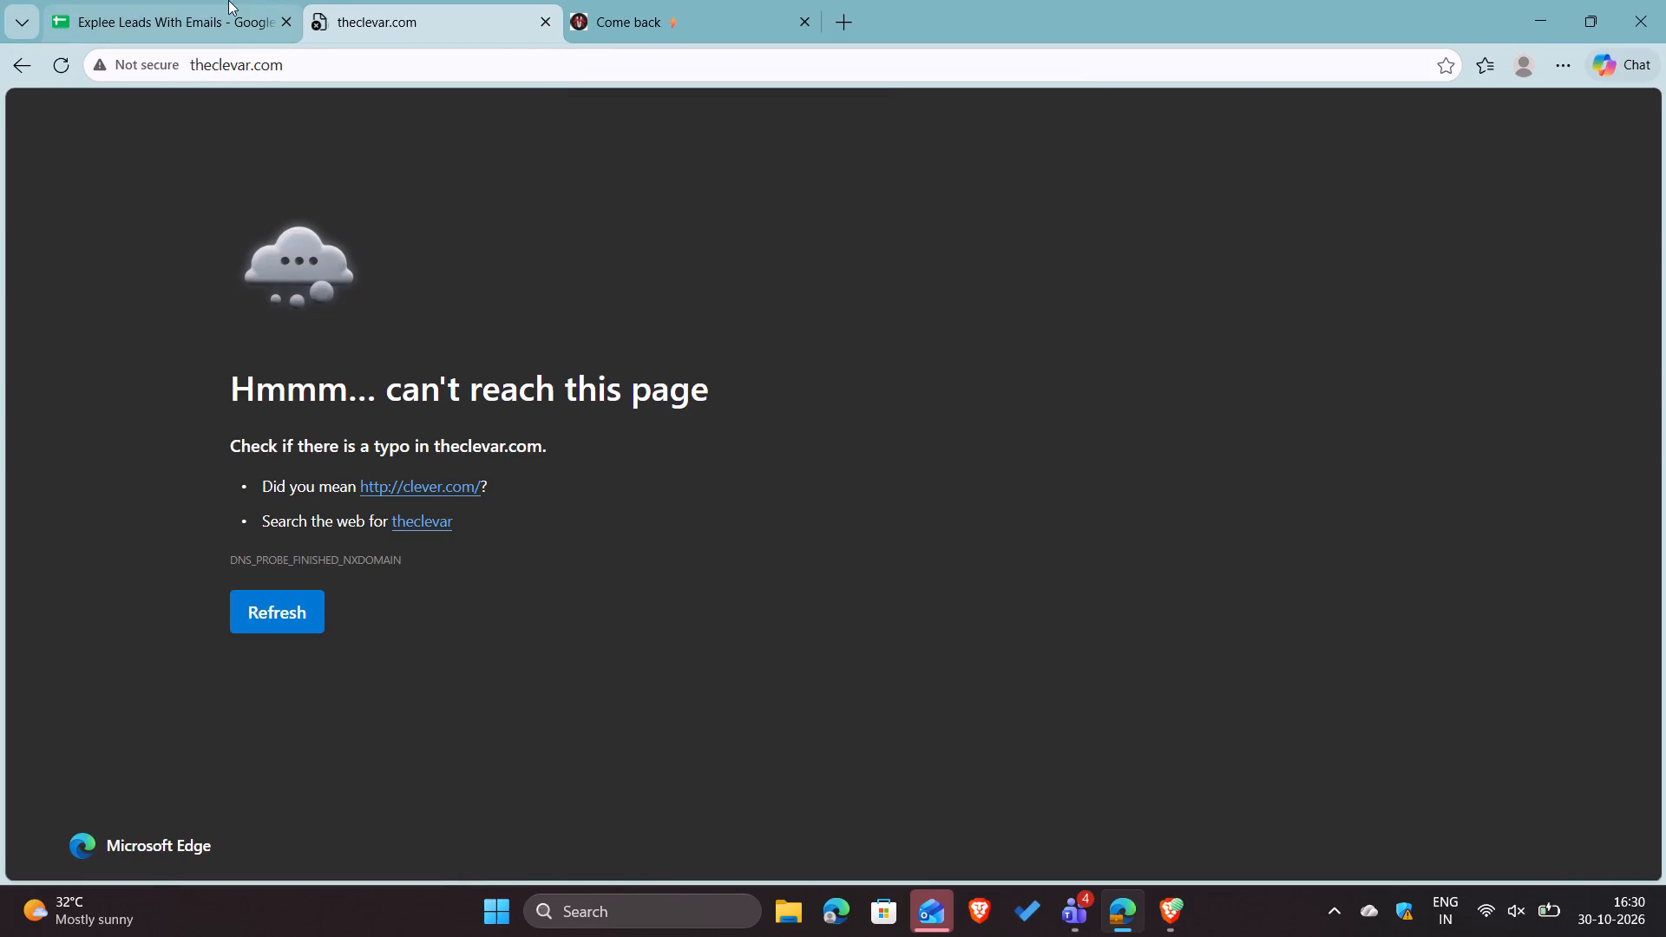
Enter the remark "Site is not working" for Theclevar in row 70 of the leads sheet.
{"action": "left_click", "coordinate": [228, 0]}
{"action": "scroll", "coordinate": [636, 562], "scroll_direction": "left", "scroll_amount": 7}
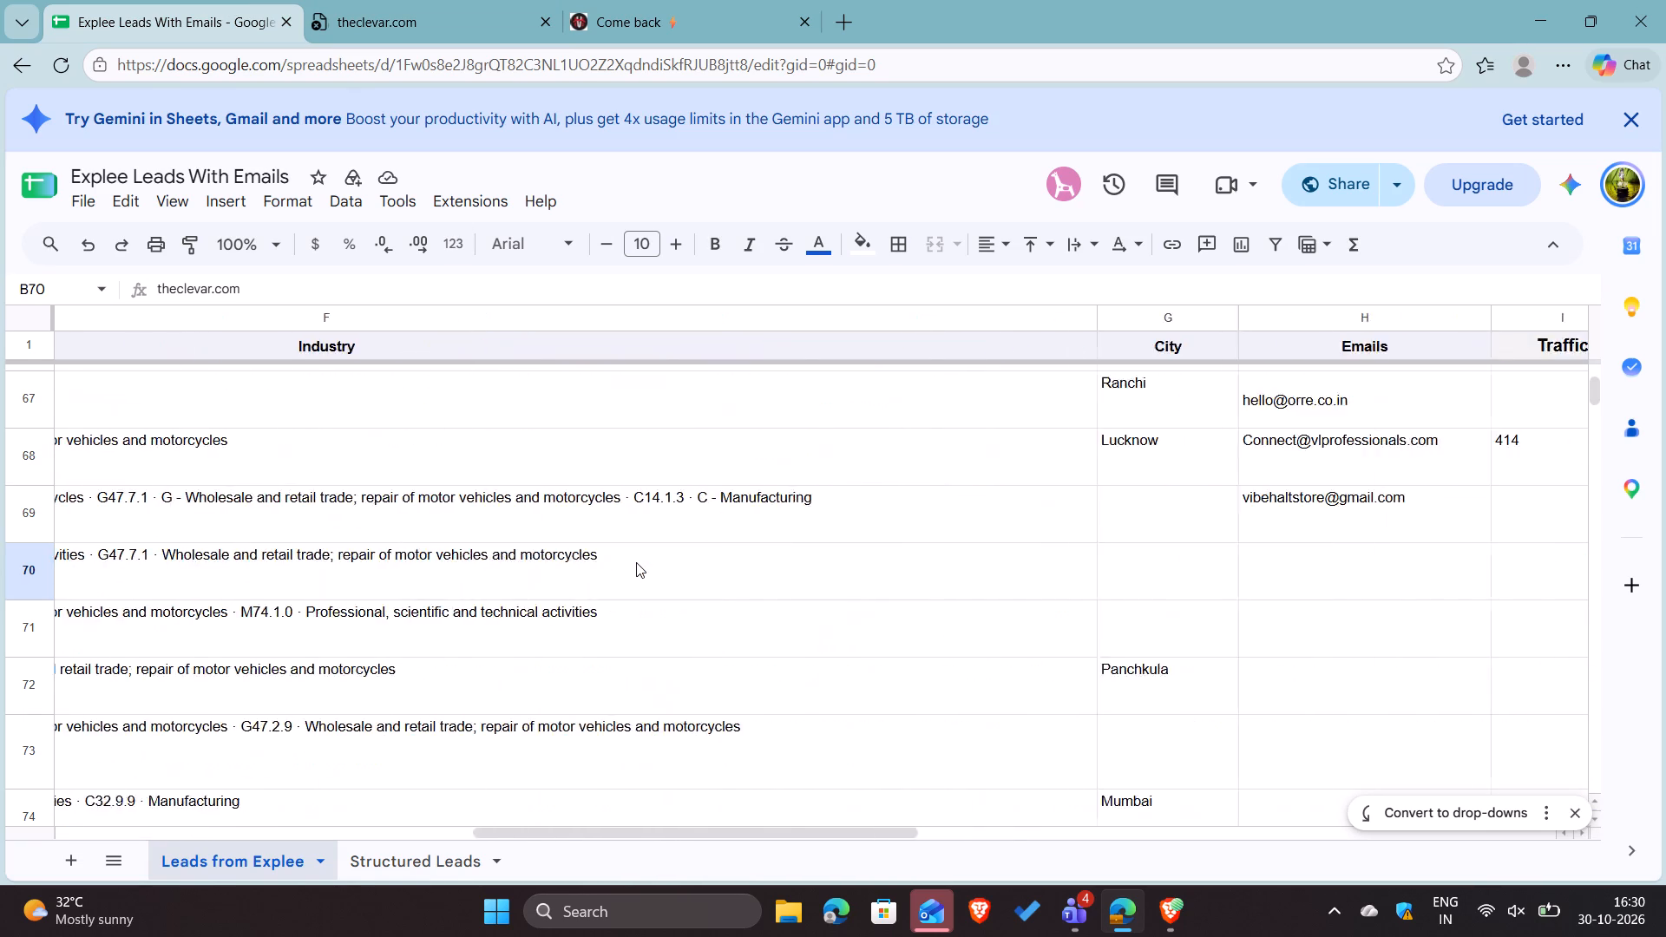
{"action": "scroll", "coordinate": [636, 562], "scroll_direction": "left", "scroll_amount": 2}
{"action": "scroll", "coordinate": [636, 562], "scroll_direction": "right", "scroll_amount": 2}
{"action": "double_click", "coordinate": [477, 574]}
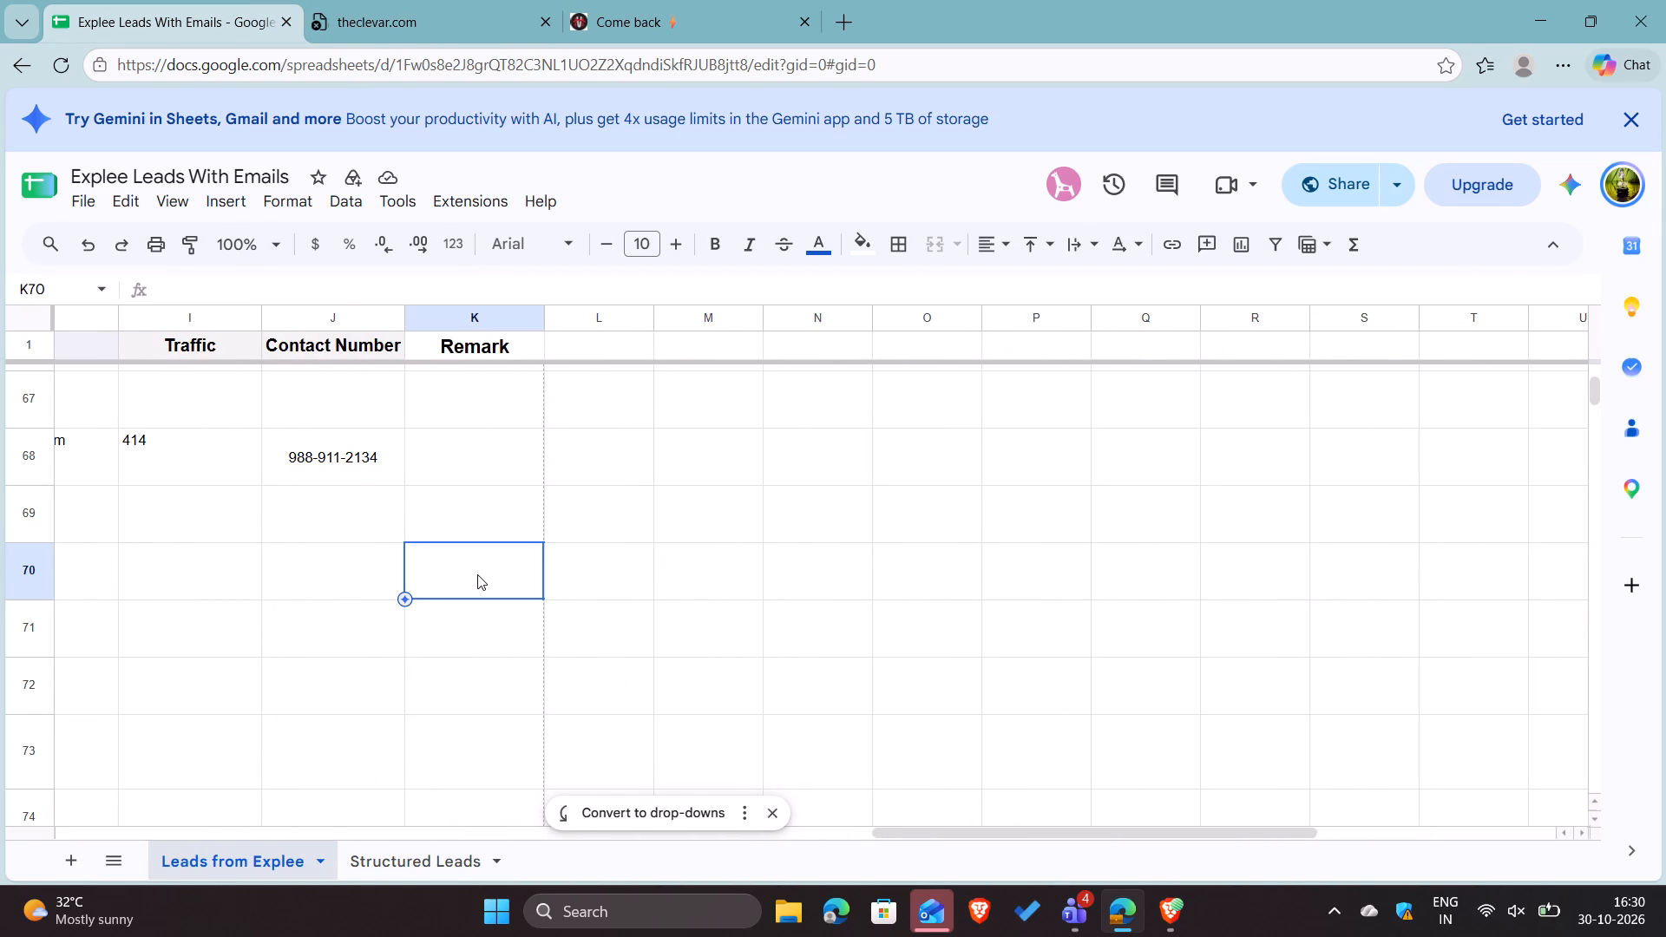
{"action": "type", "text": "Site is not working"}
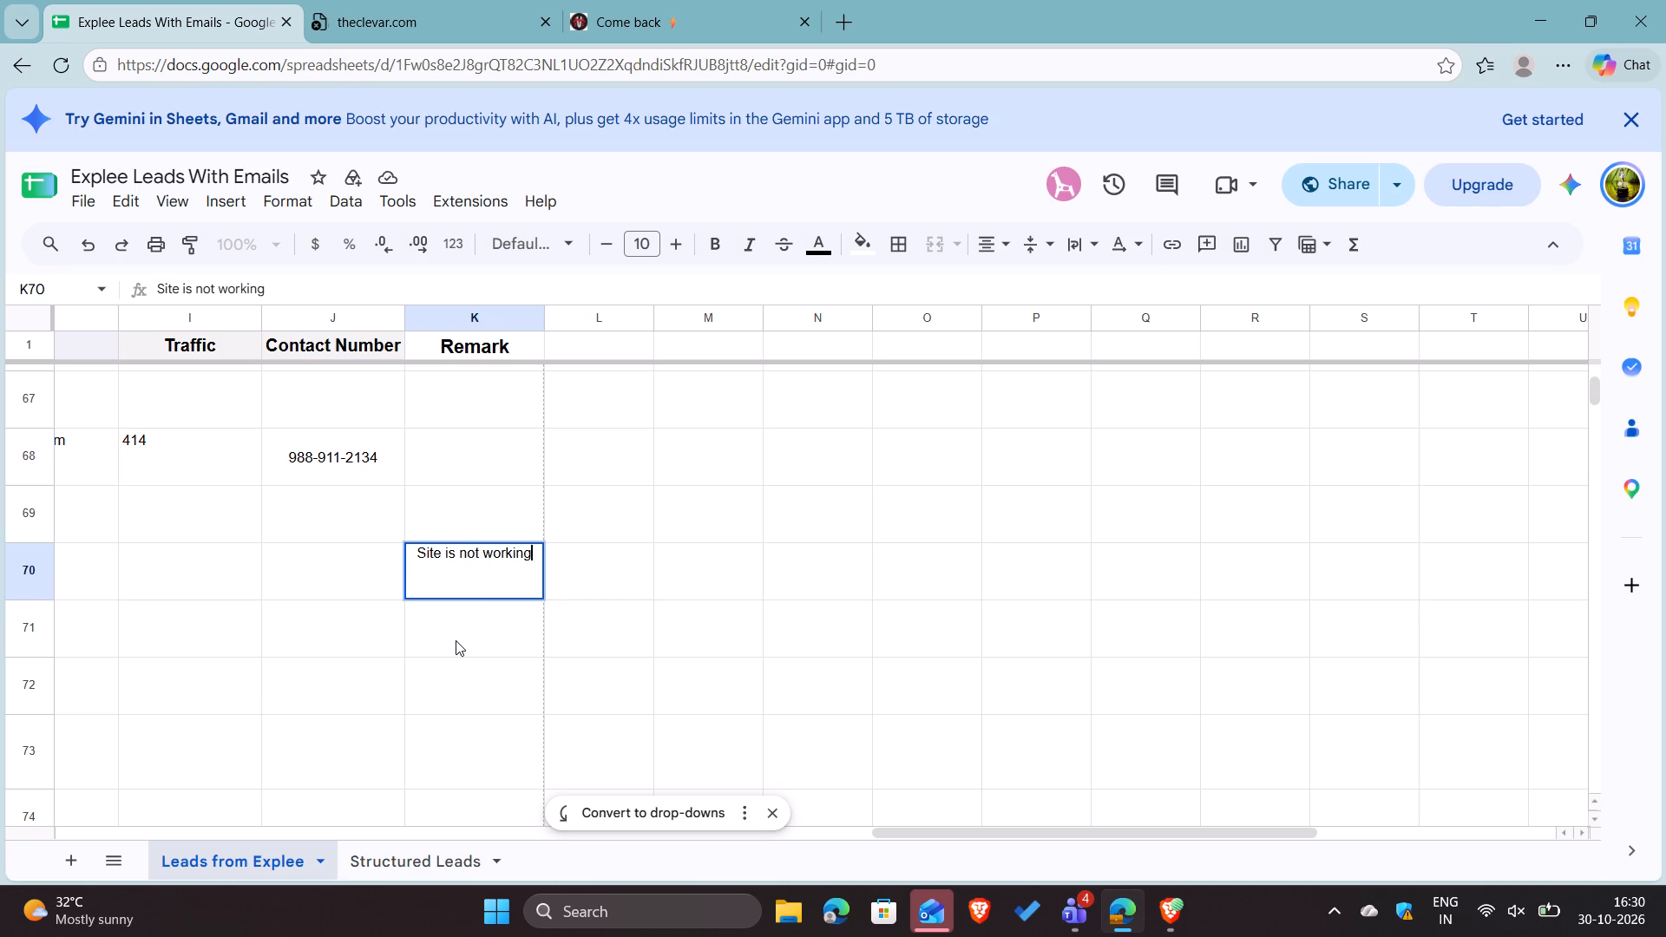
{"action": "left_click", "coordinate": [456, 640]}
Open thedivienne.com from row 71 and look through Divienne's home page and footer for contact details.
{"action": "scroll", "coordinate": [456, 640], "scroll_direction": "right", "scroll_amount": 8}
{"action": "scroll", "coordinate": [456, 640], "scroll_direction": "down", "scroll_amount": 5}
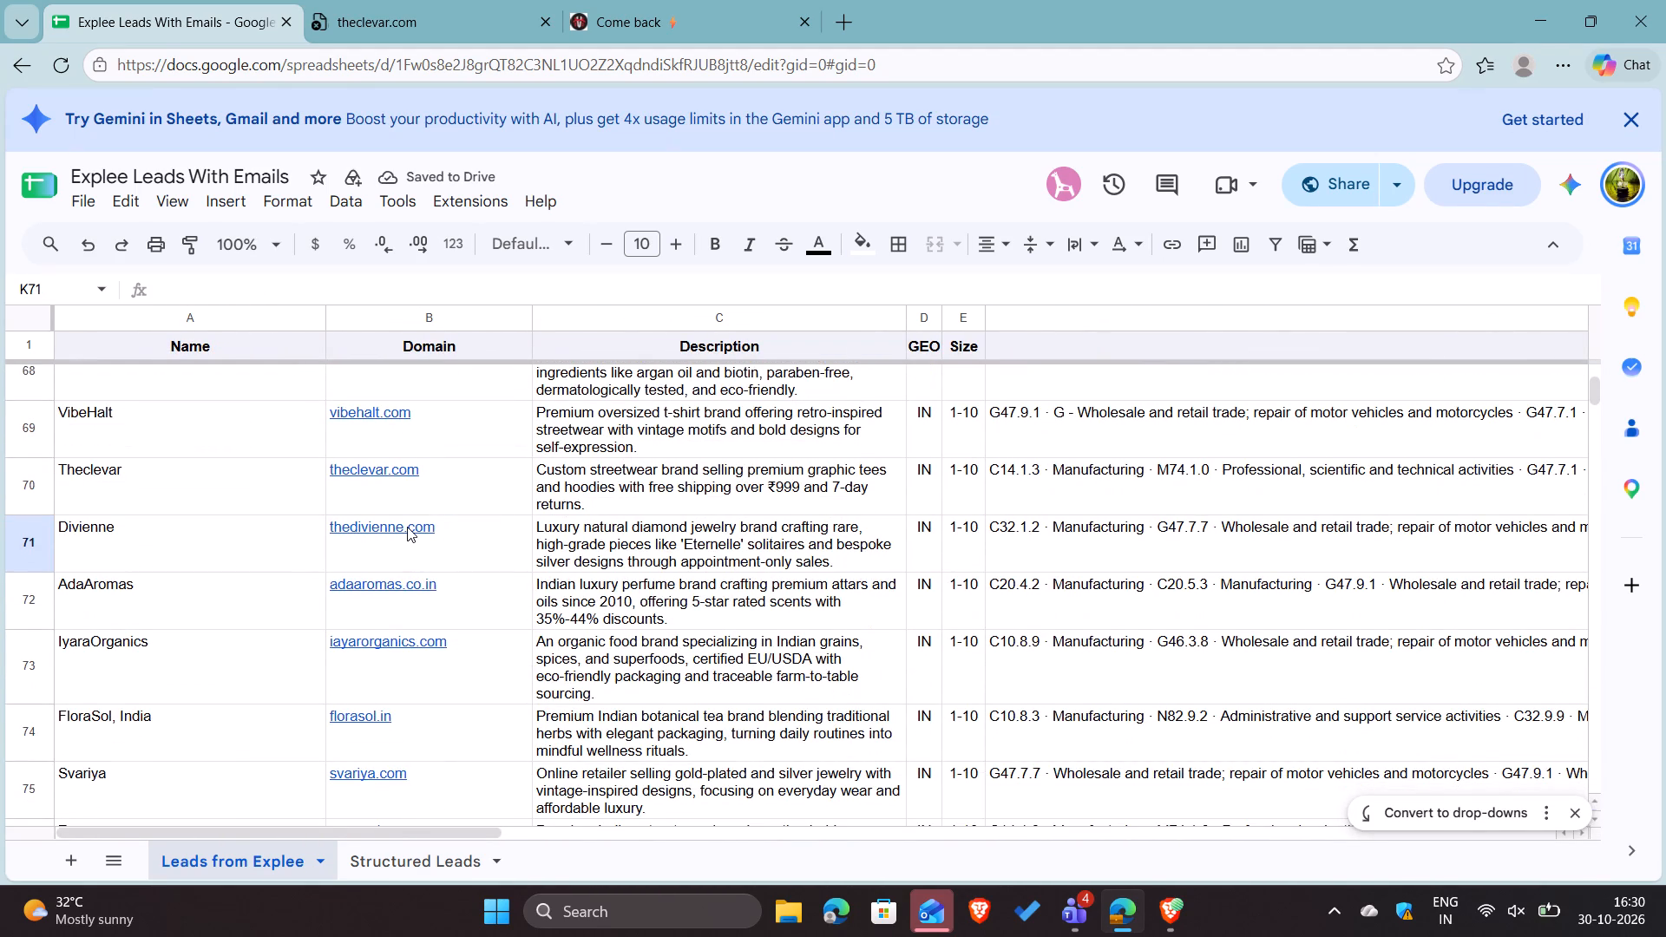
{"action": "left_click", "coordinate": [407, 527]}
{"action": "left_click", "coordinate": [454, 593]}
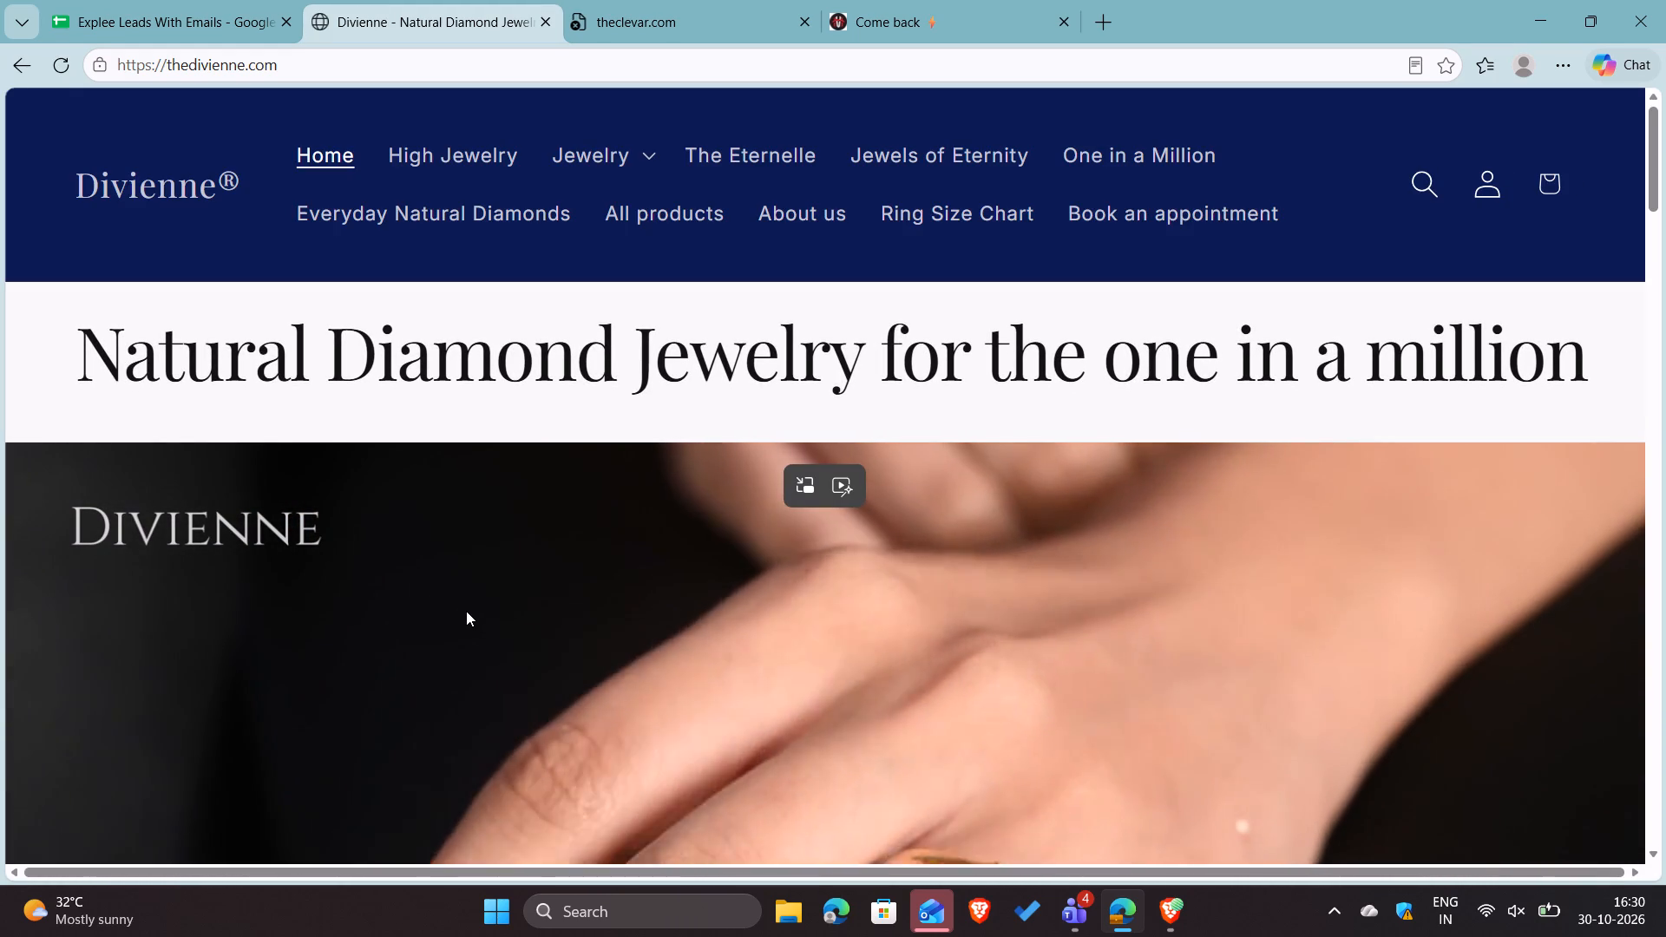
{"action": "scroll", "coordinate": [466, 611], "scroll_direction": "down", "scroll_amount": 18}
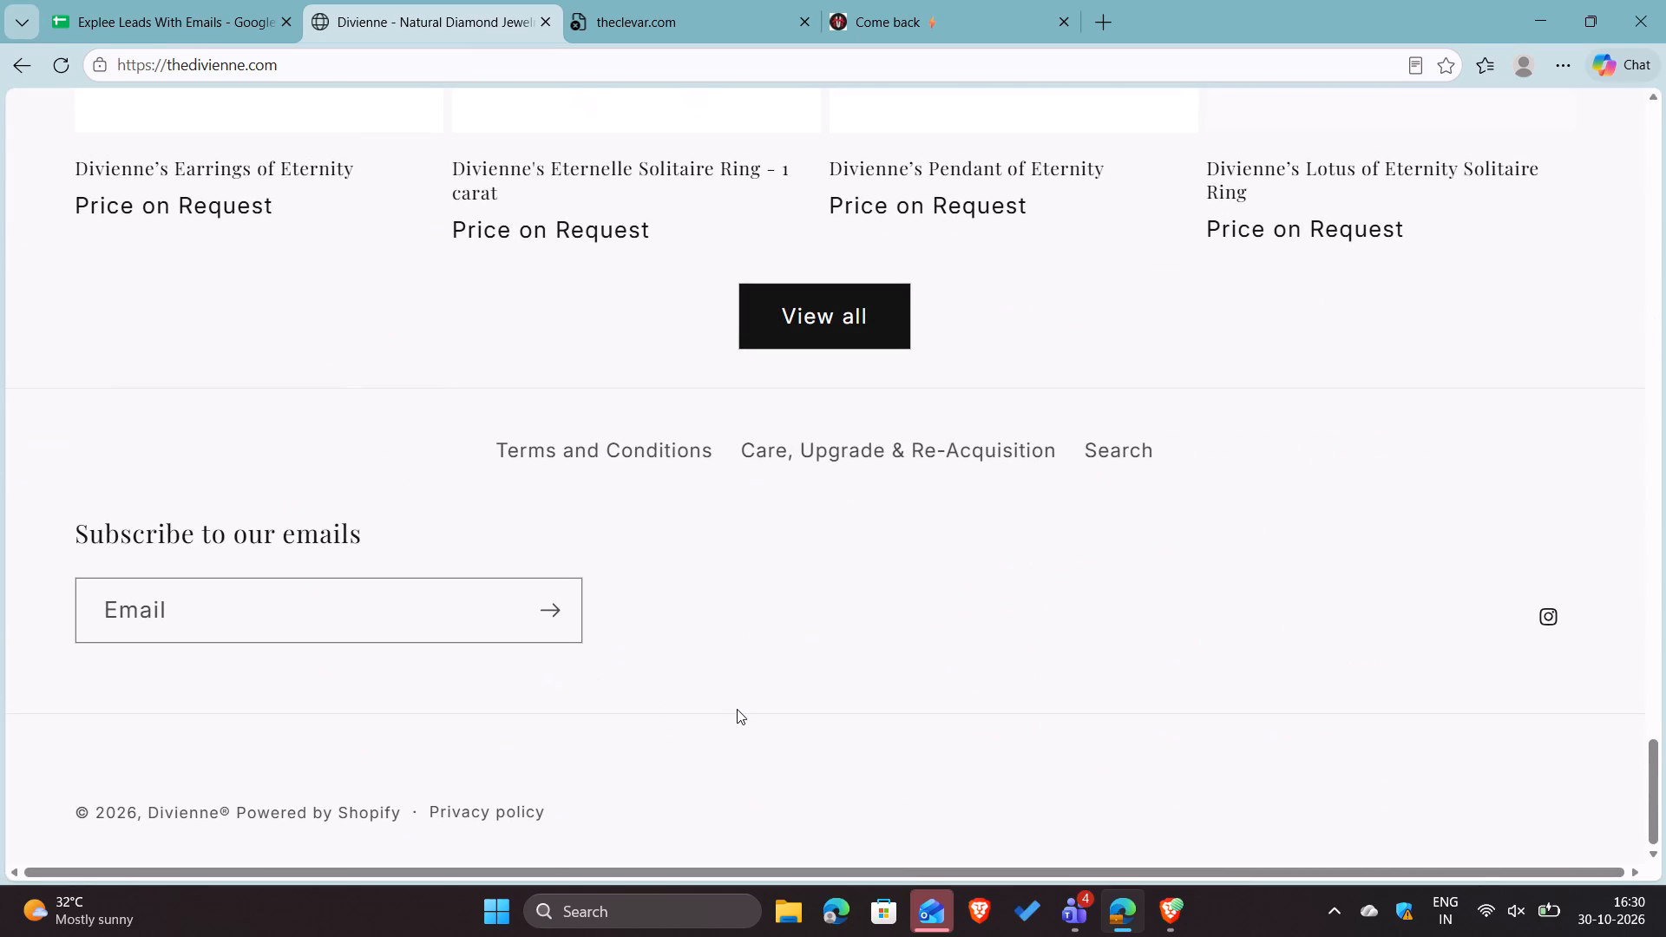
{"action": "scroll", "coordinate": [737, 709], "scroll_direction": "up", "scroll_amount": 4}
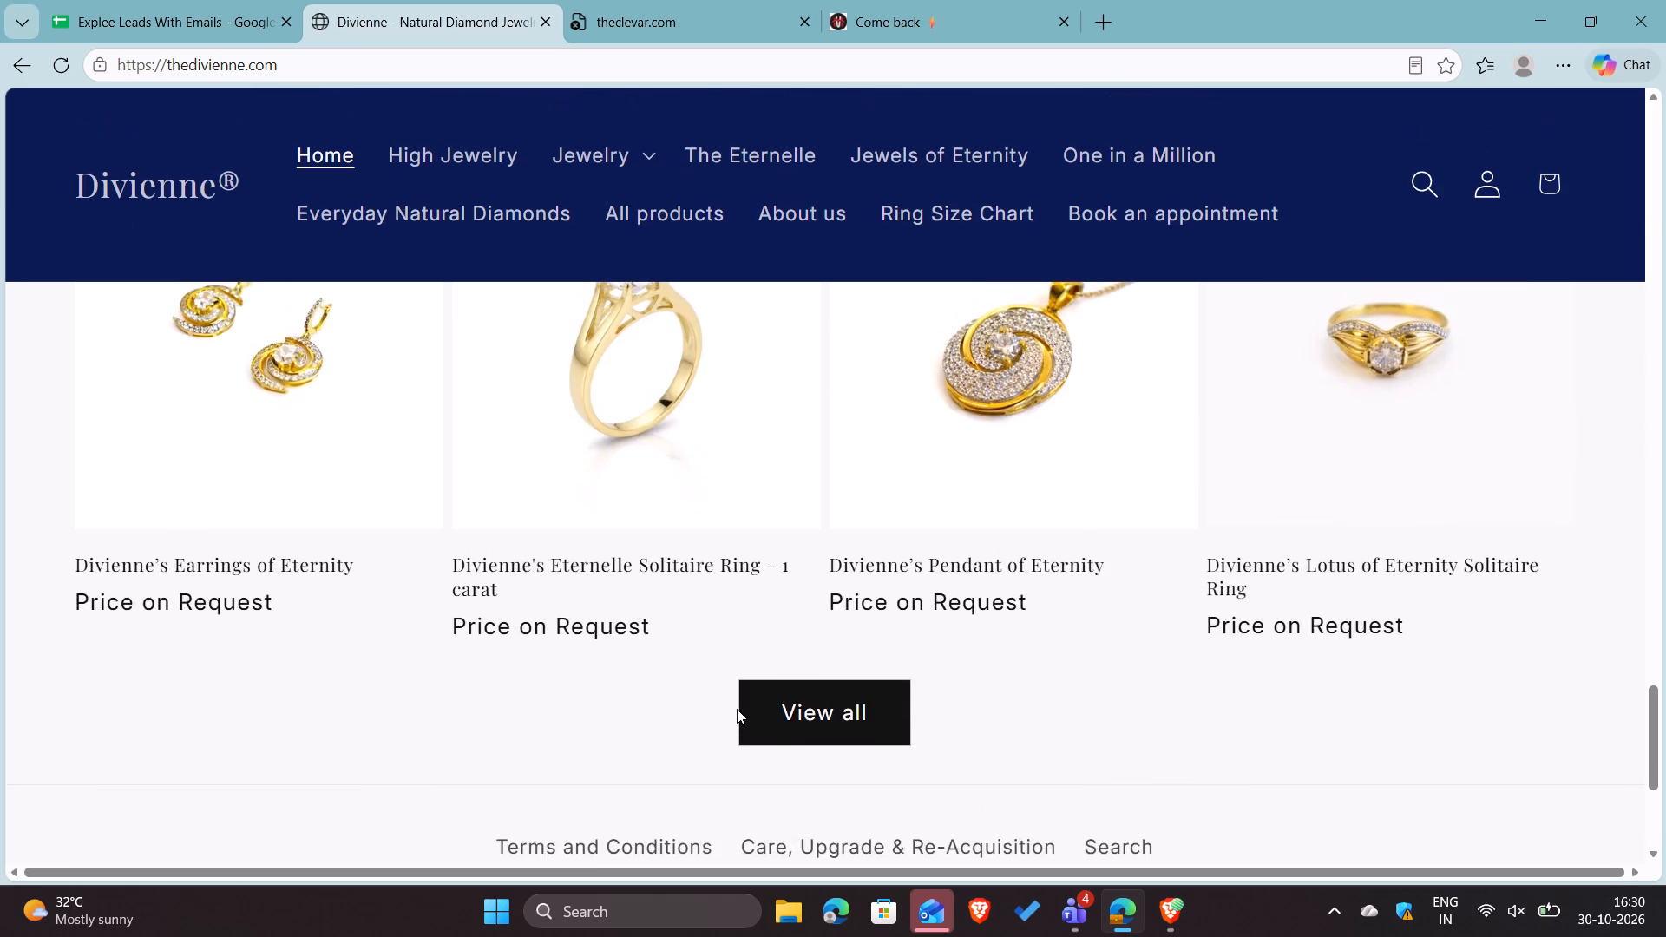
{"action": "scroll", "coordinate": [737, 709], "scroll_direction": "up", "scroll_amount": 1}
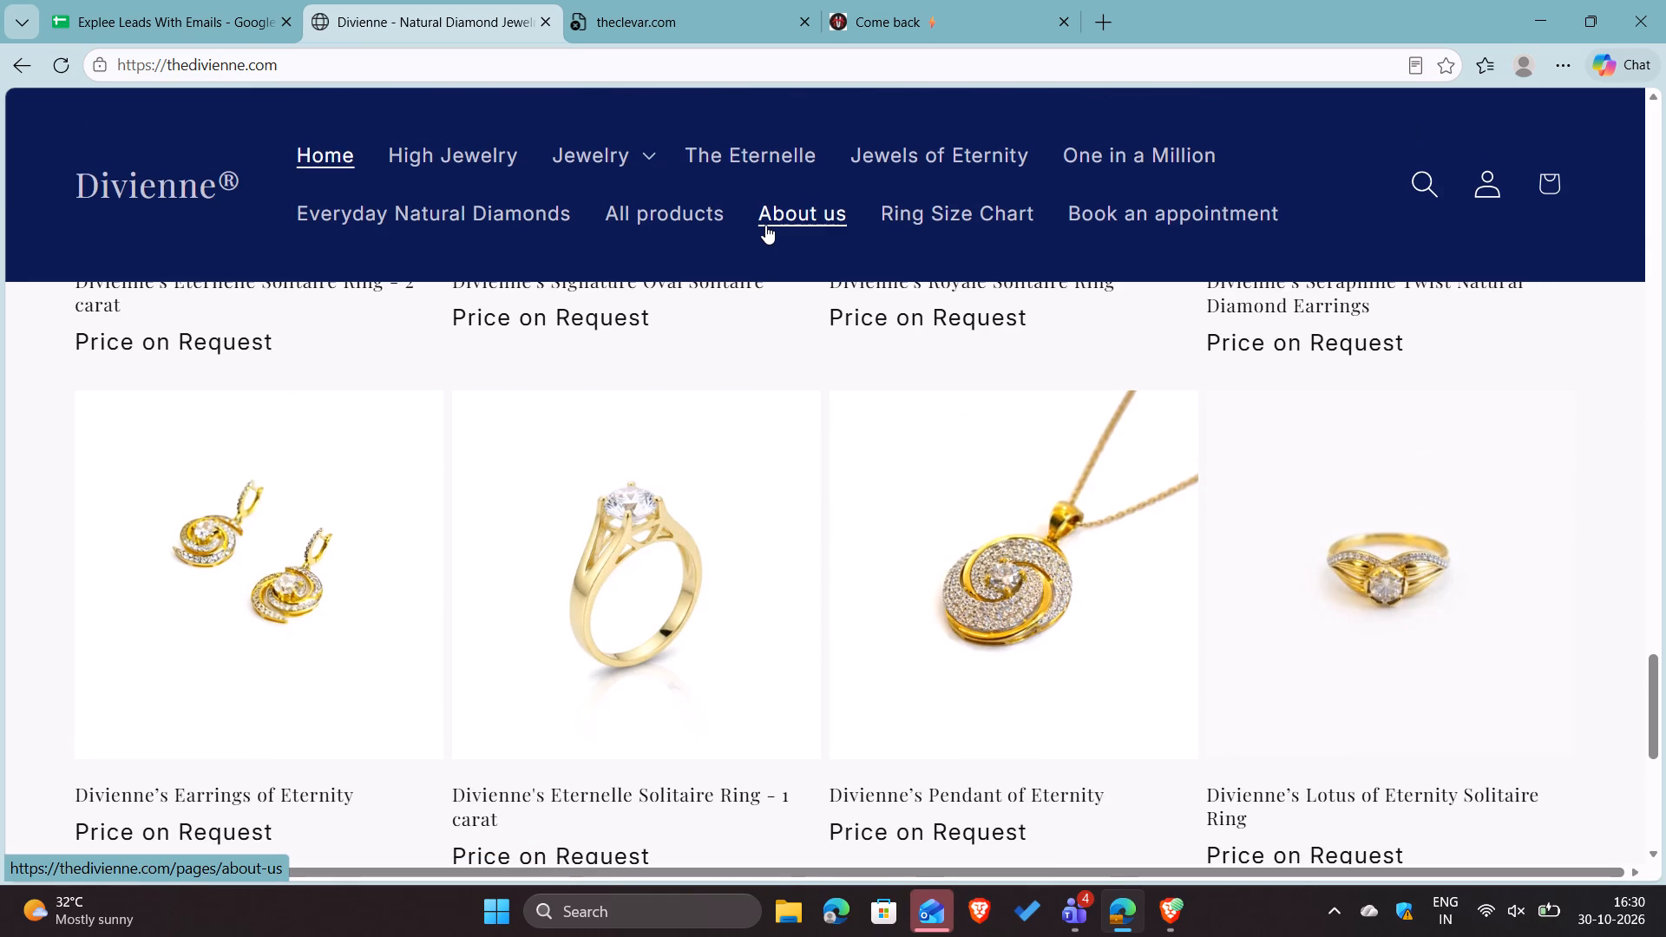
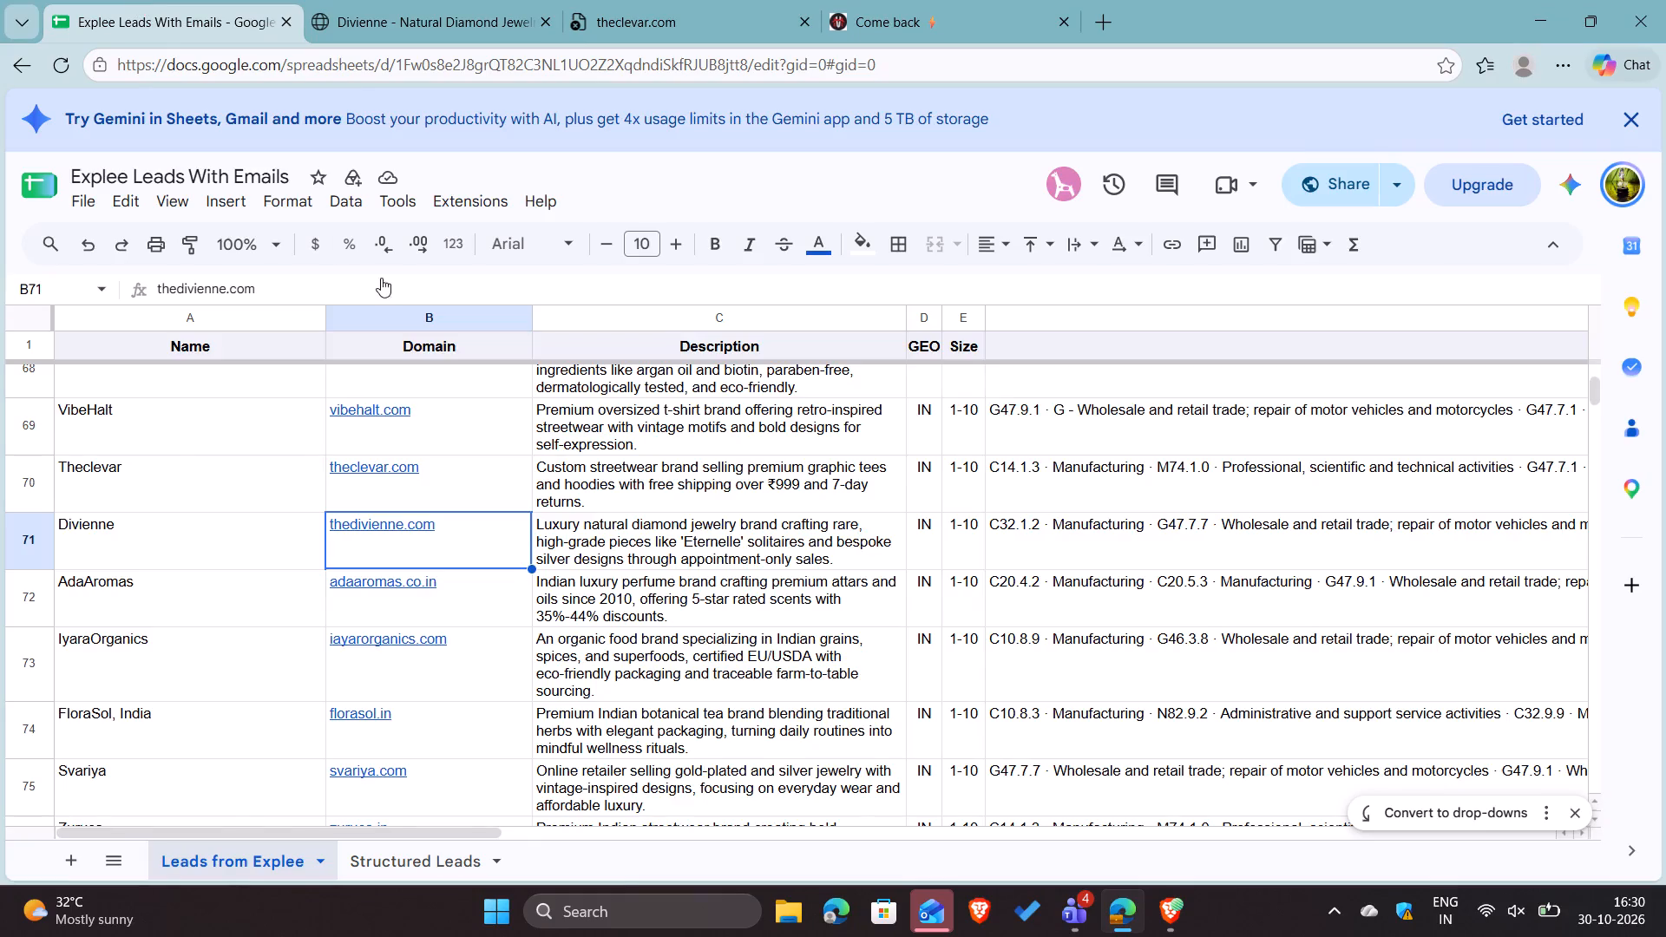
Enter the remark "Information is not available" for Divienne in row 71 of the leads sheet.
{"action": "scroll", "coordinate": [724, 599], "scroll_direction": "left", "scroll_amount": 9}
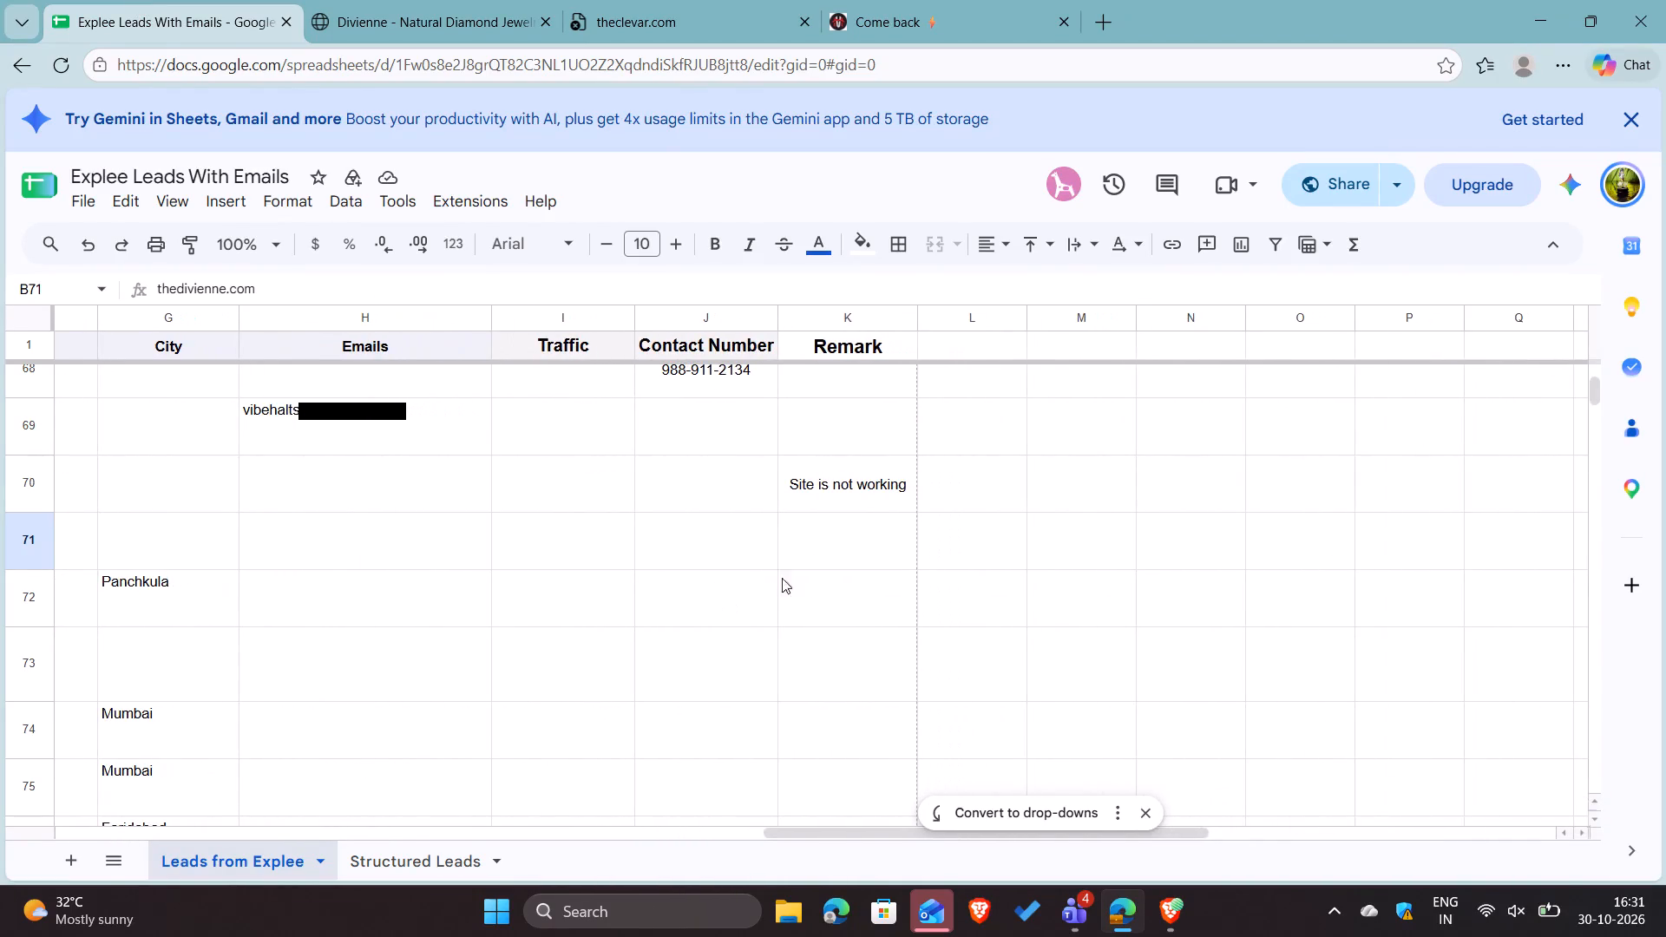
{"action": "double_click", "coordinate": [810, 533]}
{"action": "type", "text": "infor"}
{"action": "key", "text": "BackSpace"}
{"action": "key", "text": "BackSpace"}
{"action": "key", "text": "BackSpace"}
{"action": "key", "text": "BackSpace"}
{"action": "key", "text": "BackSpace"}
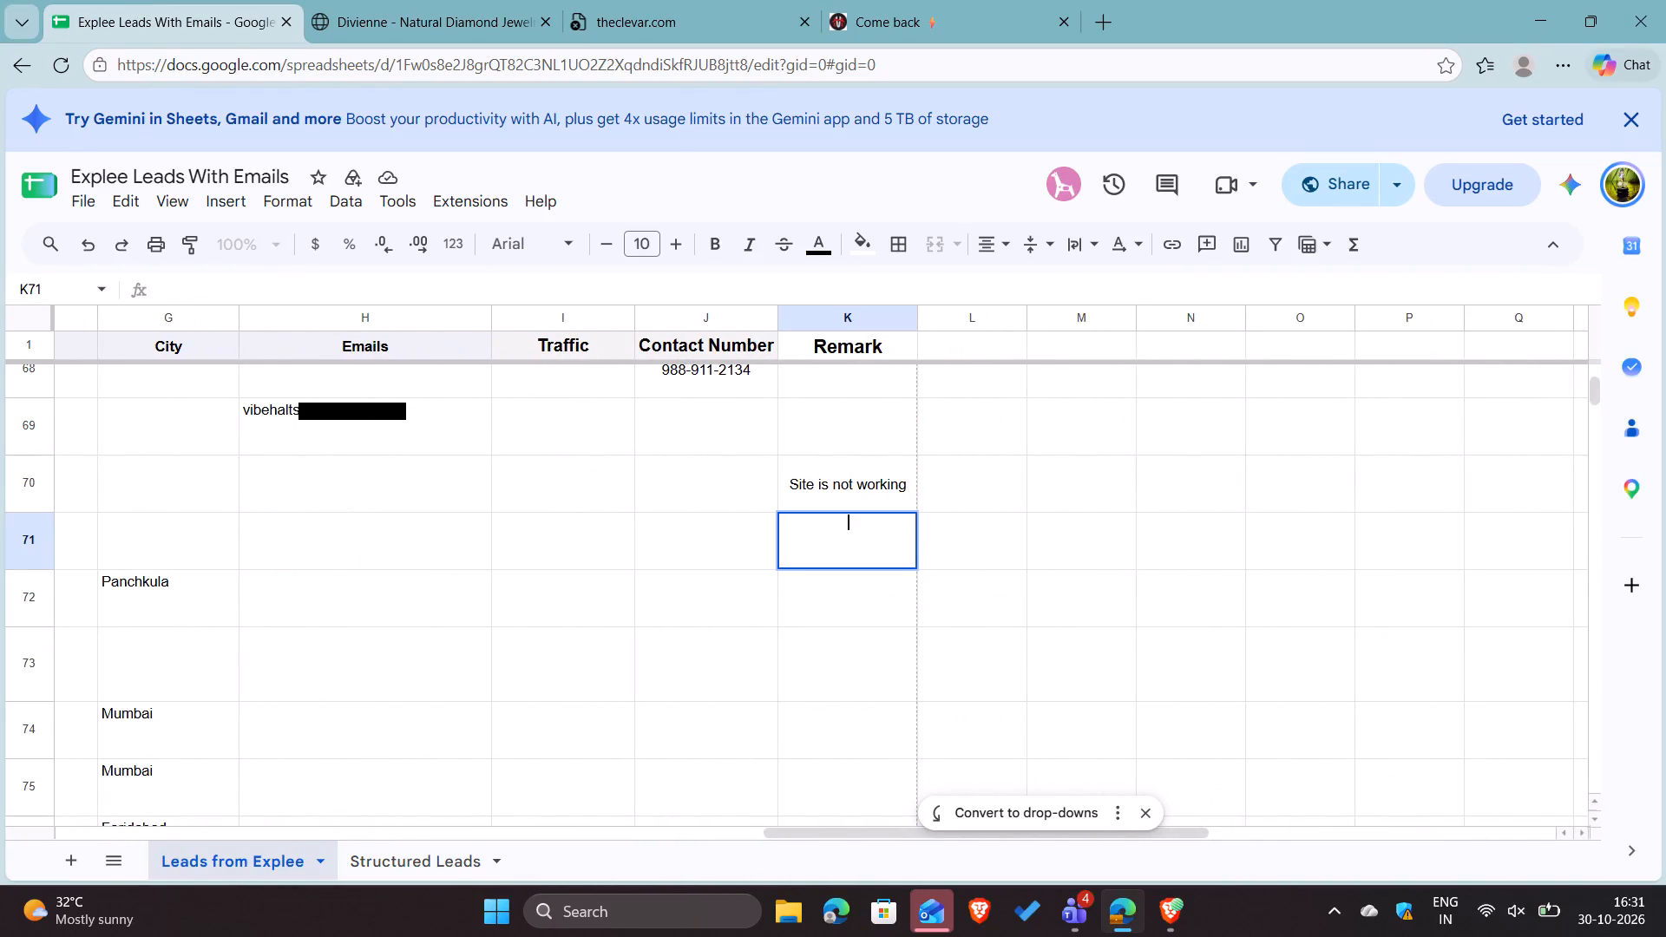
{"action": "type", "text": "In"}
{"action": "type", "text": "formation is not ava"}
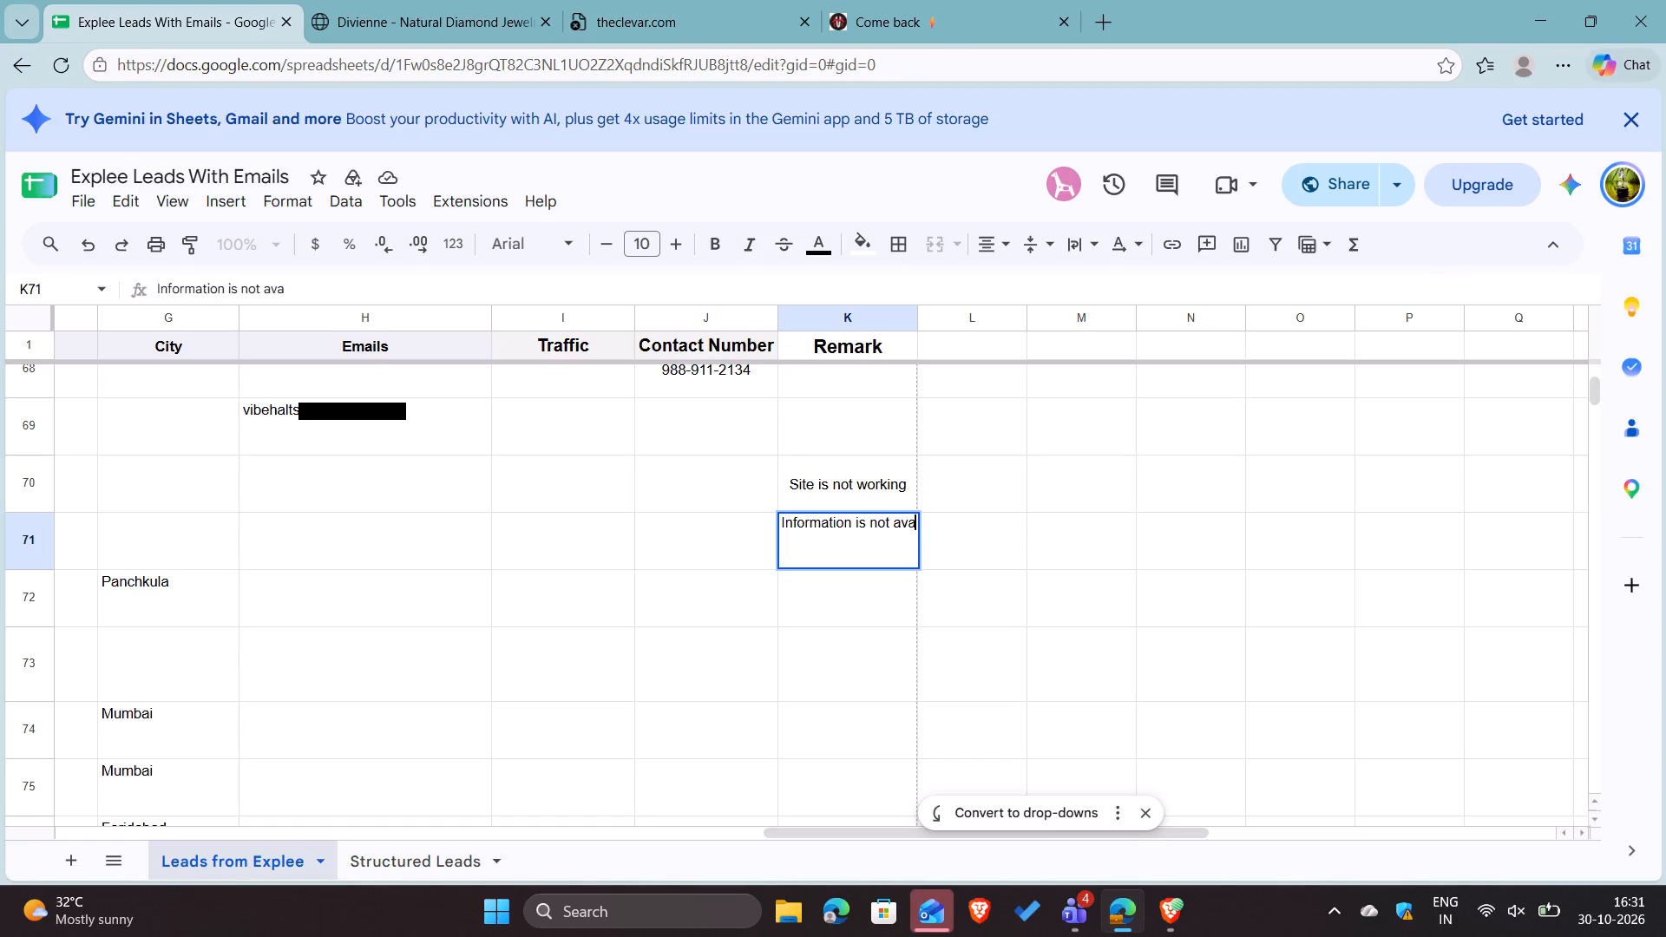
{"action": "type", "text": "ilable"}
{"action": "left_click", "coordinate": [825, 582]}
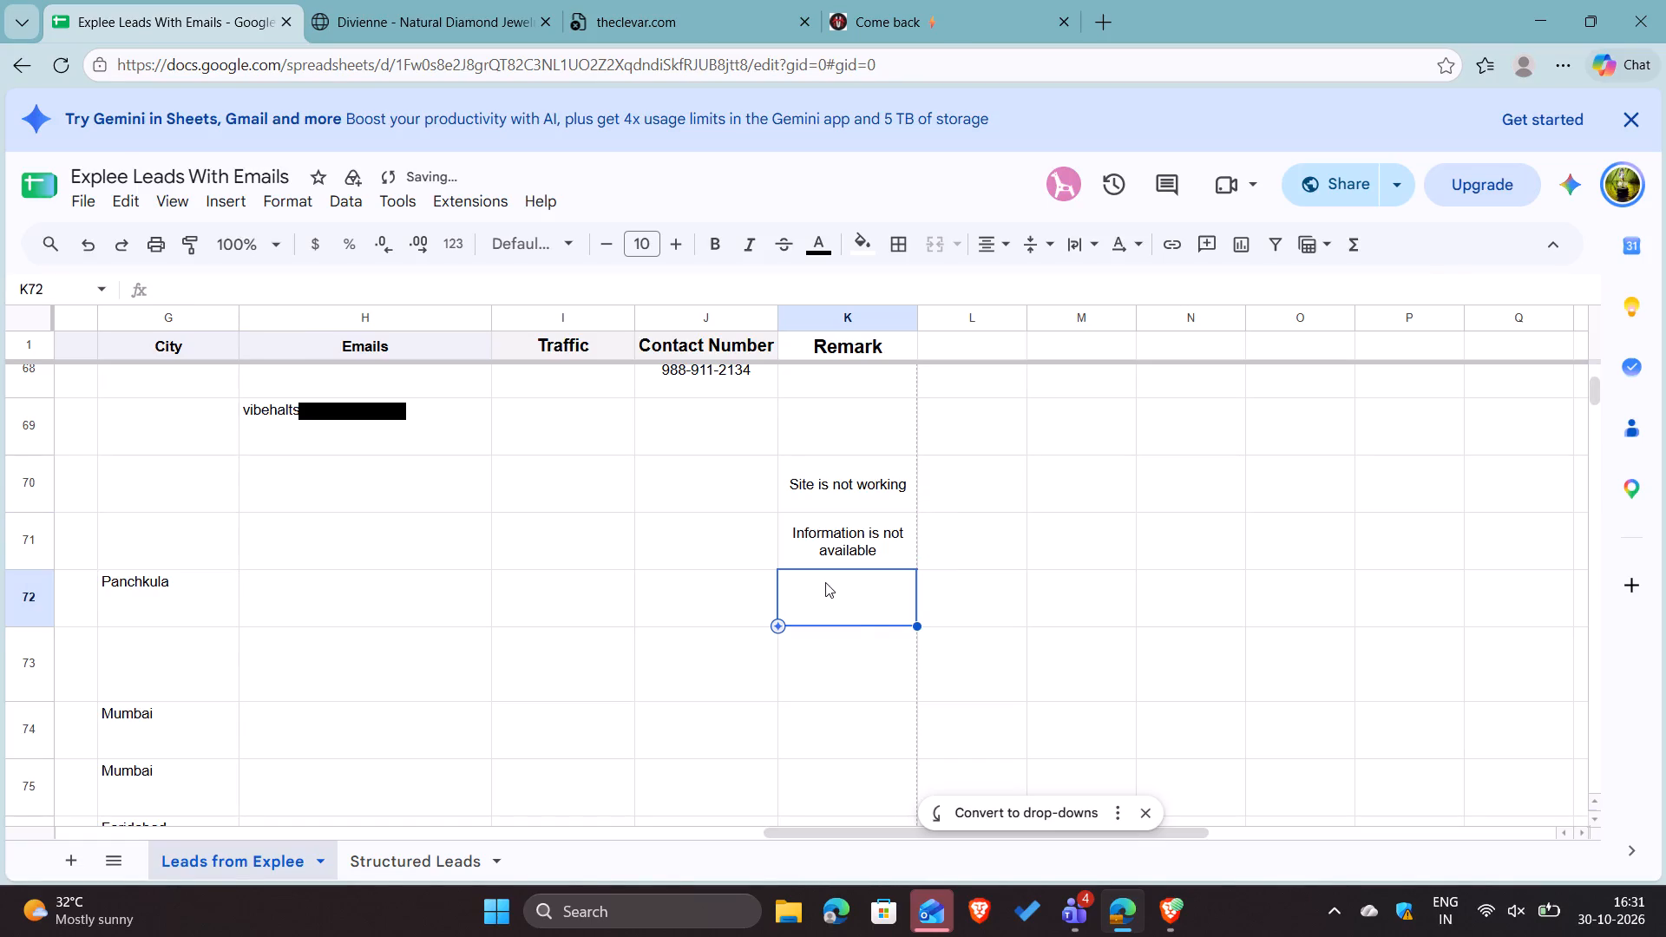
Open adaaromas.co.in from the Domain cell of row 72 and look through its home page, footer and header for contact details.
{"action": "scroll", "coordinate": [825, 582], "scroll_direction": "right", "scroll_amount": 9}
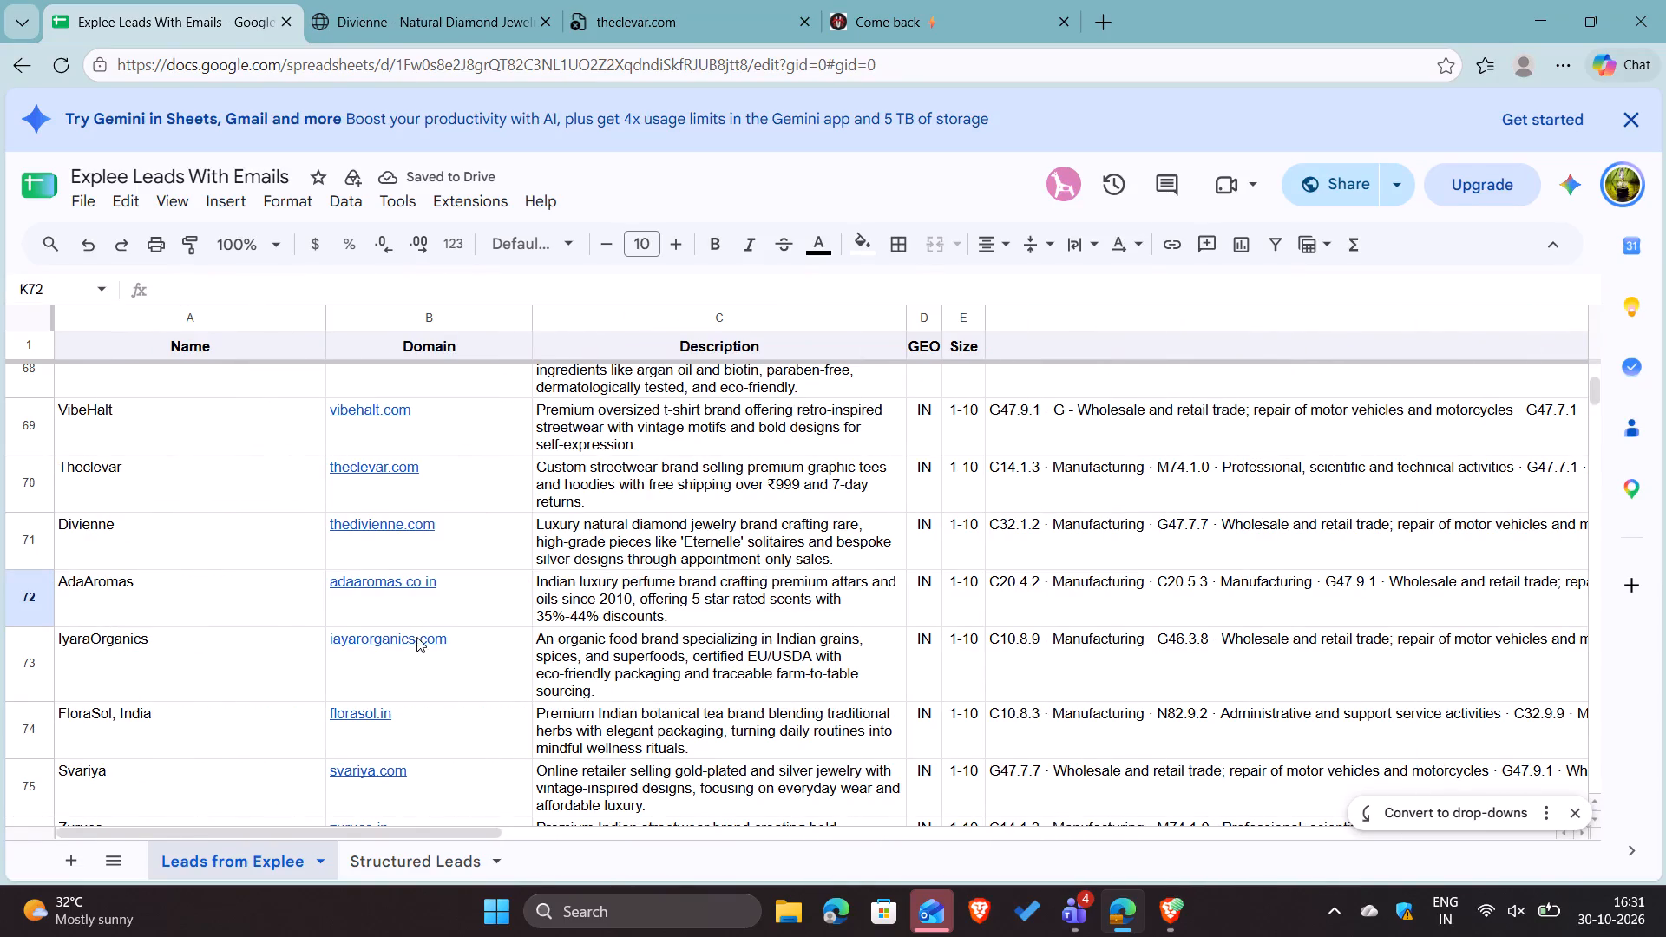
{"action": "left_click", "coordinate": [482, 598]}
{"action": "left_click", "coordinate": [476, 654]}
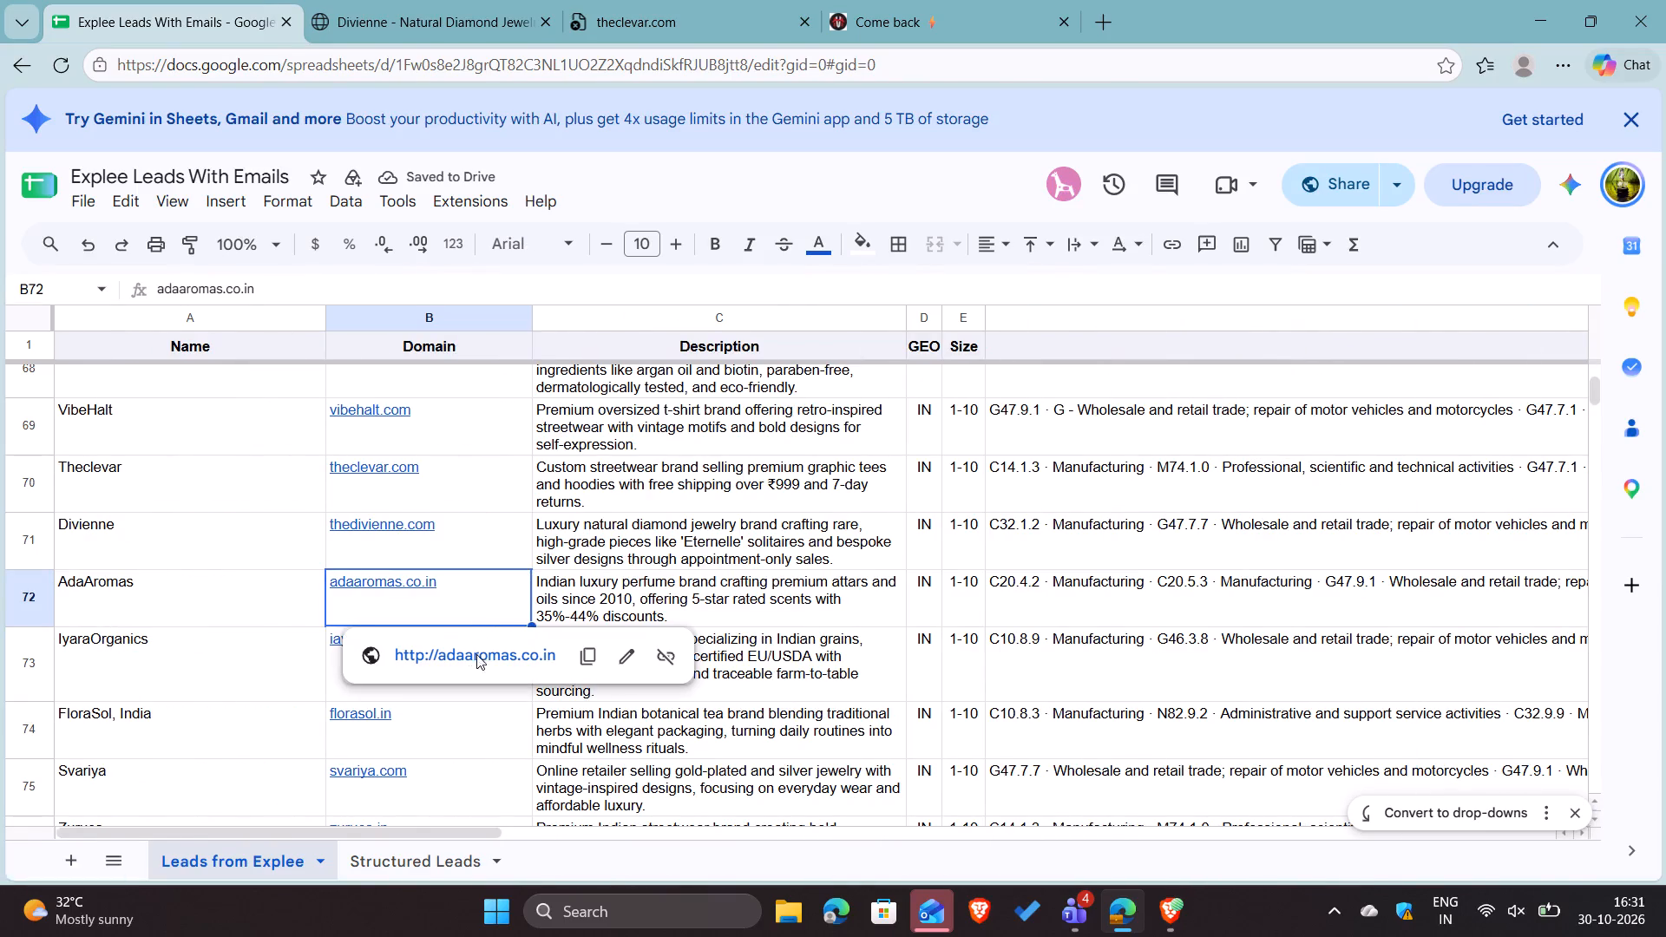
{"action": "scroll", "coordinate": [613, 444], "scroll_direction": "down", "scroll_amount": 5}
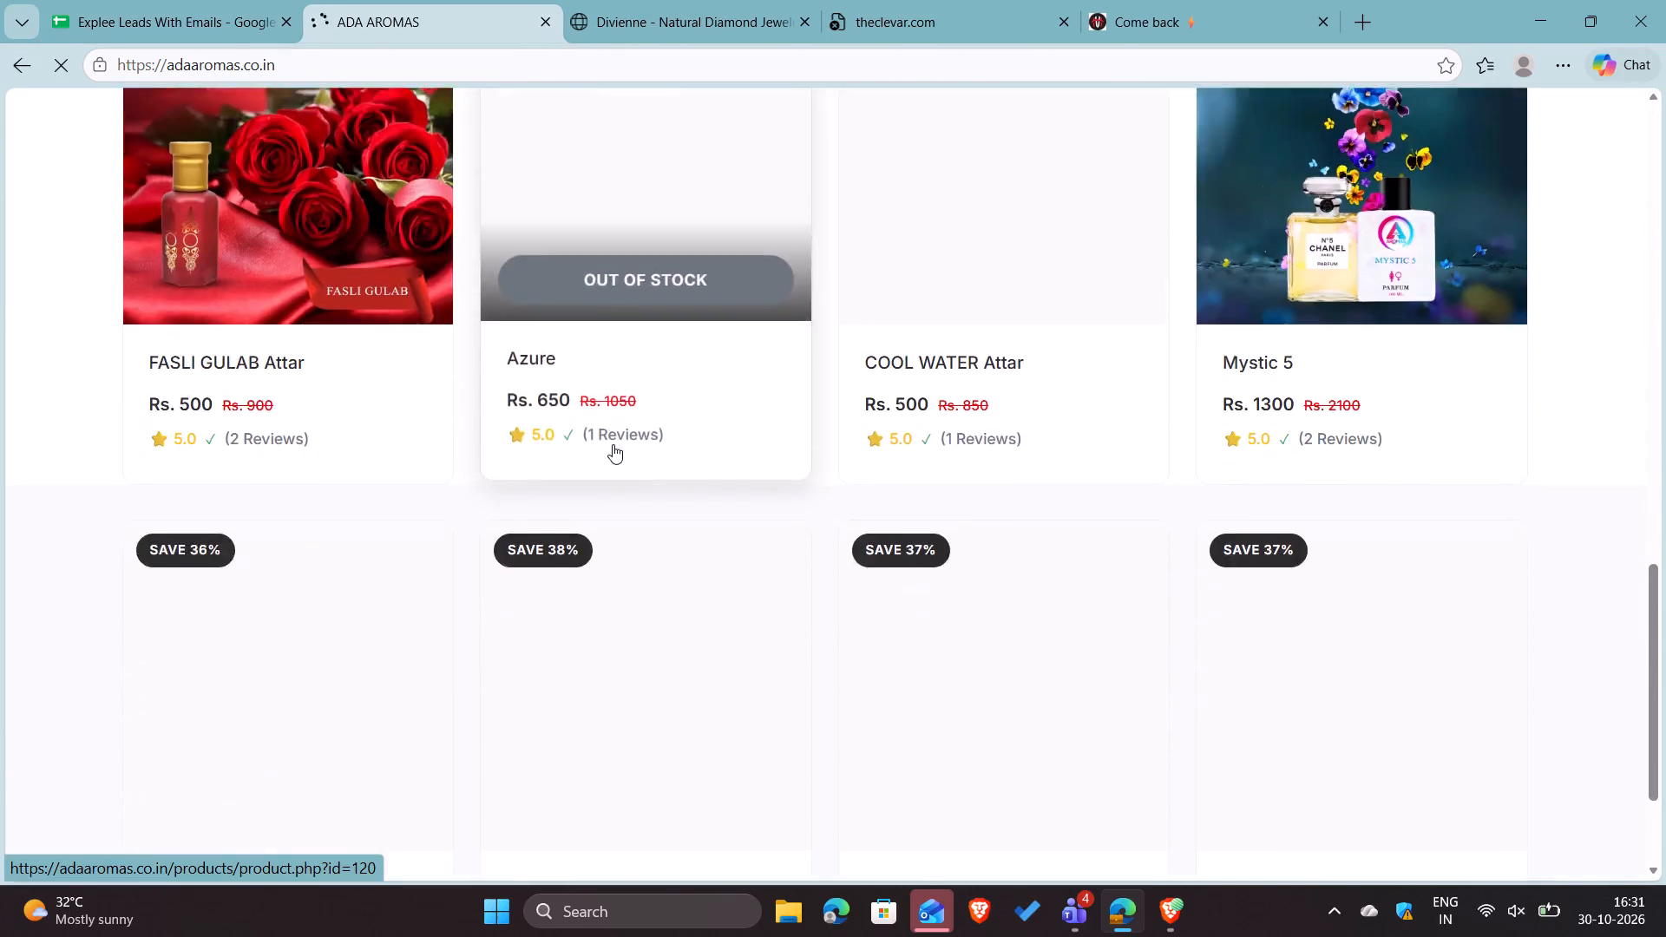
{"action": "scroll", "coordinate": [613, 444], "scroll_direction": "down", "scroll_amount": 8}
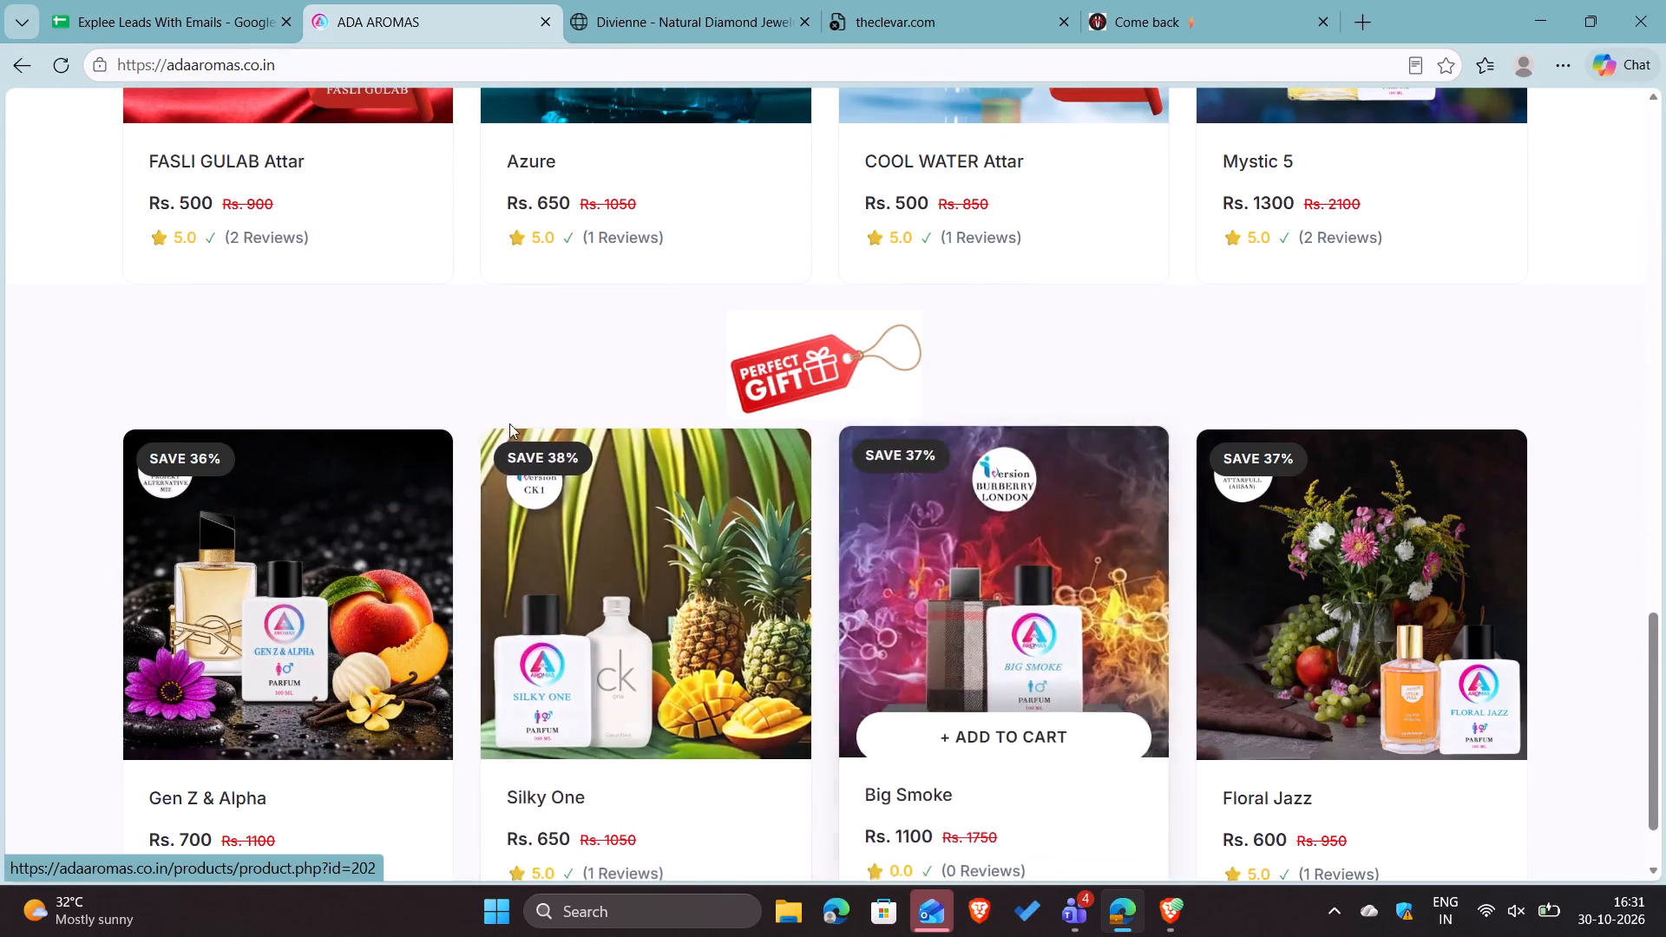
{"action": "scroll", "coordinate": [430, 408], "scroll_direction": "down", "scroll_amount": 6}
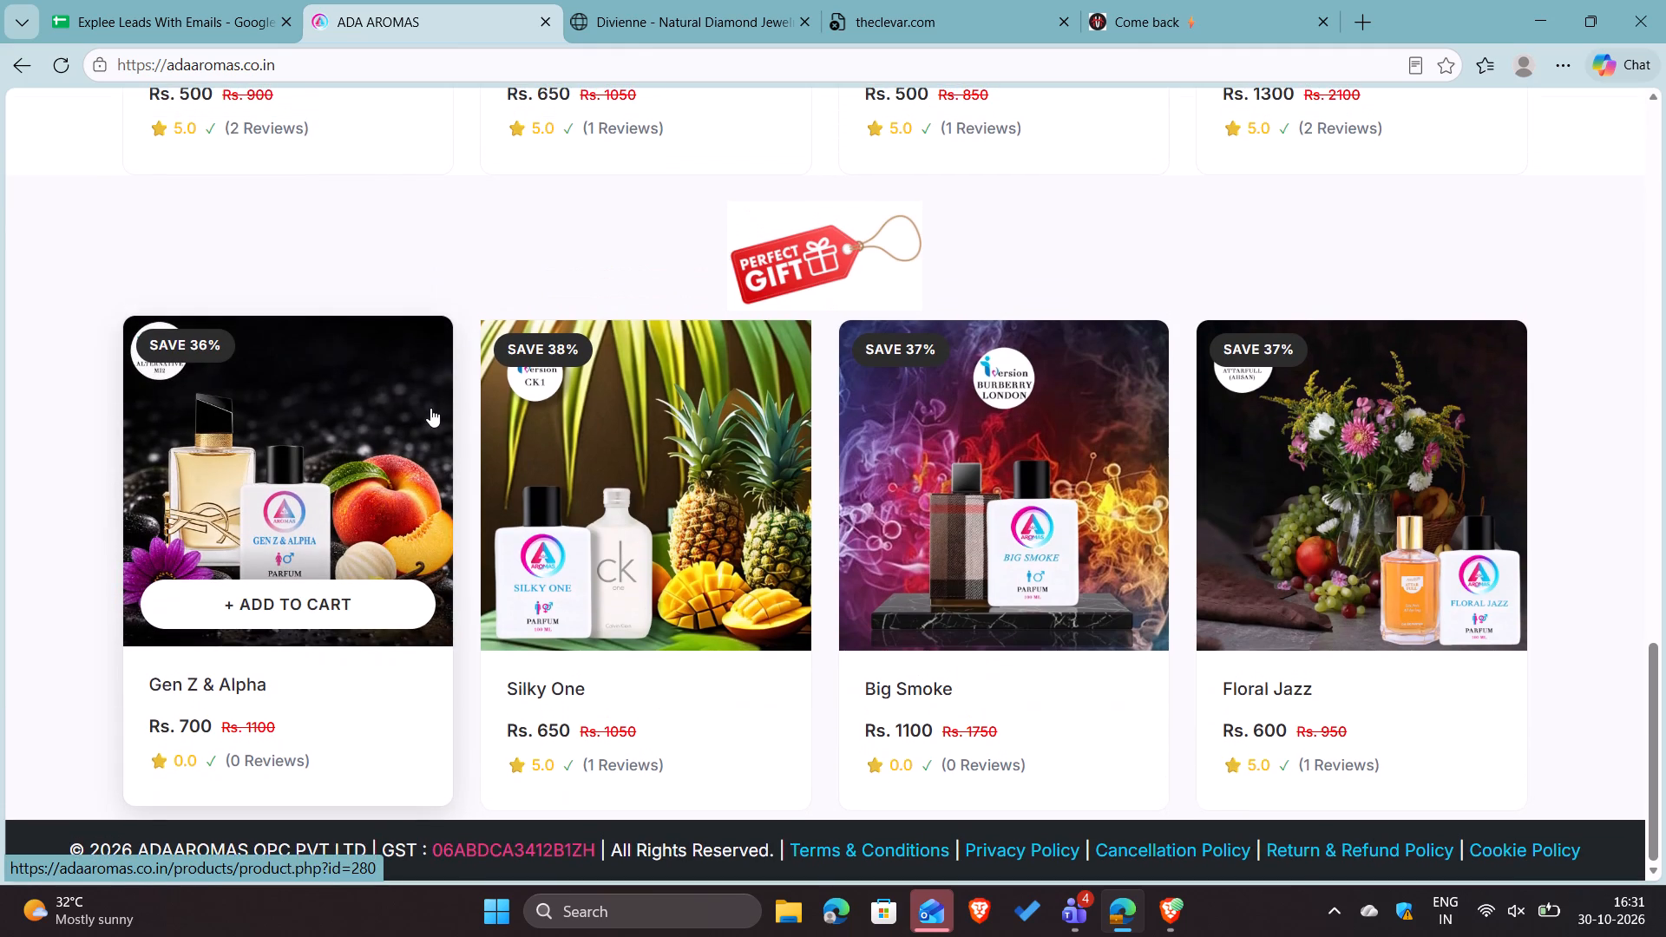
{"action": "scroll", "coordinate": [430, 408], "scroll_direction": "up", "scroll_amount": 12}
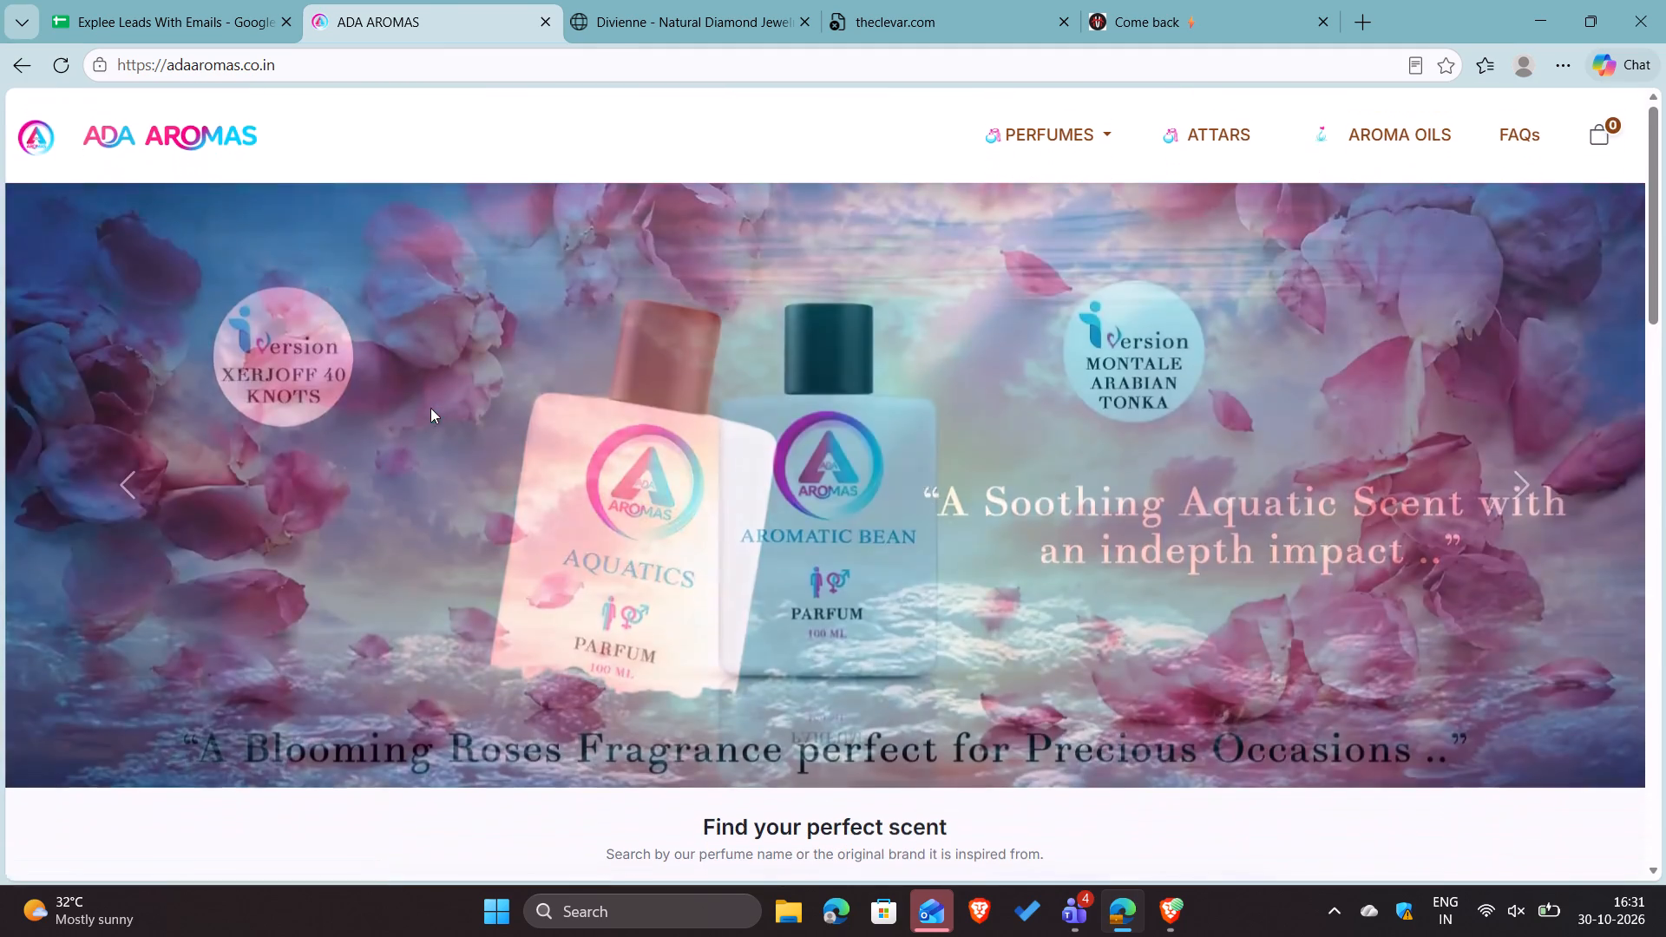
{"action": "left_click_drag", "start_coordinate": [1486, 161], "coordinate": [1087, 210]}
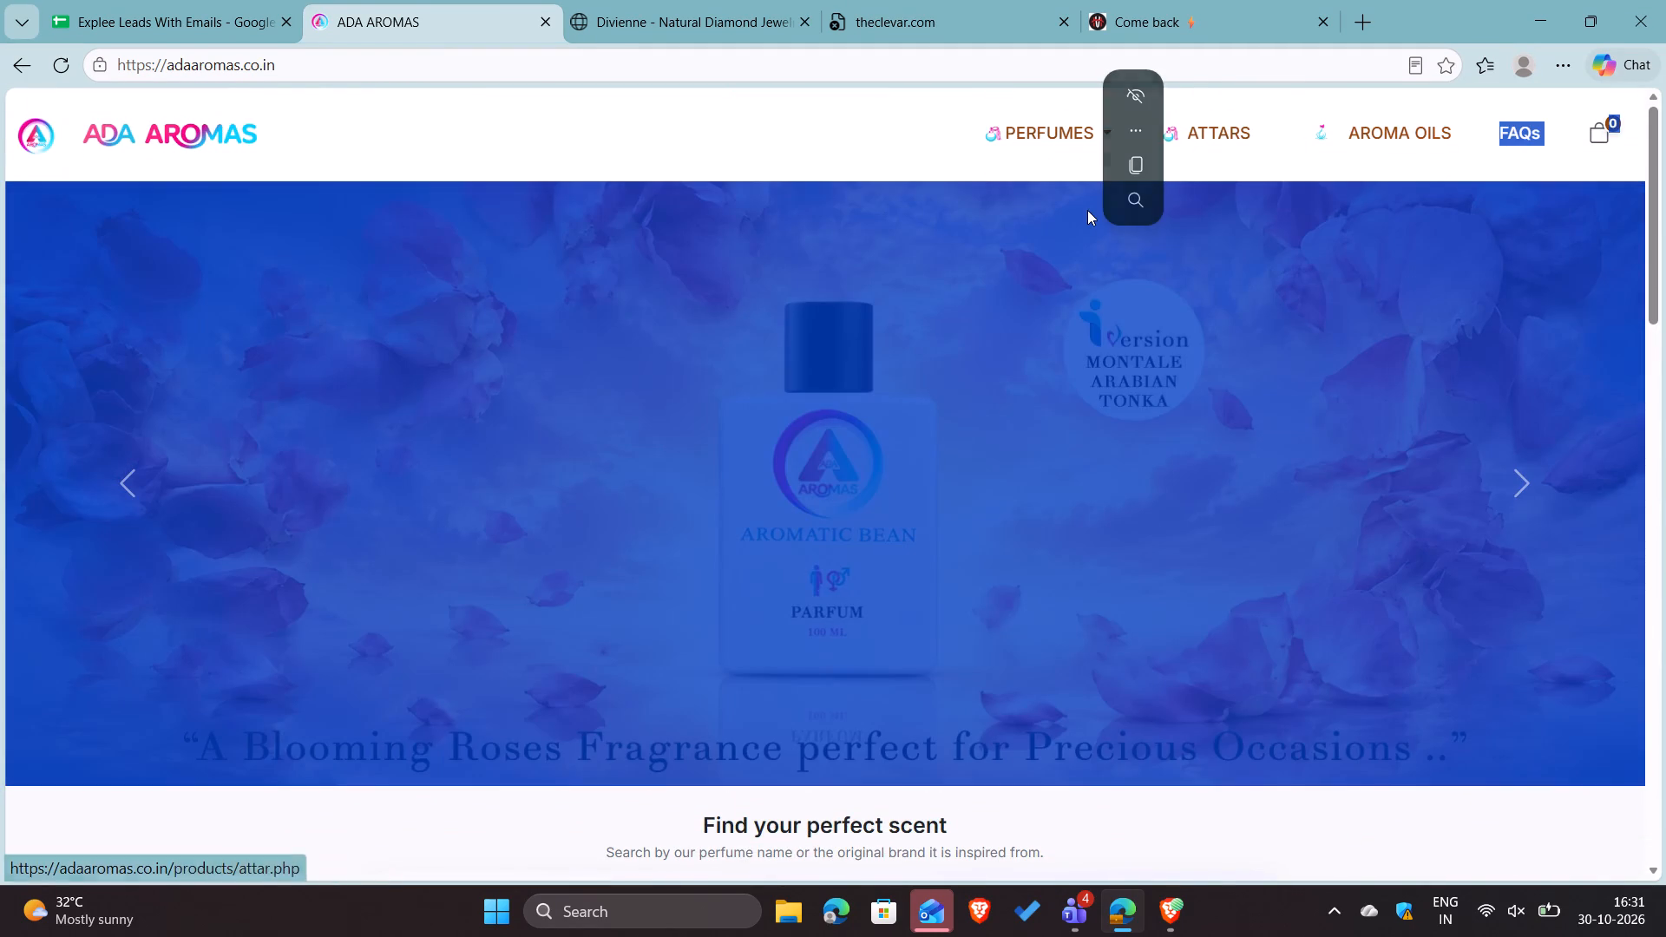
Enter the remark "Information is not available" for AdaAromas in row 72 of the leads sheet.
{"action": "left_click", "coordinate": [129, 0]}
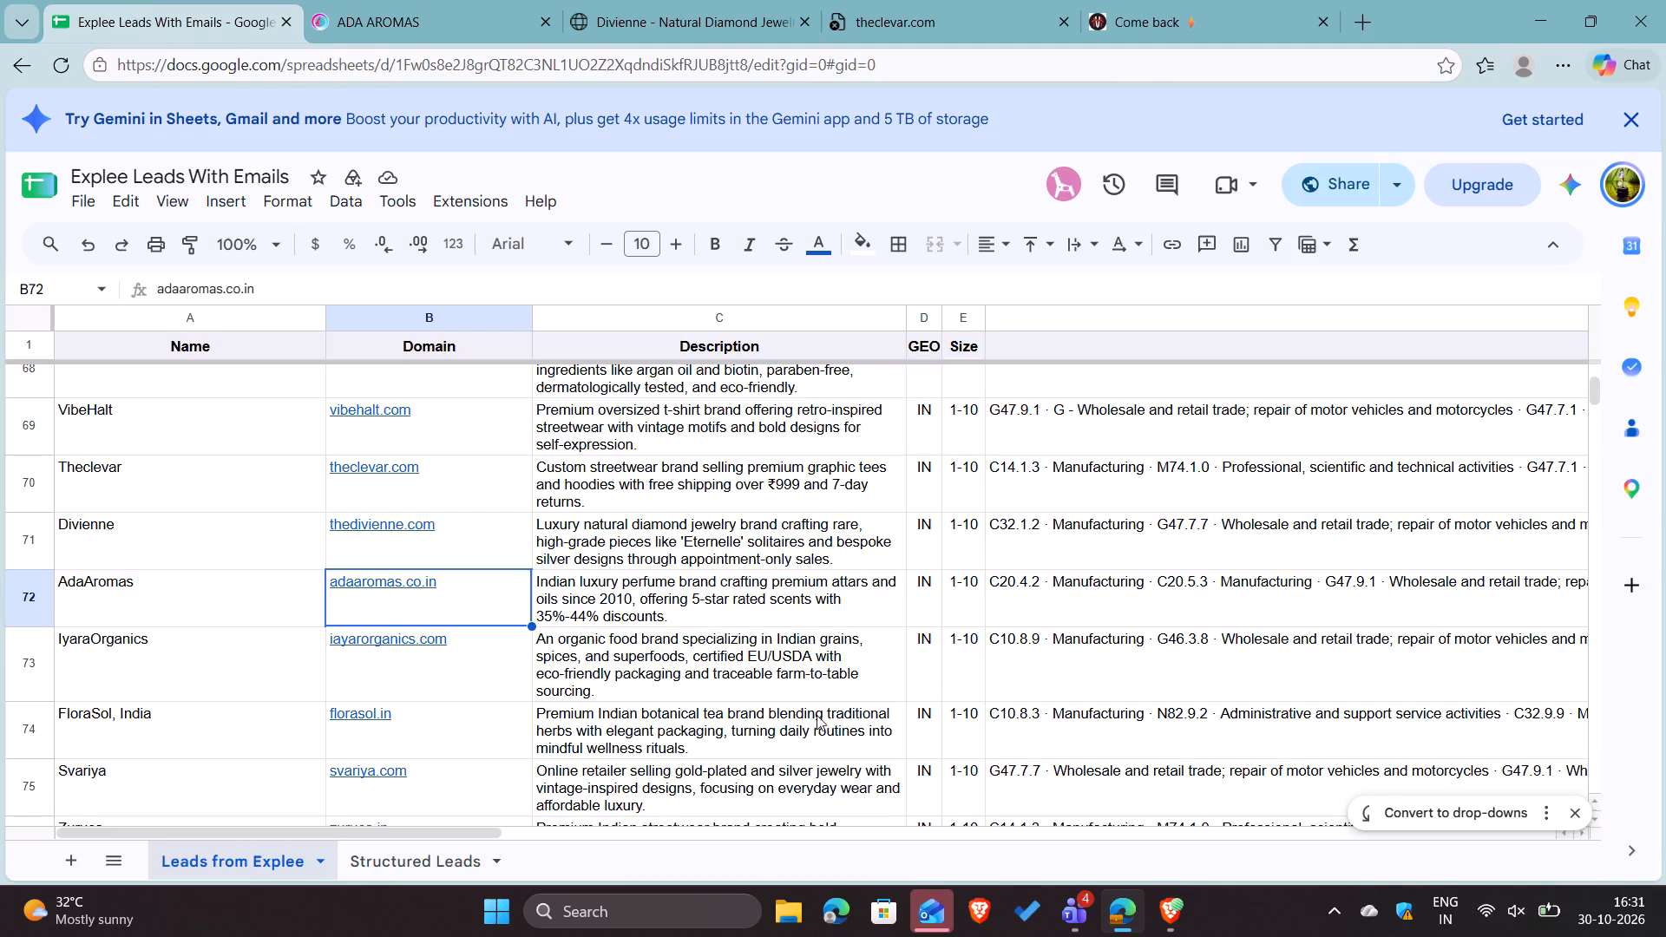
{"action": "scroll", "coordinate": [819, 713], "scroll_direction": "left", "scroll_amount": 9}
{"action": "scroll", "coordinate": [819, 713], "scroll_direction": "right", "scroll_amount": 2}
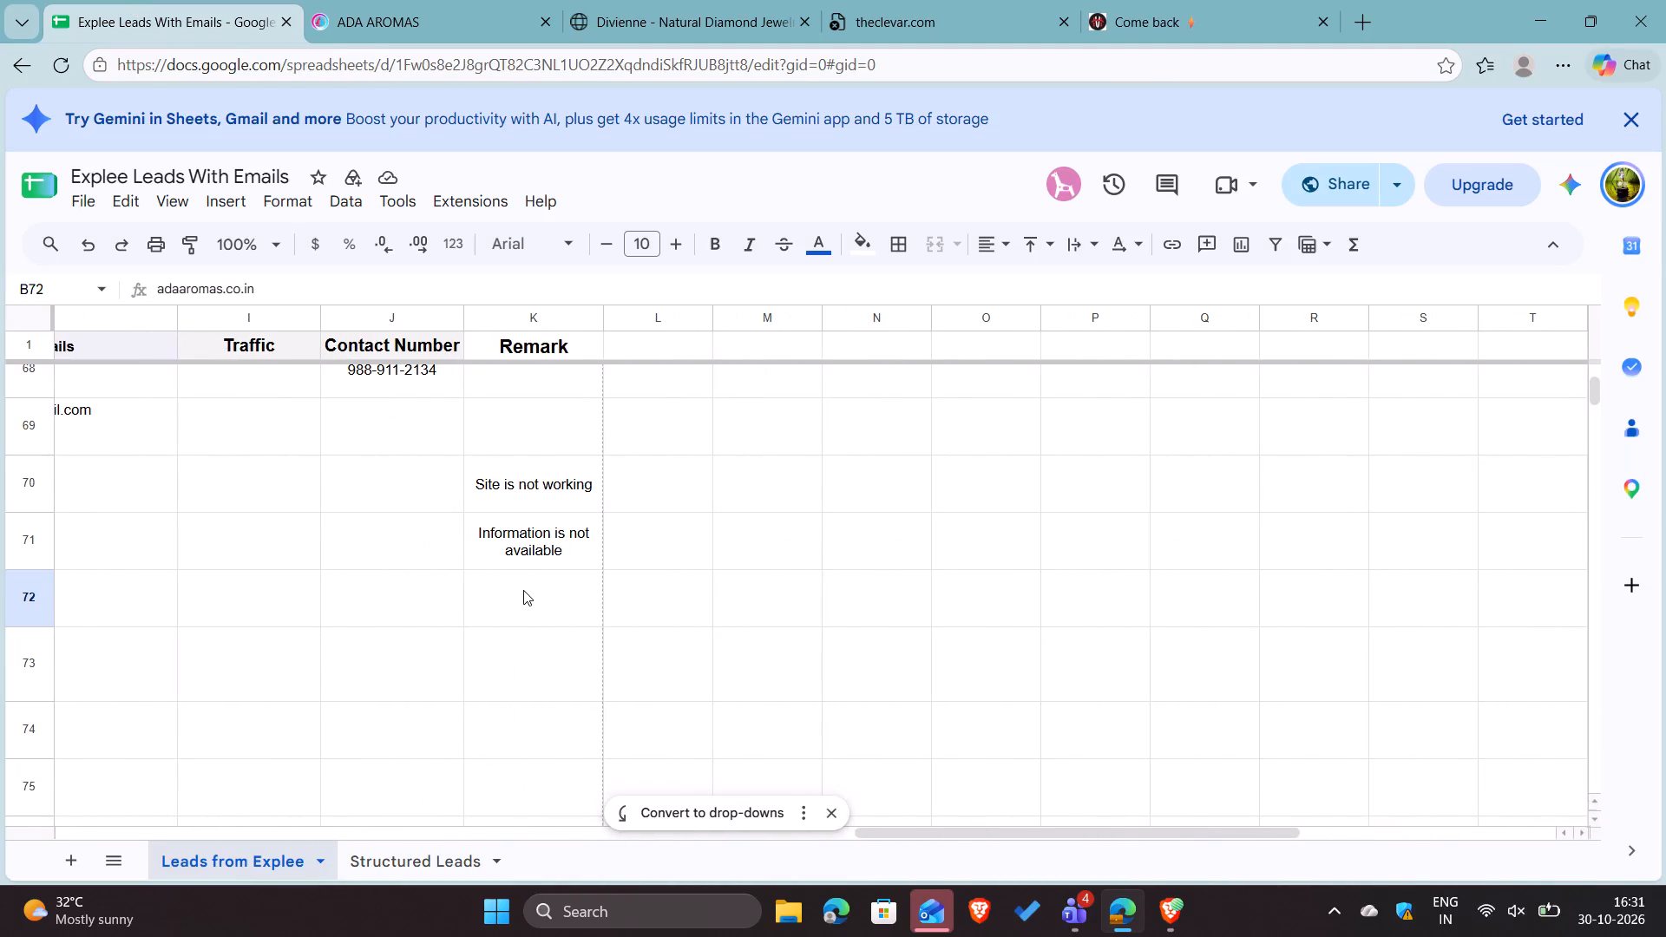
{"action": "left_click", "coordinate": [523, 590]}
{"action": "key", "text": "shift+i"}
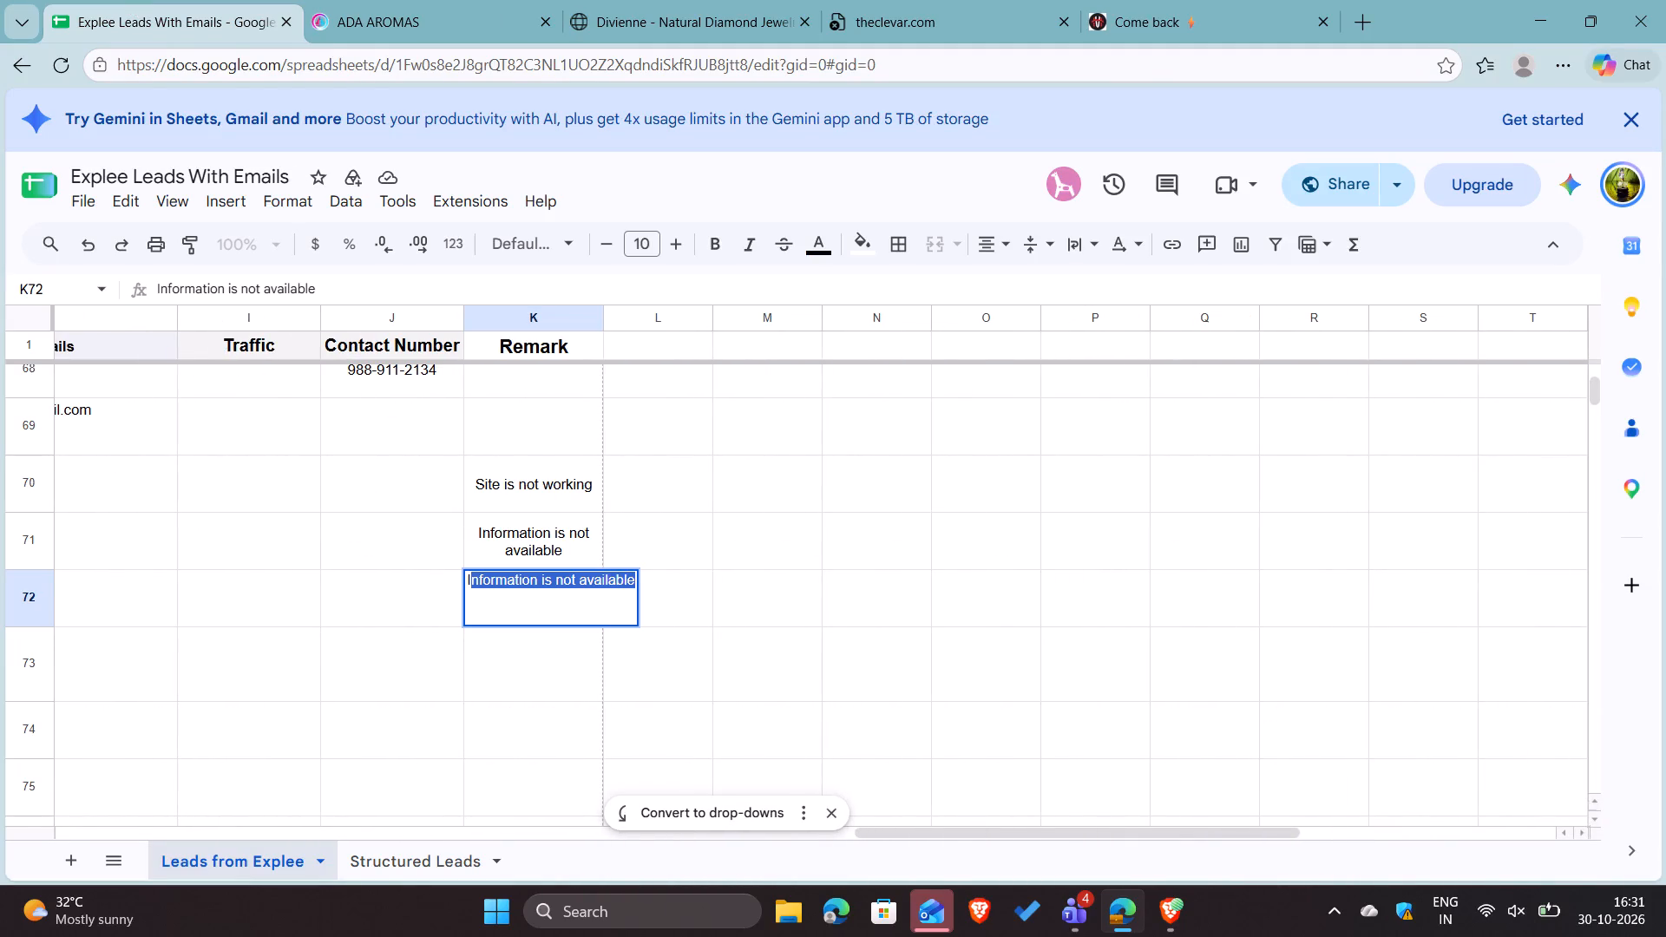
{"action": "key", "text": "Tab"}
{"action": "left_click", "coordinate": [511, 658]}
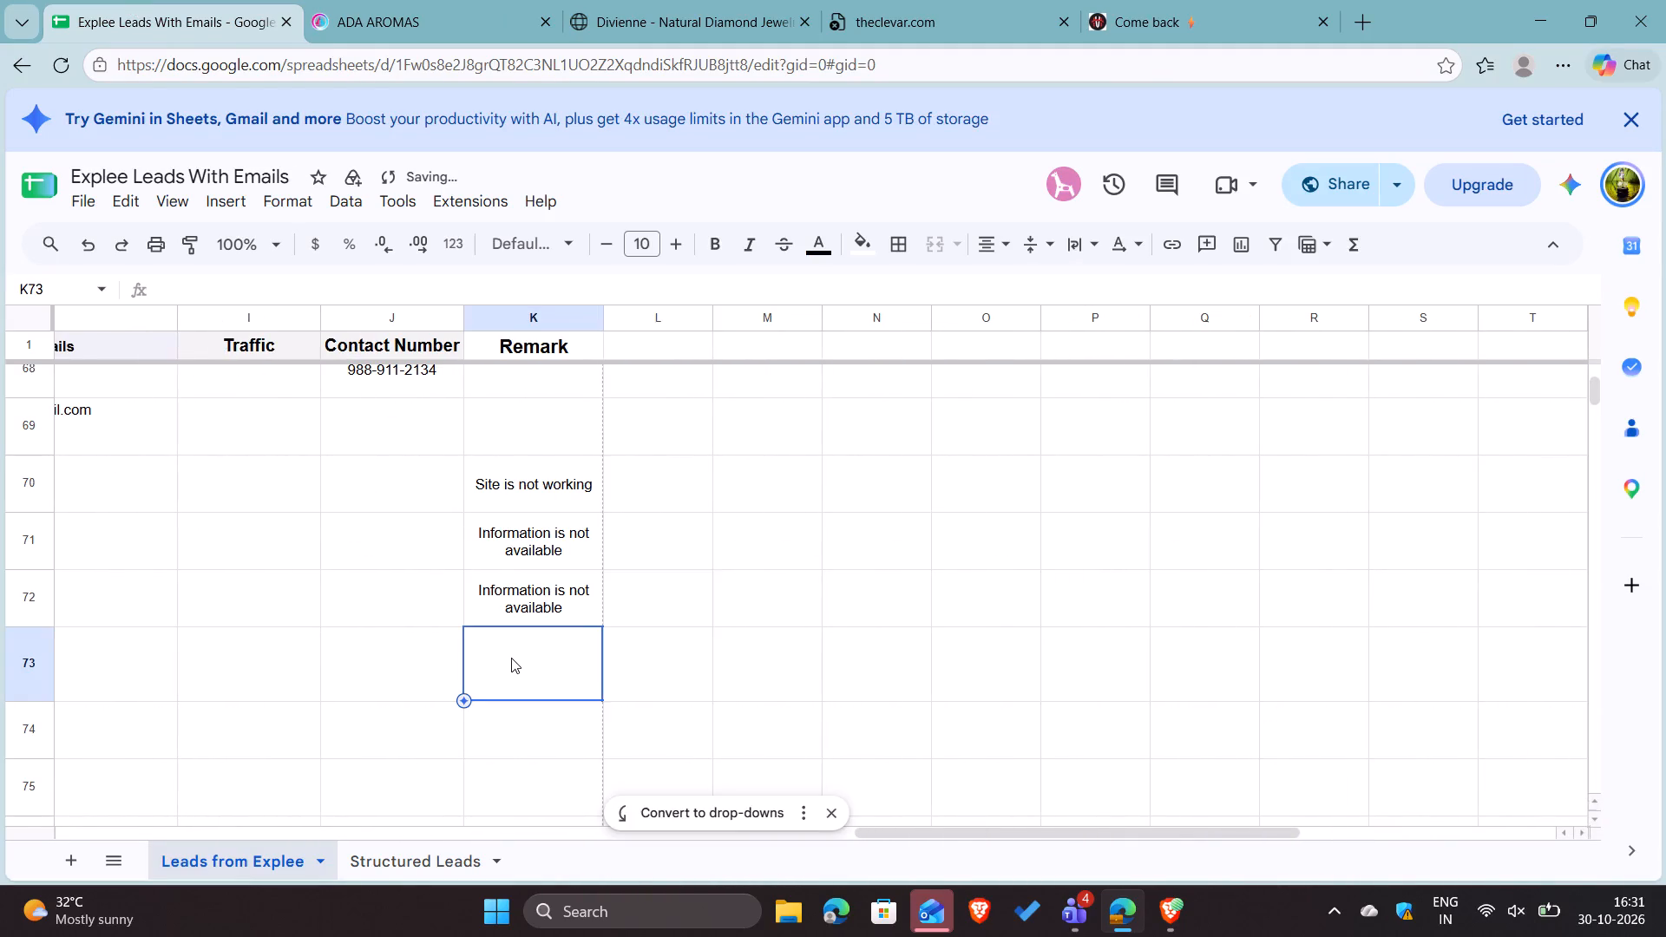
Open iayarorganics.com from the Domain cell of row 73 to check the IyaraOrganics site.
{"action": "scroll", "coordinate": [511, 658], "scroll_direction": "right", "scroll_amount": 11}
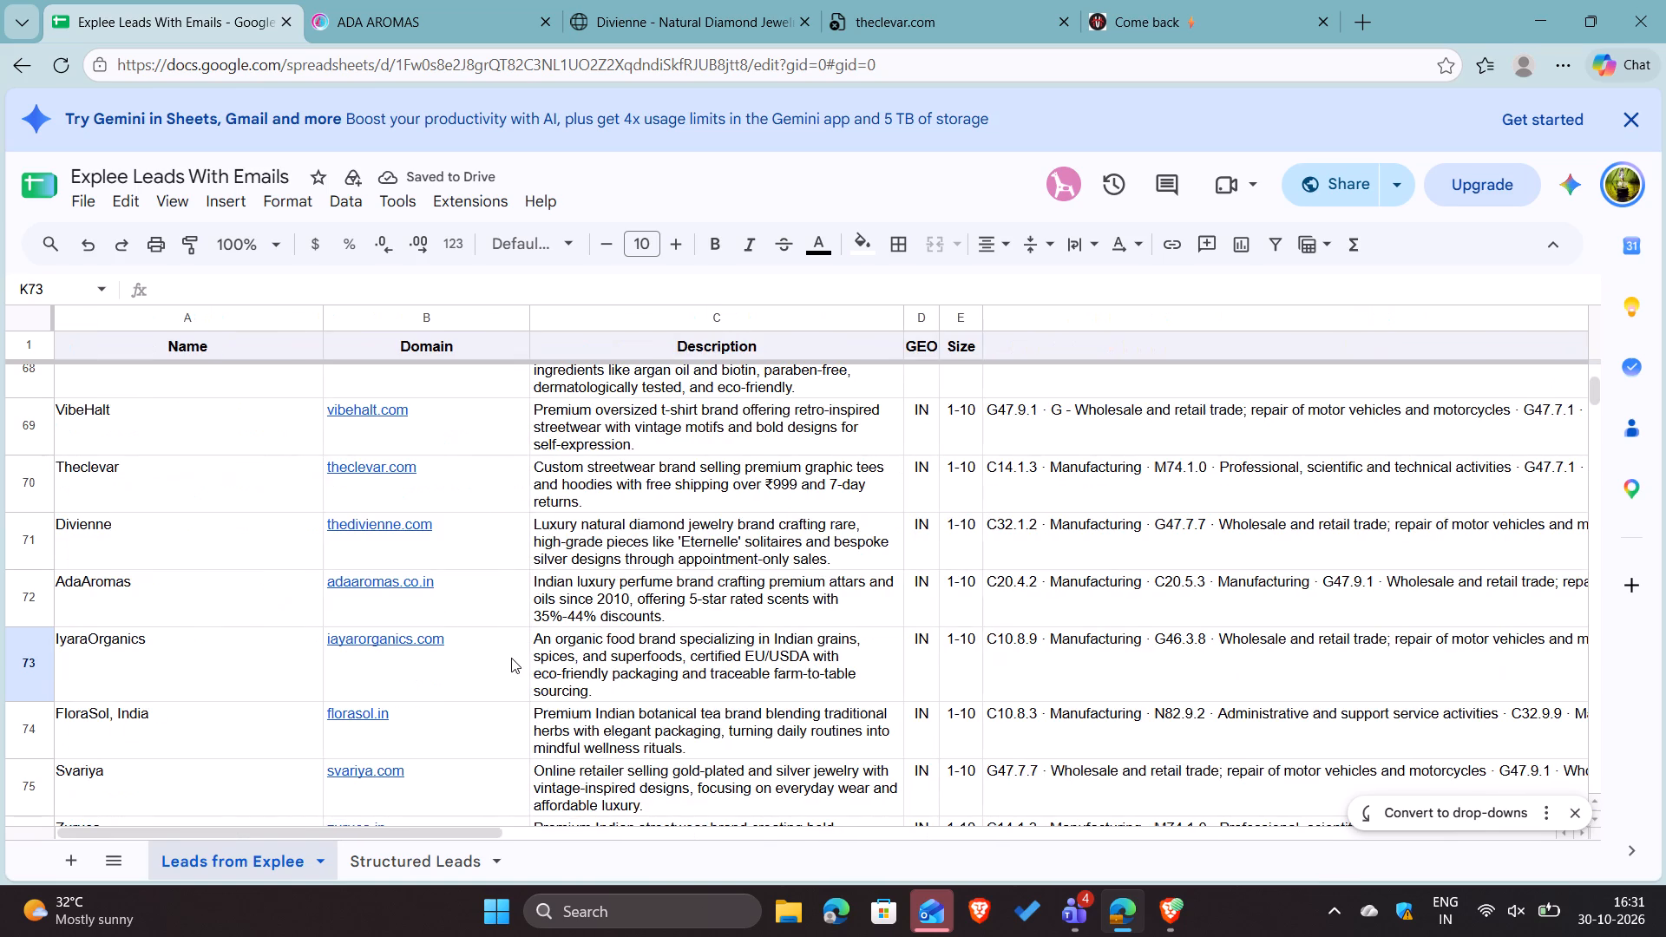
{"action": "left_click", "coordinate": [470, 647]}
{"action": "left_click", "coordinate": [452, 730]}
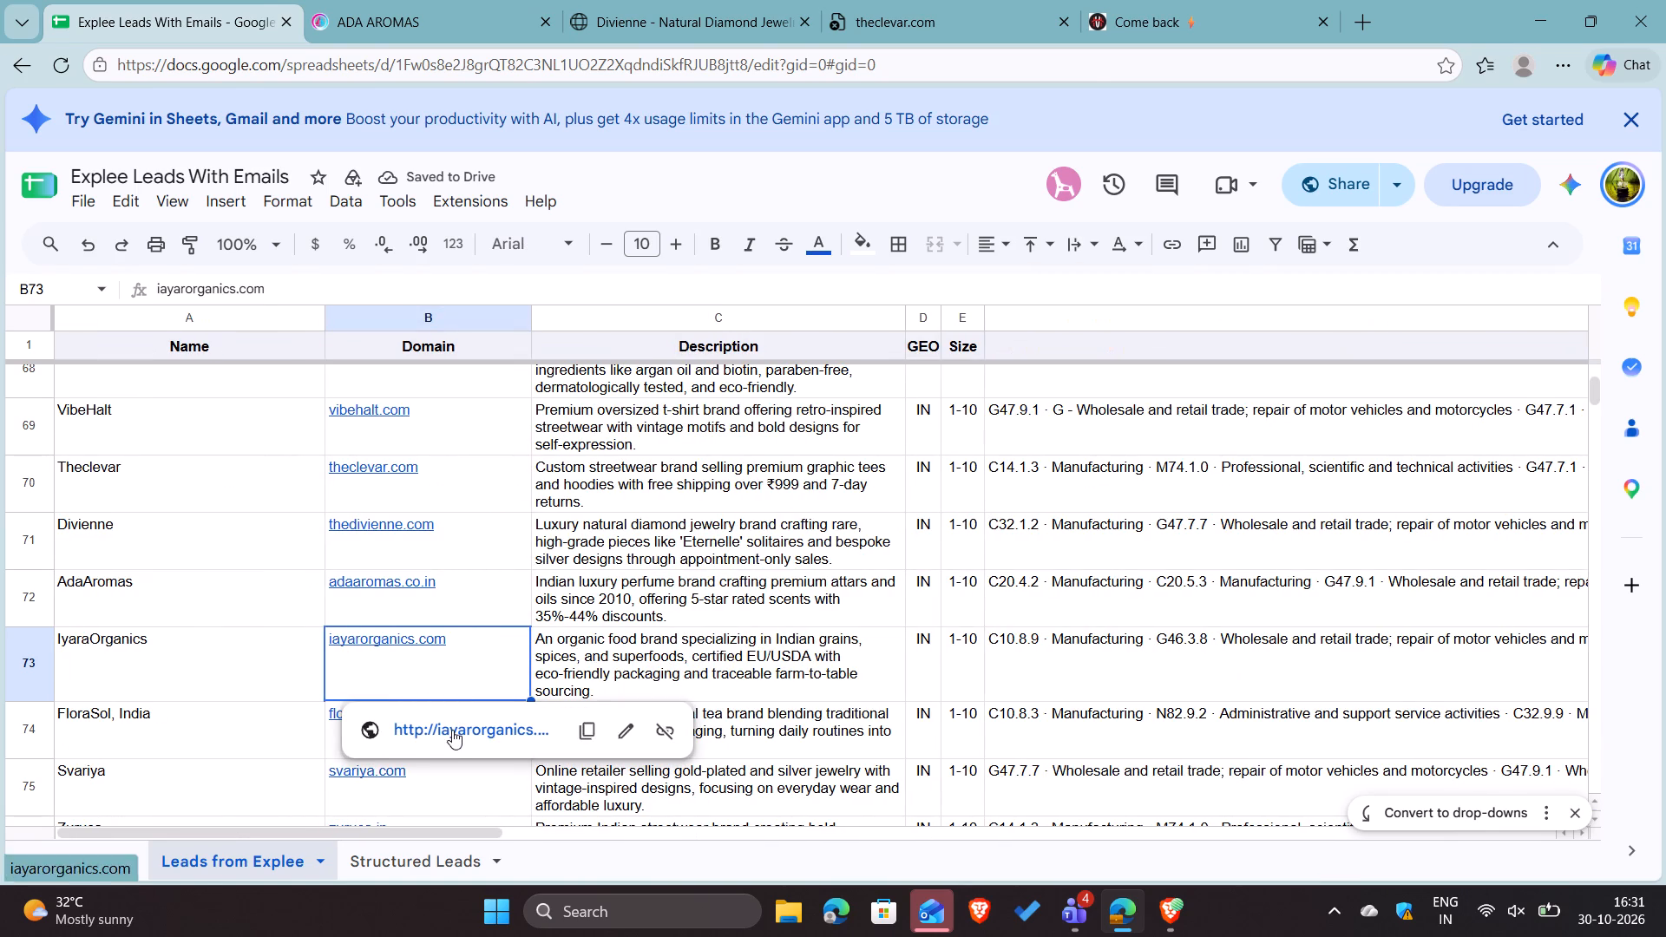
Enter the remark "Site is not working" for IyaraOrganics in row 73 of the leads sheet.
{"action": "left_click", "coordinate": [209, 0]}
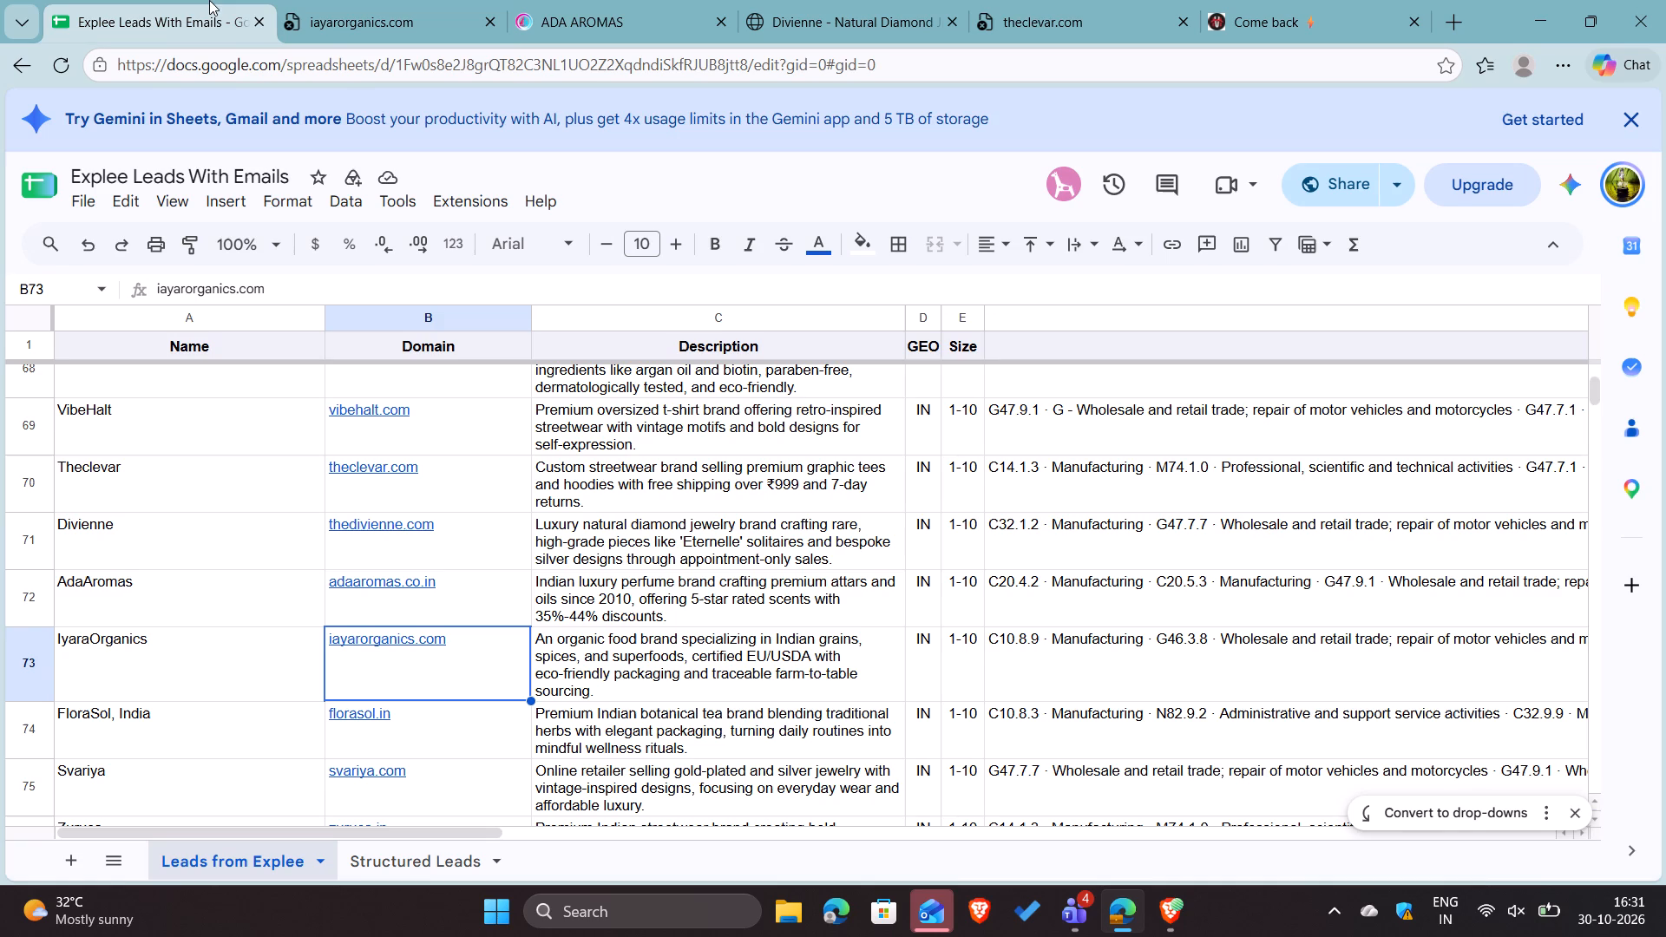
{"action": "scroll", "coordinate": [684, 596], "scroll_direction": "left", "scroll_amount": 8}
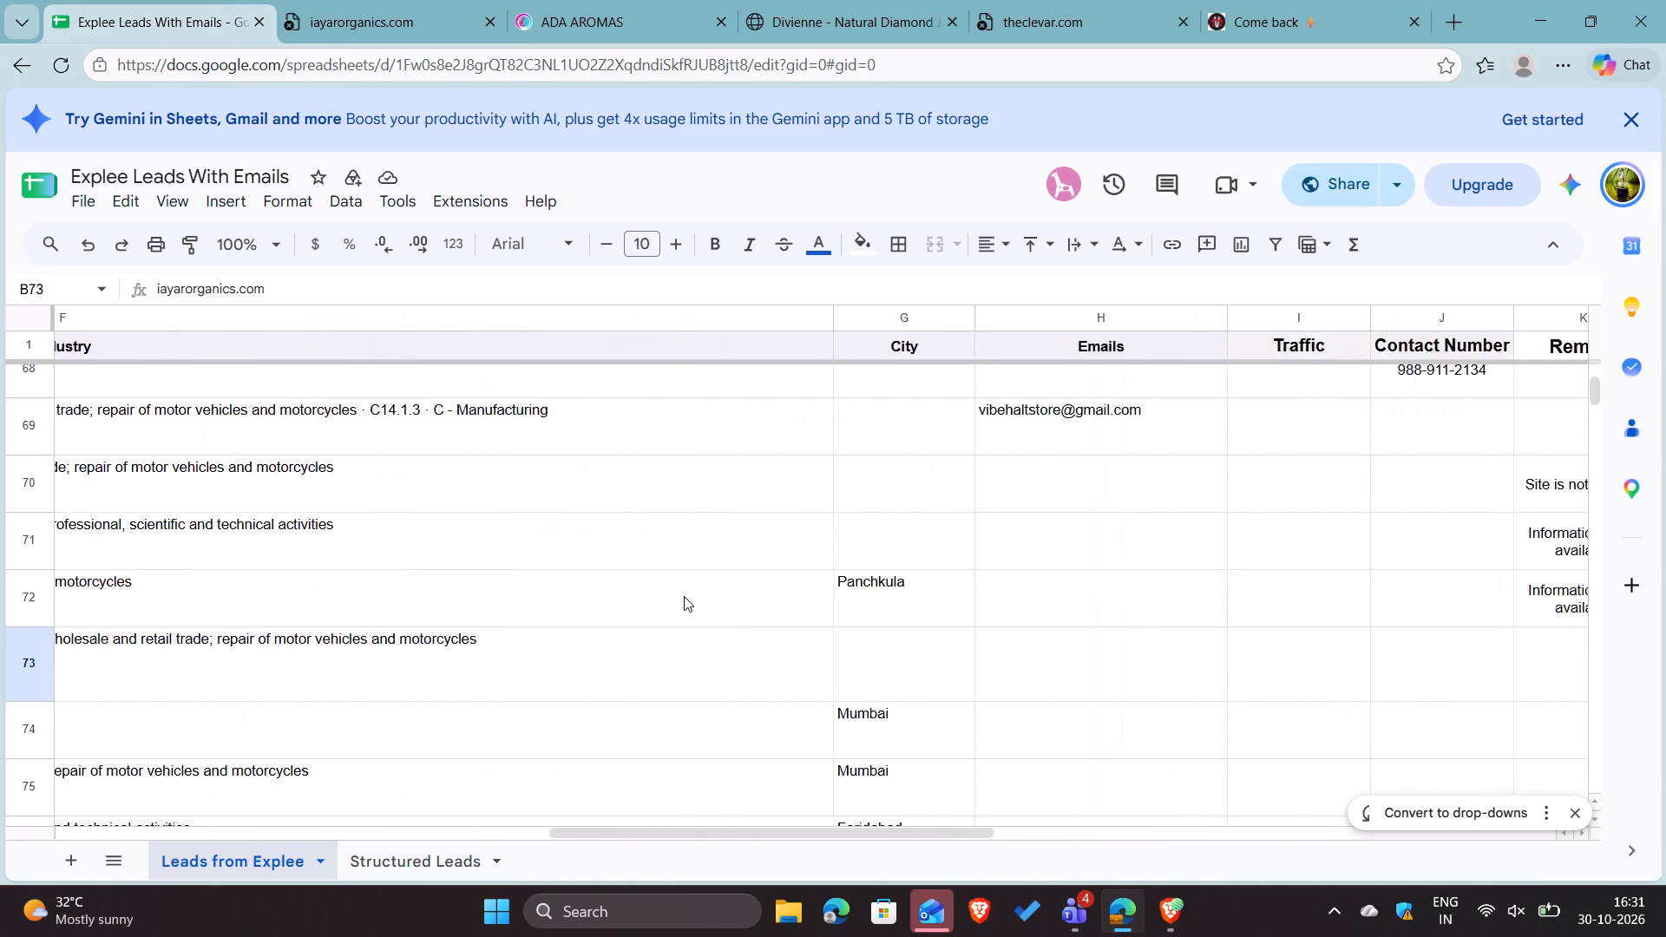
{"action": "scroll", "coordinate": [684, 596], "scroll_direction": "left", "scroll_amount": 1}
{"action": "double_click", "coordinate": [708, 659]}
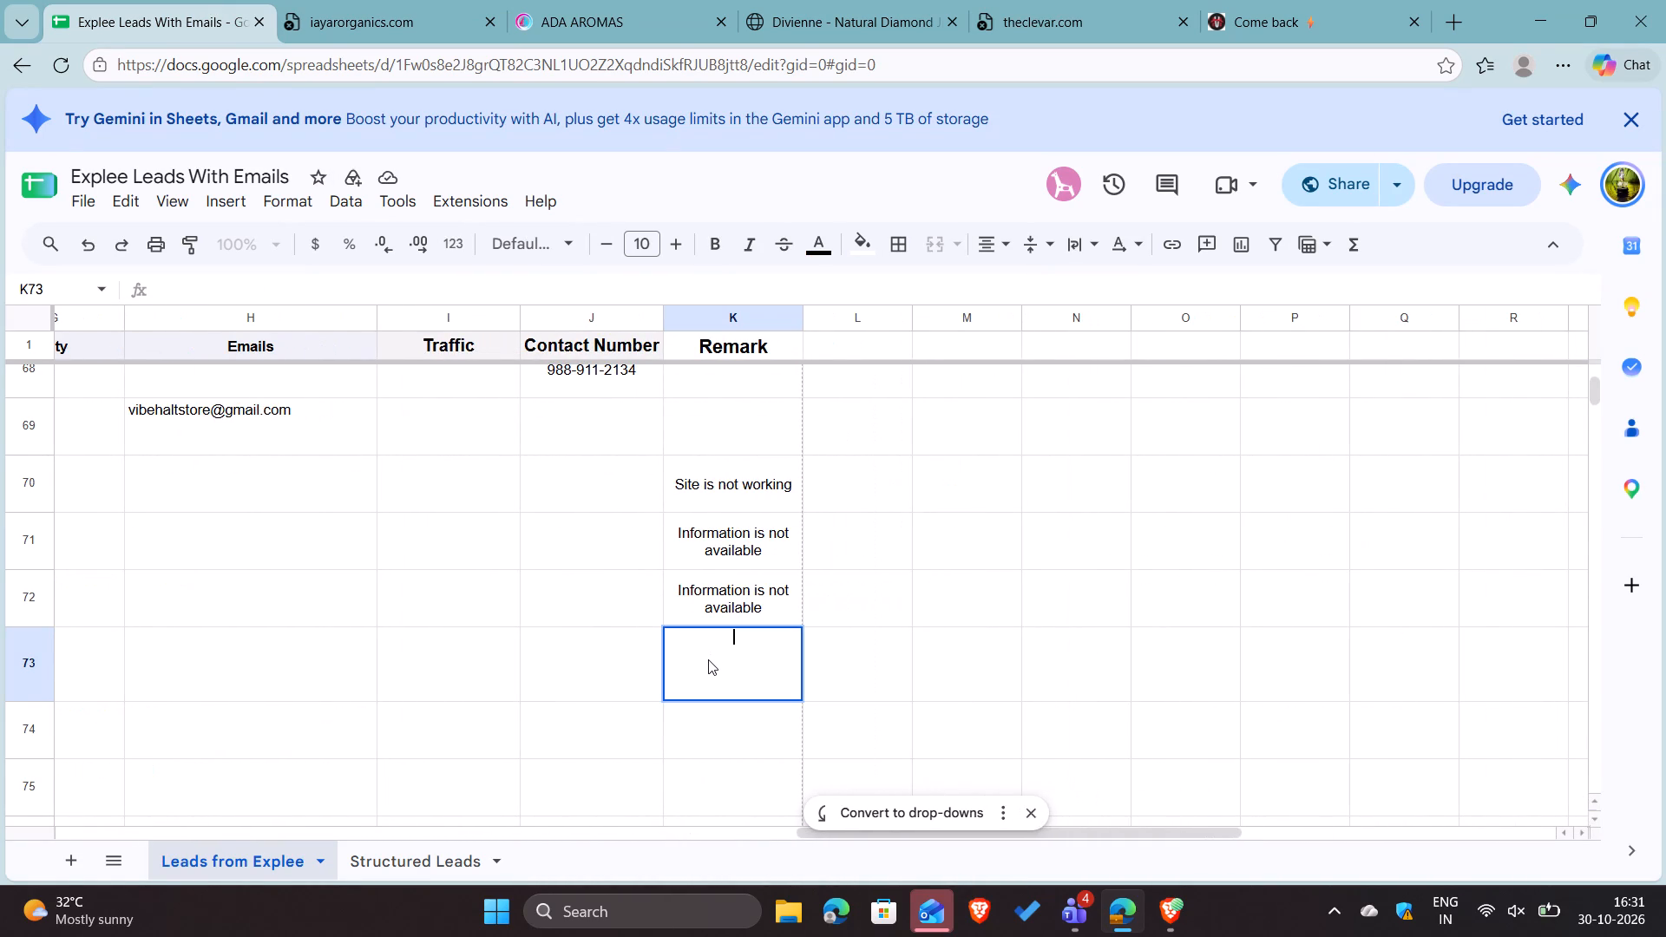
{"action": "type", "text": "Sit"}
{"action": "key", "text": "Tab"}
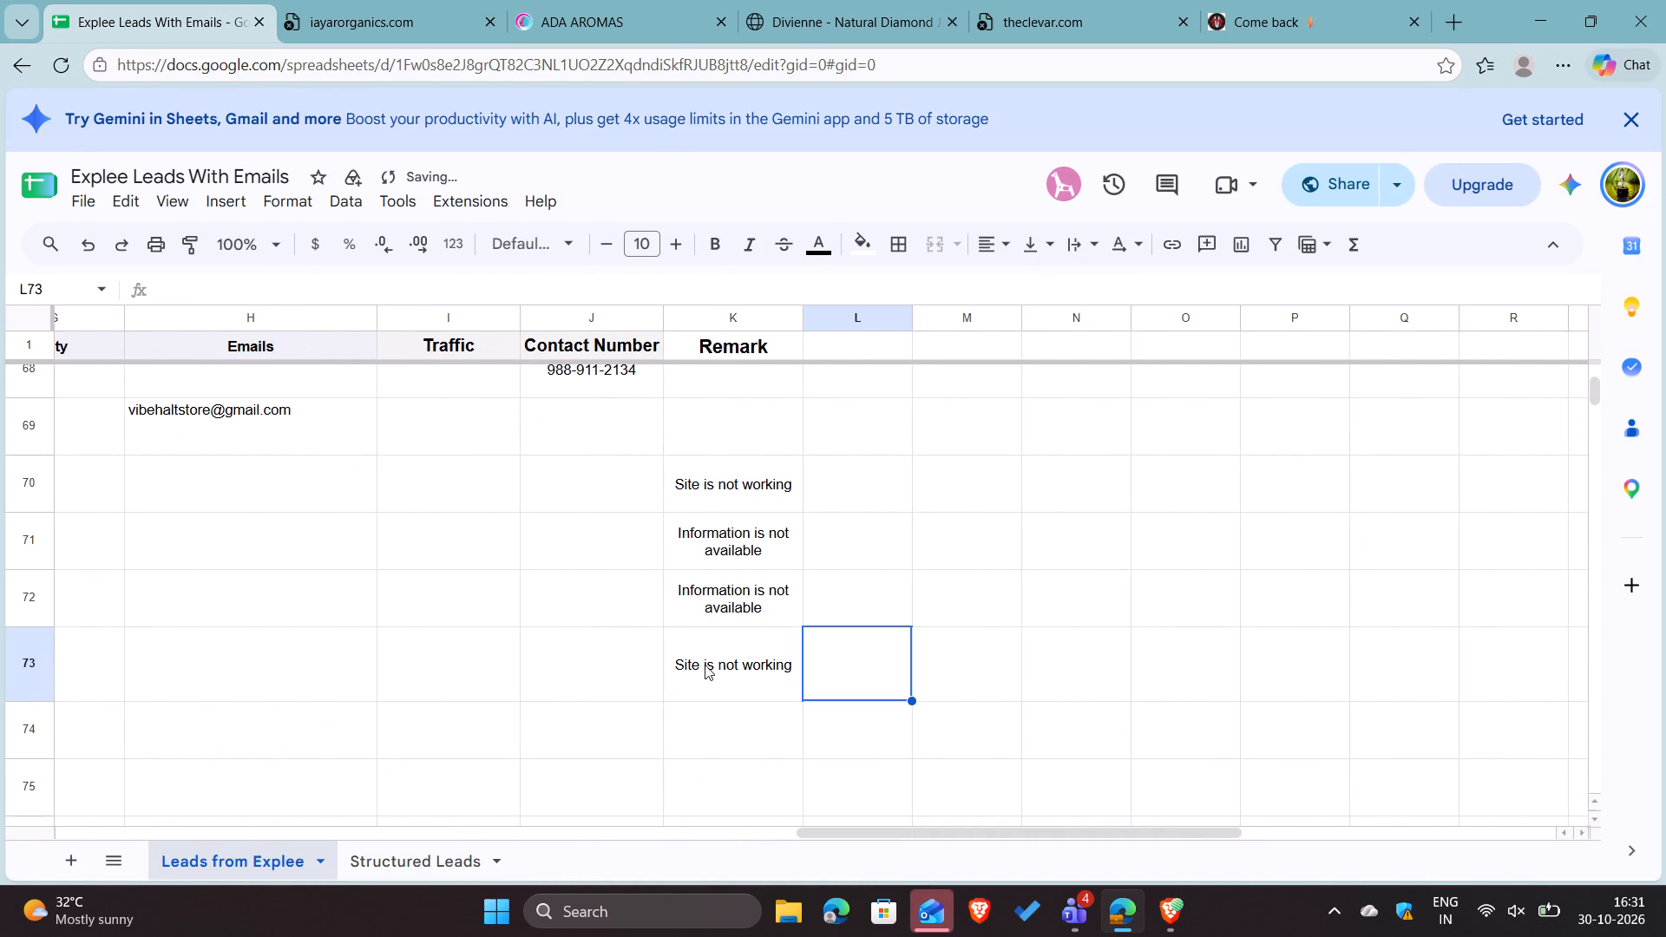
{"action": "left_click", "coordinate": [696, 727]}
Open florasol.in from the Domain cell of row 74 and look over the FloraSol page for contact details.
{"action": "scroll", "coordinate": [696, 727], "scroll_direction": "right", "scroll_amount": 9}
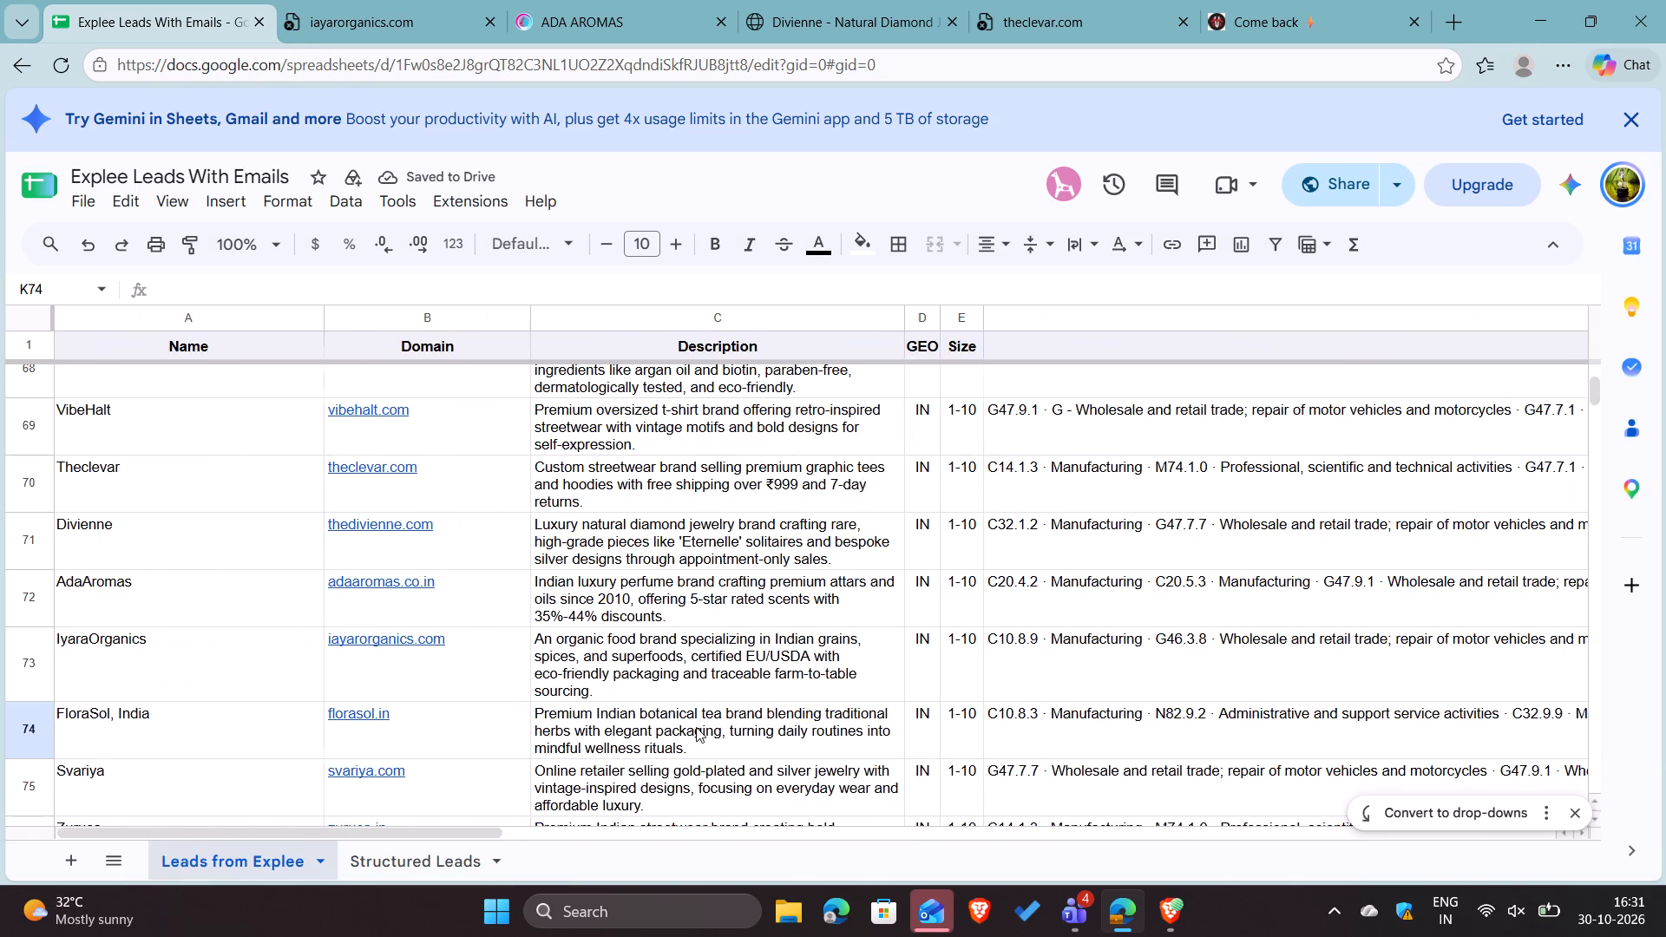
{"action": "left_click", "coordinate": [397, 724]}
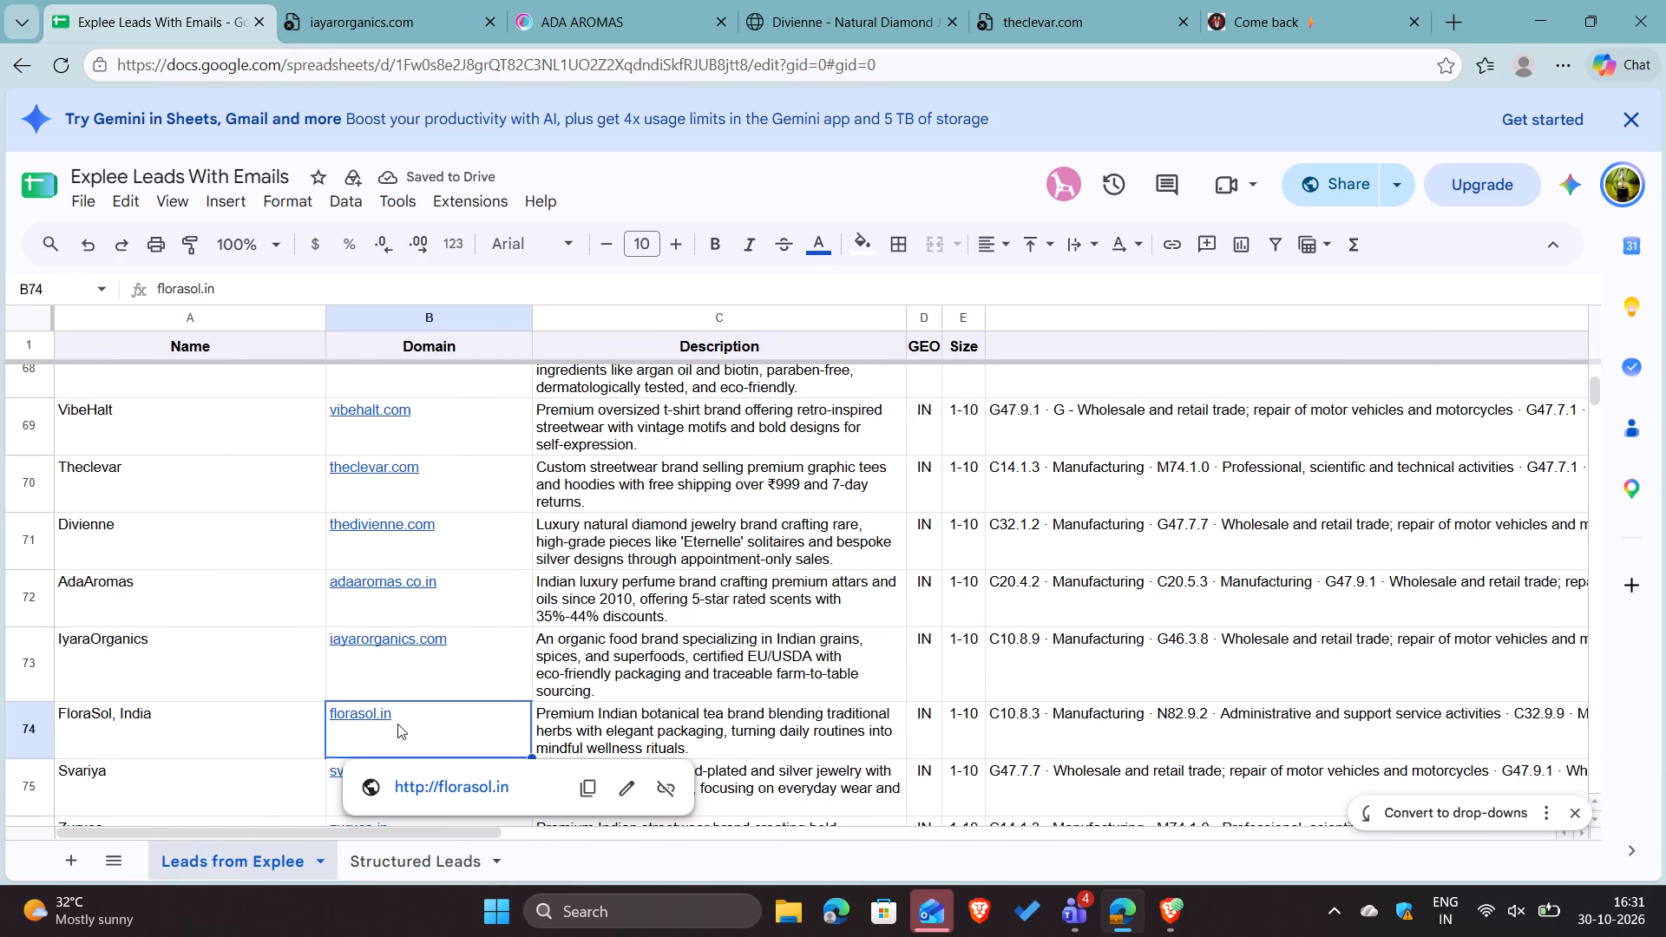
{"action": "left_click", "coordinate": [466, 794]}
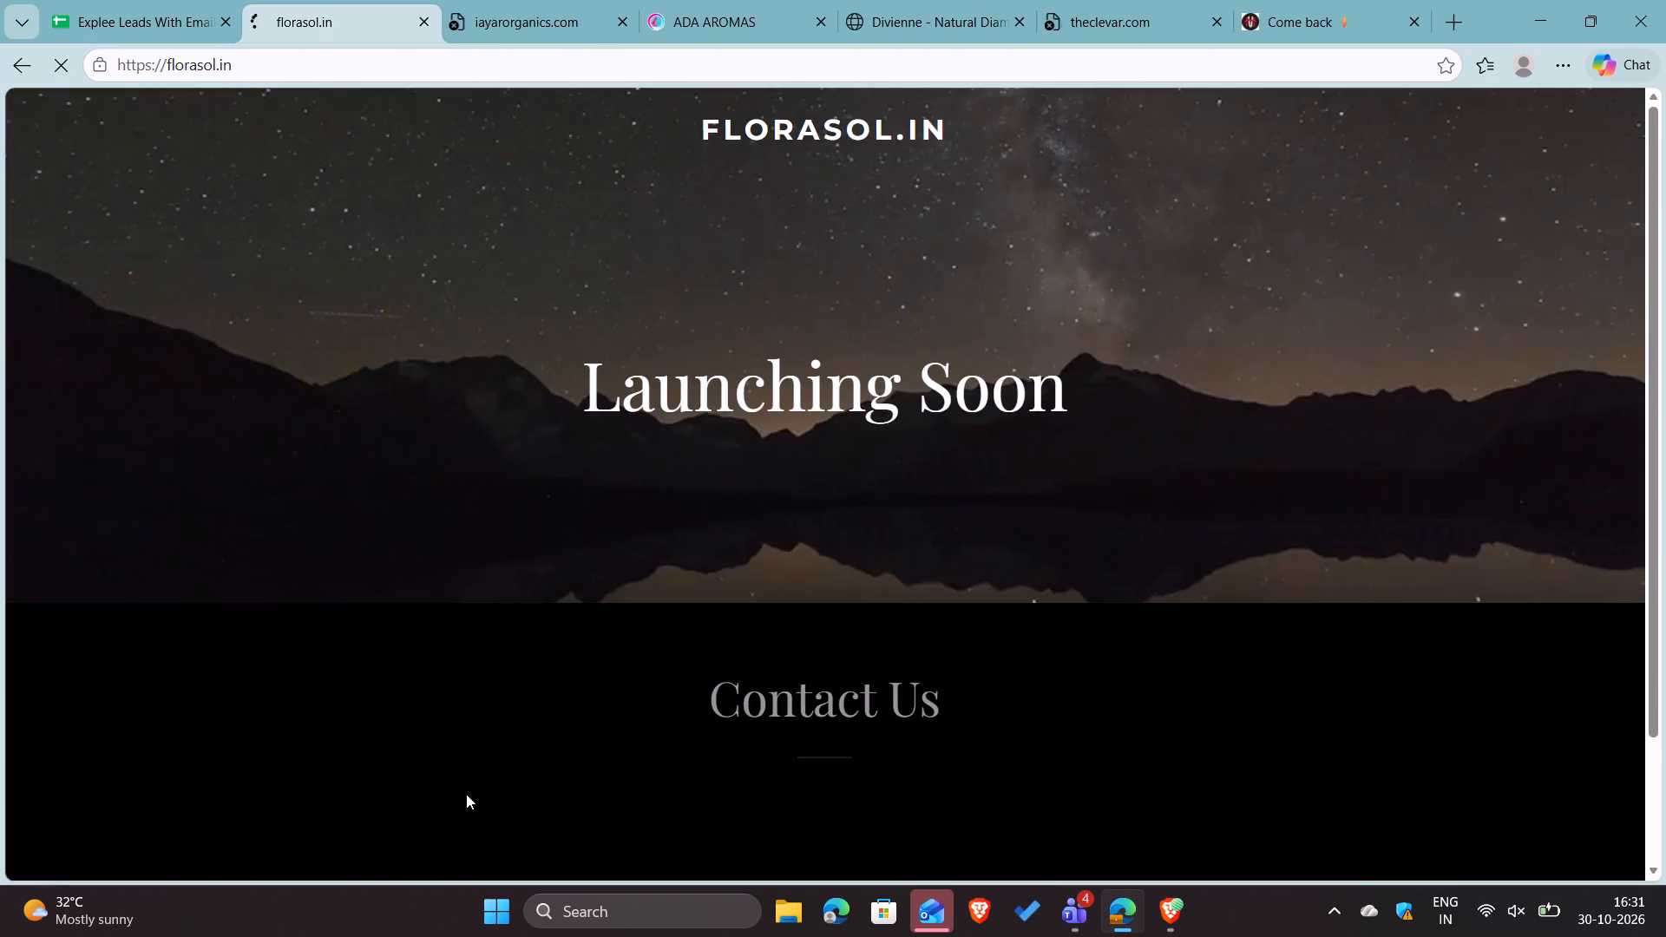
{"action": "scroll", "coordinate": [466, 794], "scroll_direction": "down", "scroll_amount": 7}
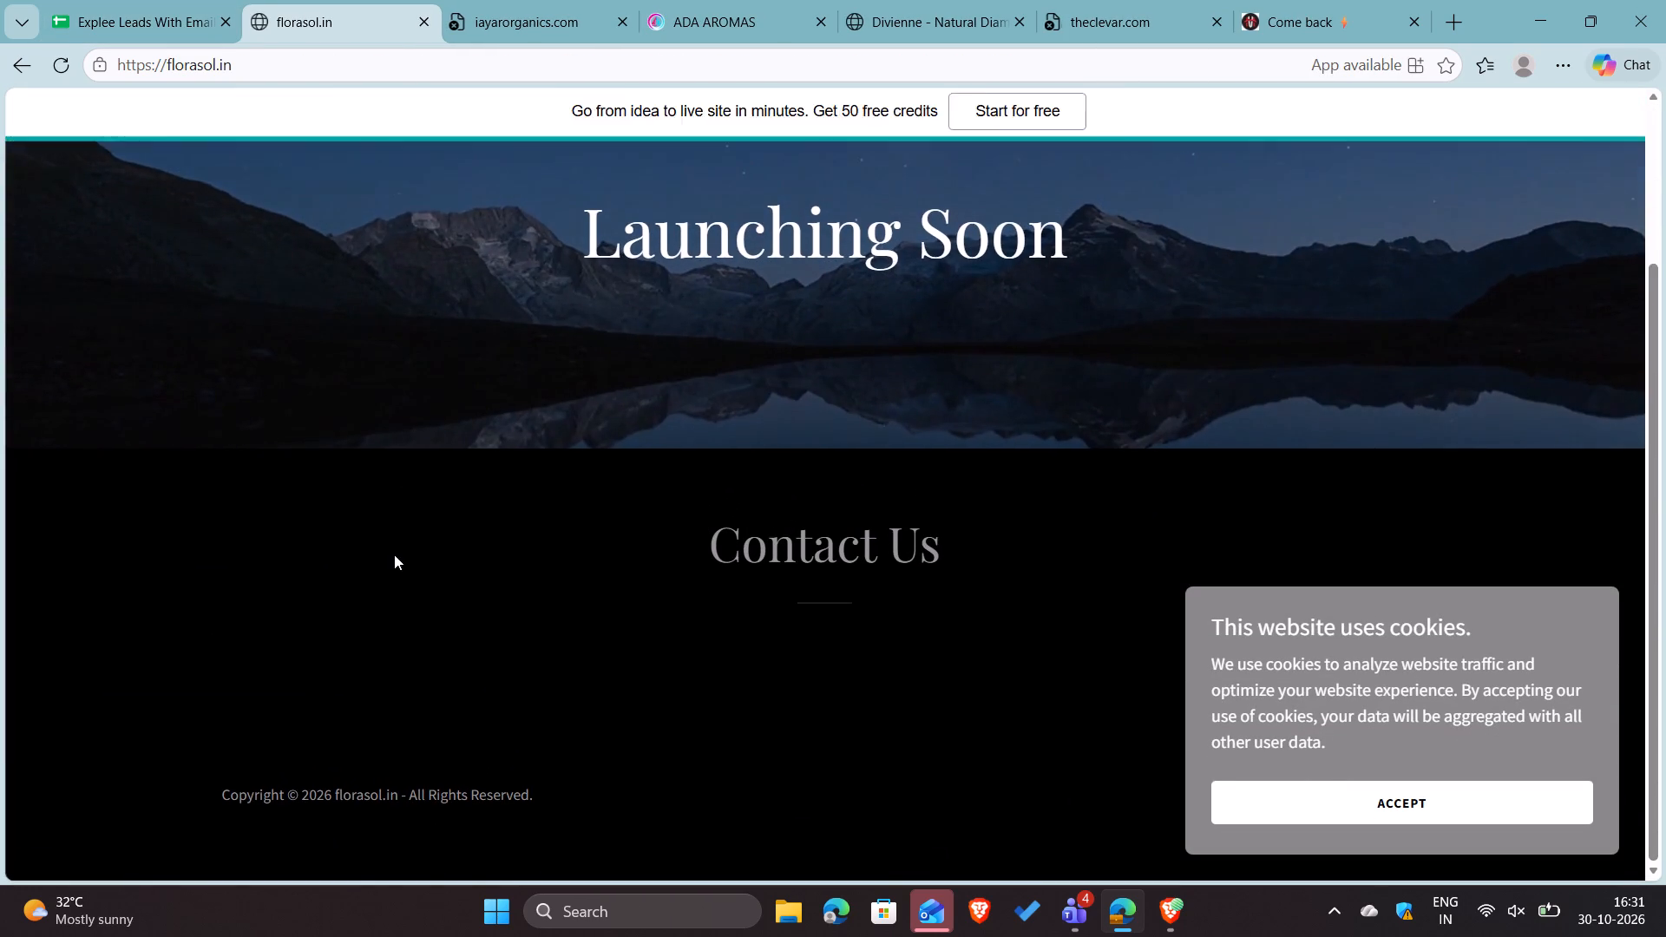
{"action": "scroll", "coordinate": [394, 554], "scroll_direction": "up", "scroll_amount": 3}
Enter the remark "Site is not available" for FloraSol, India in row 74 of the leads sheet.
{"action": "left_click", "coordinate": [129, 5]}
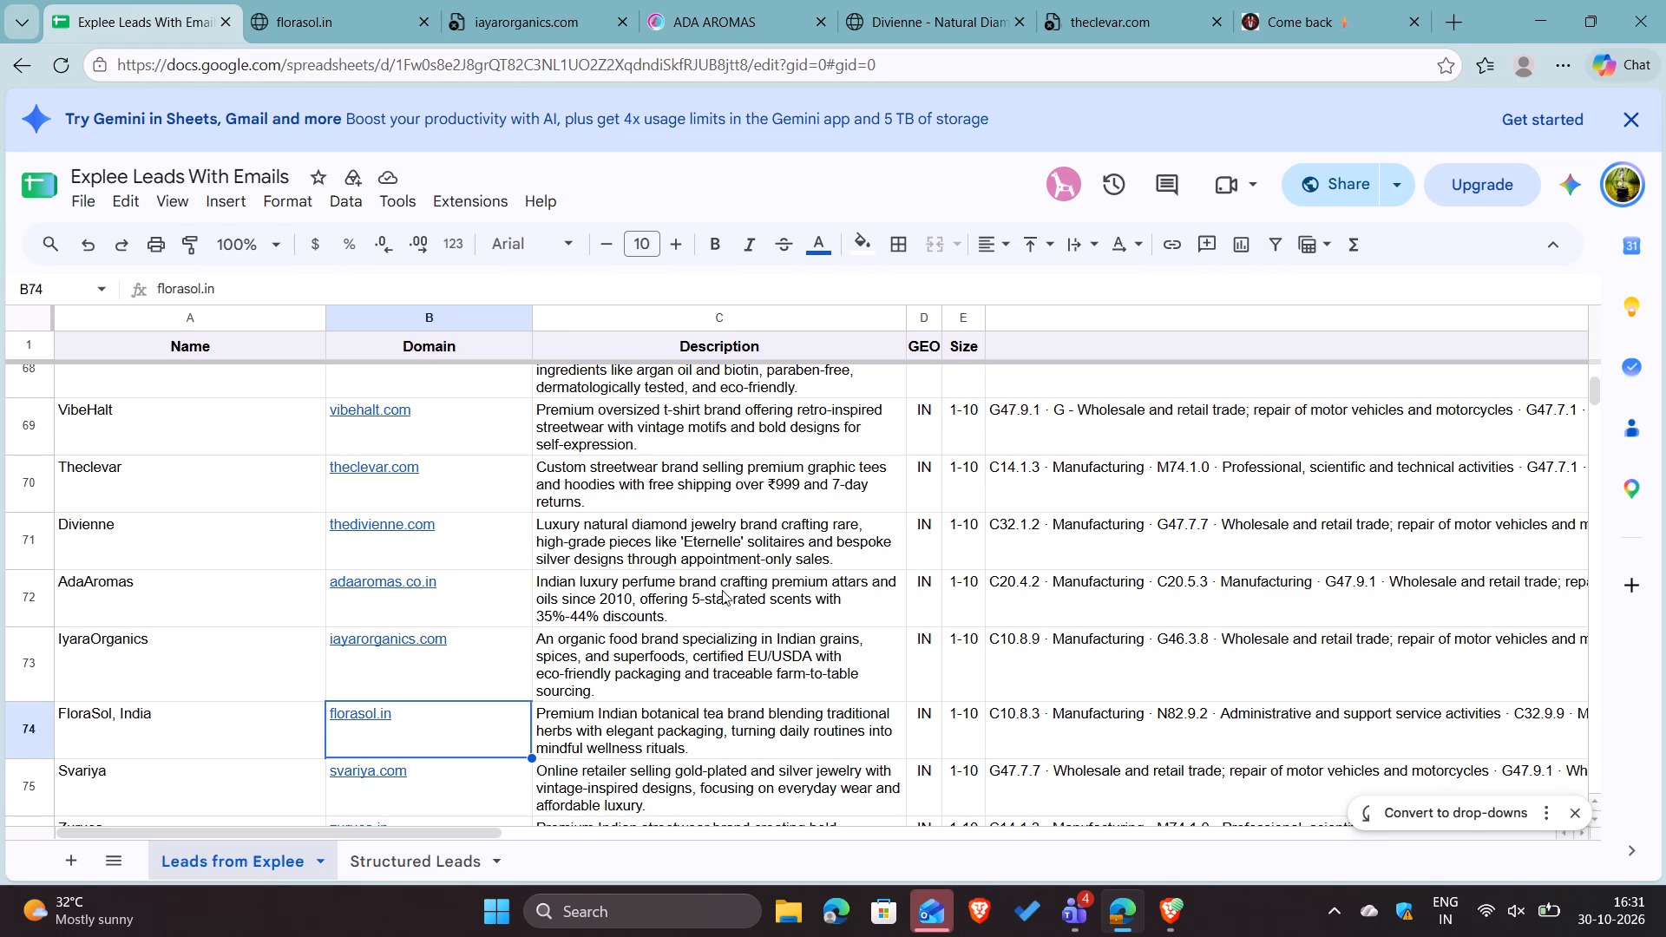
{"action": "scroll", "coordinate": [734, 727], "scroll_direction": "left", "scroll_amount": 8}
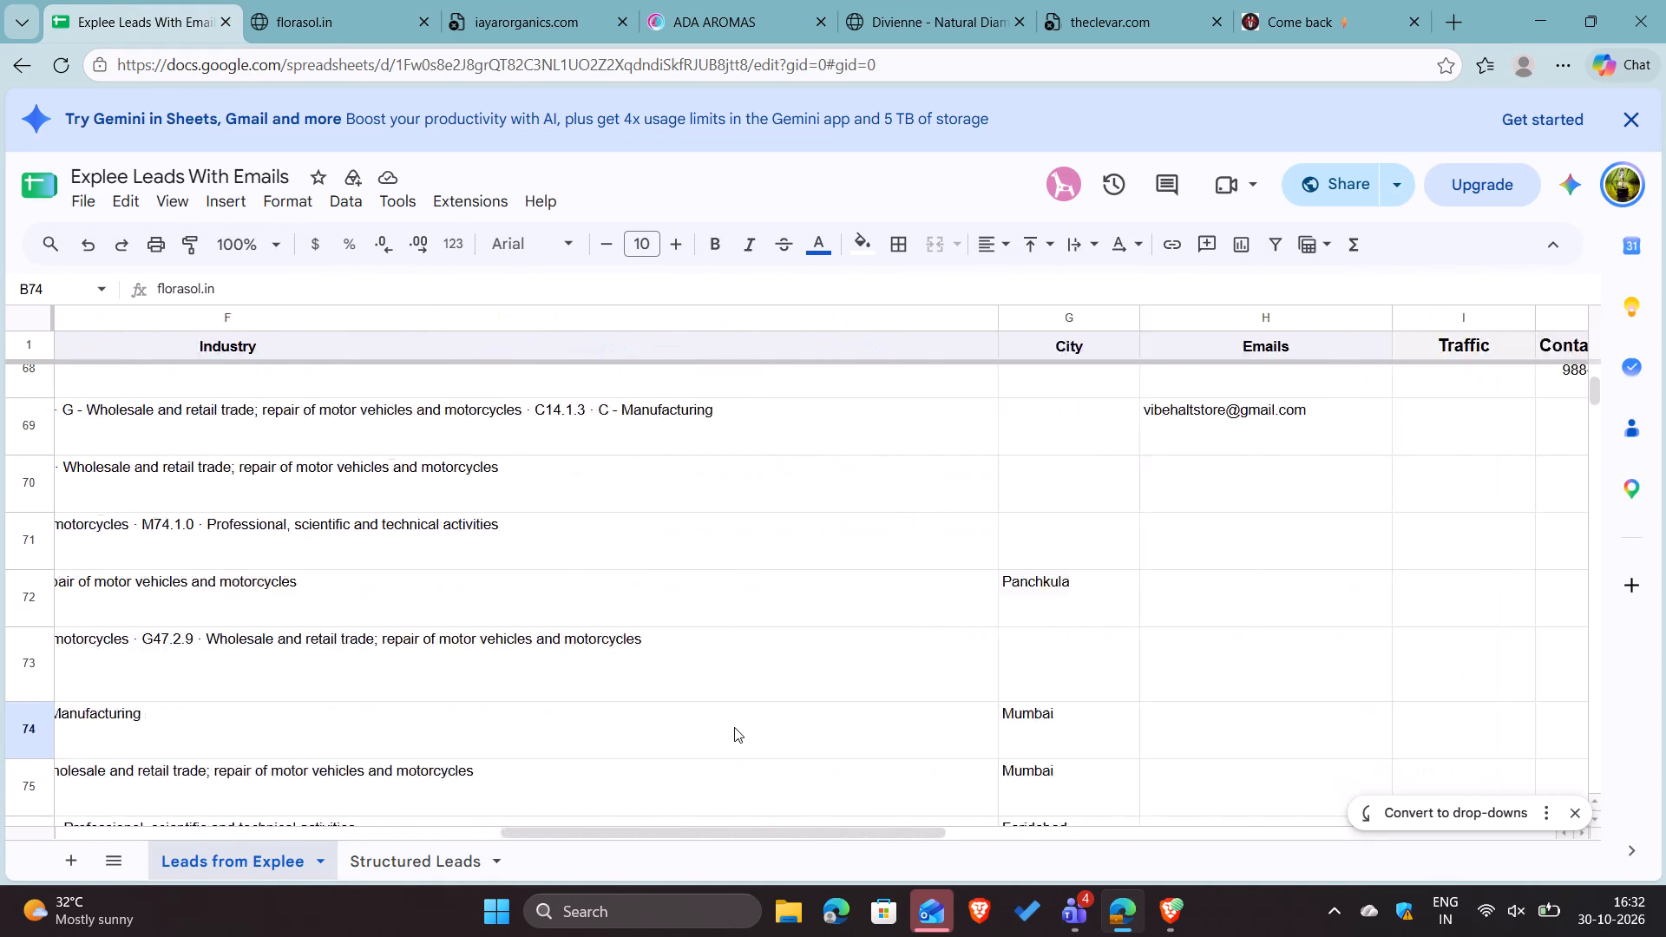
{"action": "double_click", "coordinate": [1094, 716]}
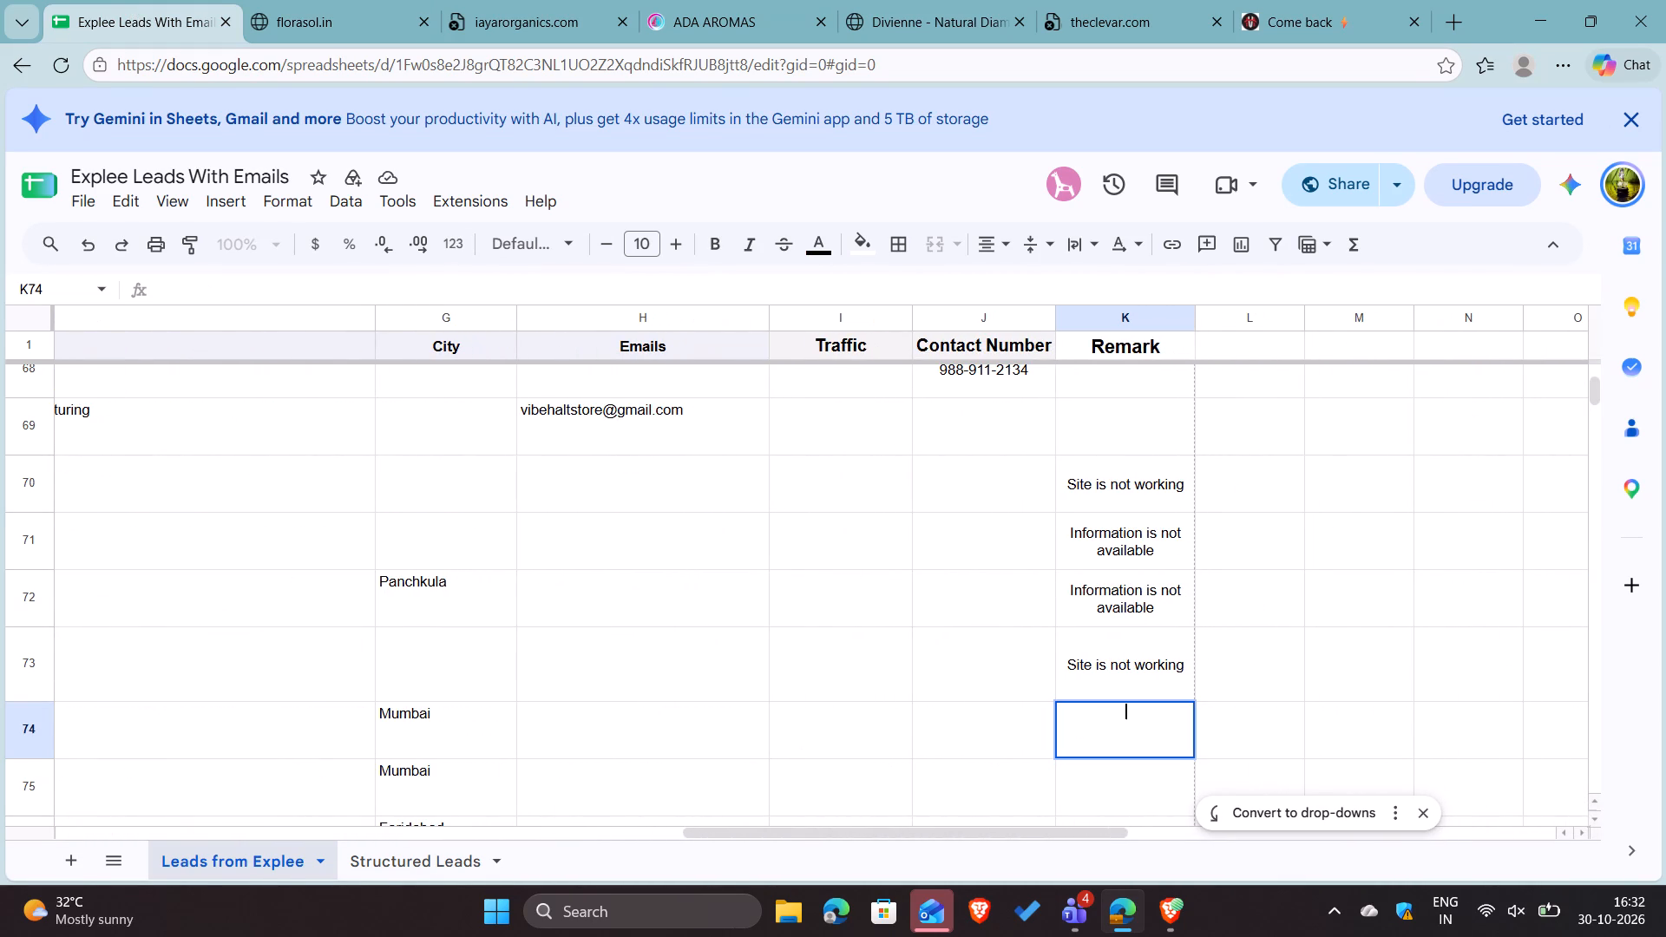
{"action": "type", "text": "Site os"}
{"action": "key", "text": "BackSpace"}
{"action": "key", "text": "BackSpace"}
{"action": "type", "text": "is nt"}
{"action": "key", "text": "BackSpace"}
{"action": "type", "text": "ot availa"}
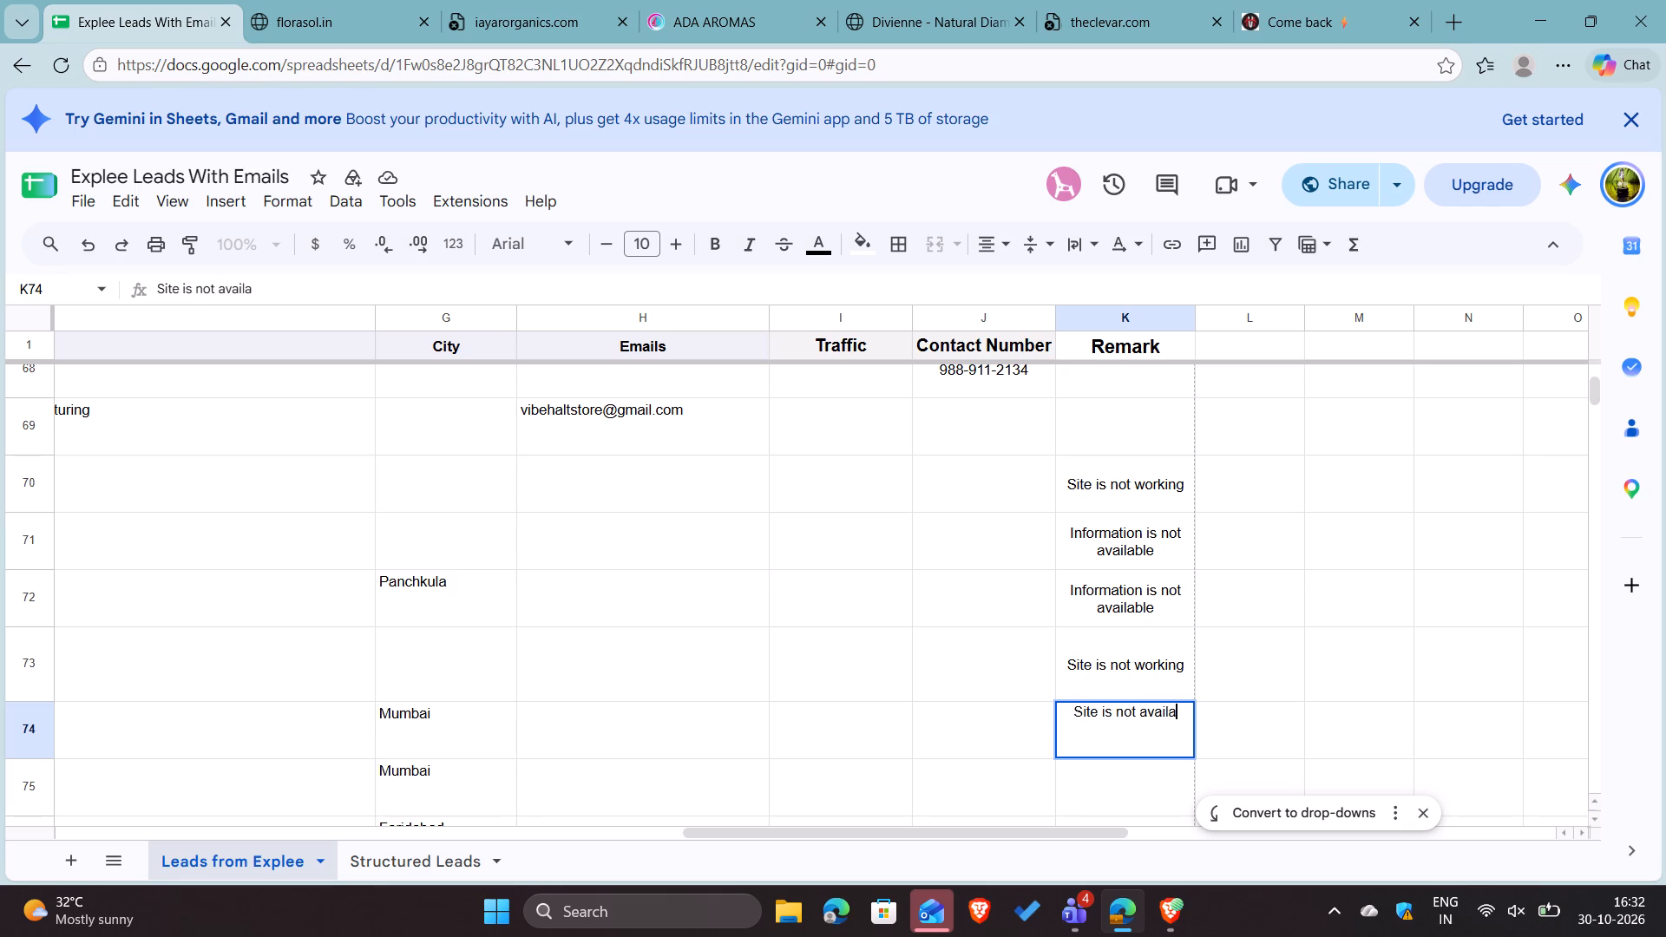
{"action": "type", "text": "ble"}
{"action": "left_click", "coordinate": [1113, 791]}
Open svariya.com from the Domain cell of row 75 and look through its Contact Us page for the phone number and email.
{"action": "scroll", "coordinate": [1113, 791], "scroll_direction": "right", "scroll_amount": 6}
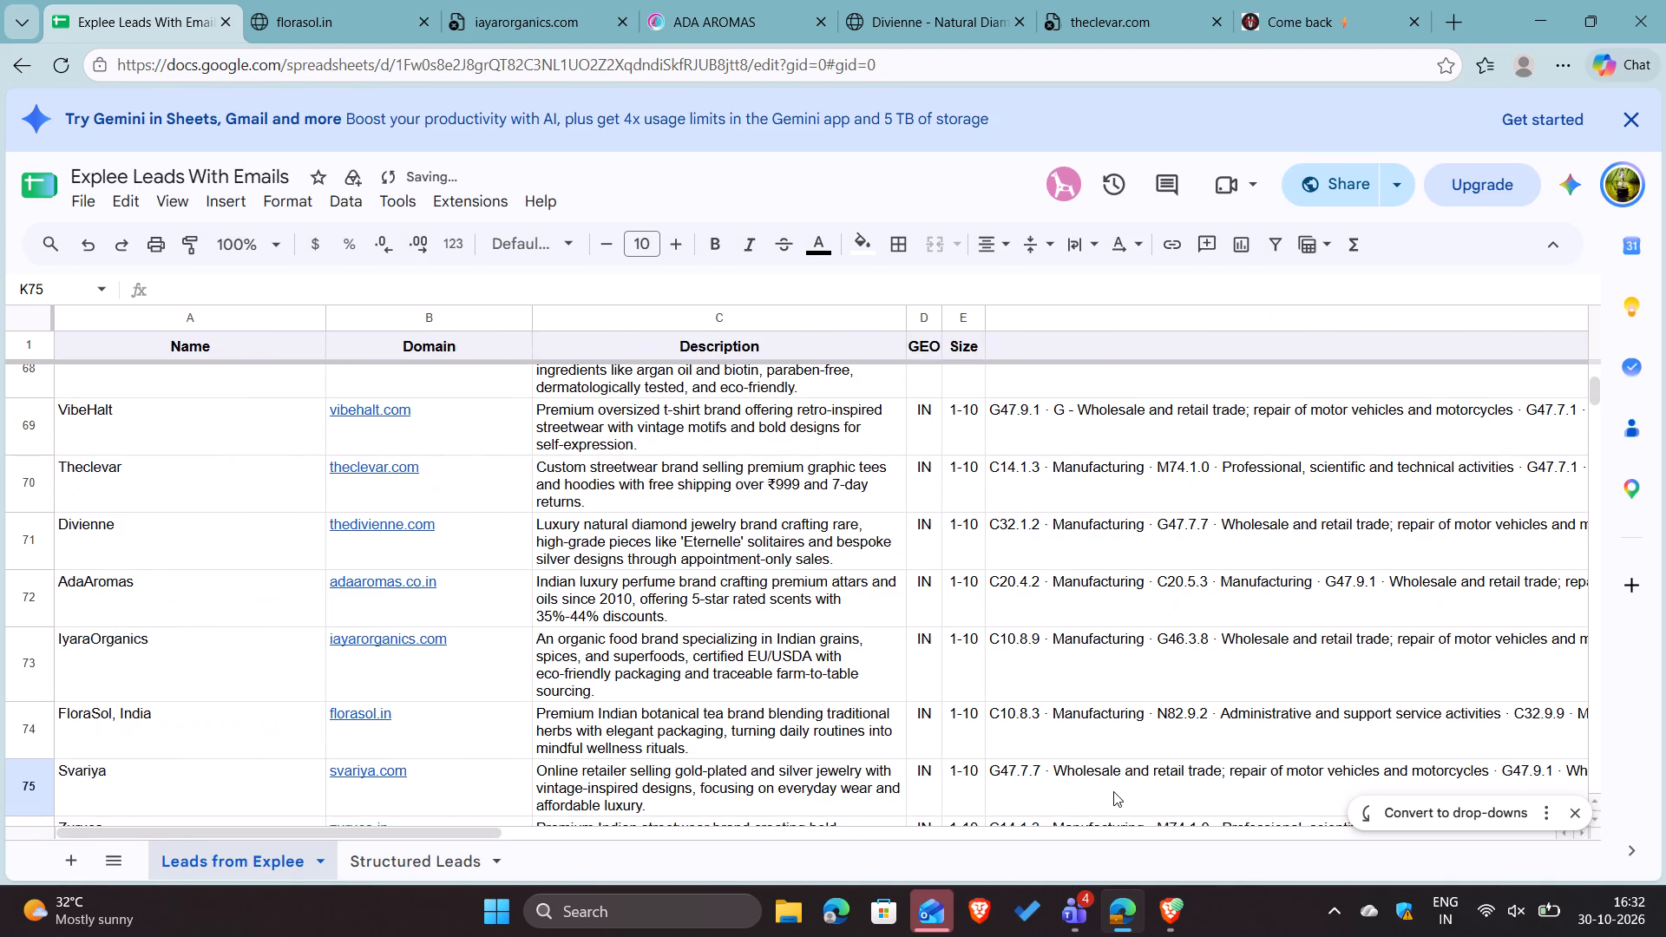
{"action": "left_click", "coordinate": [418, 780]}
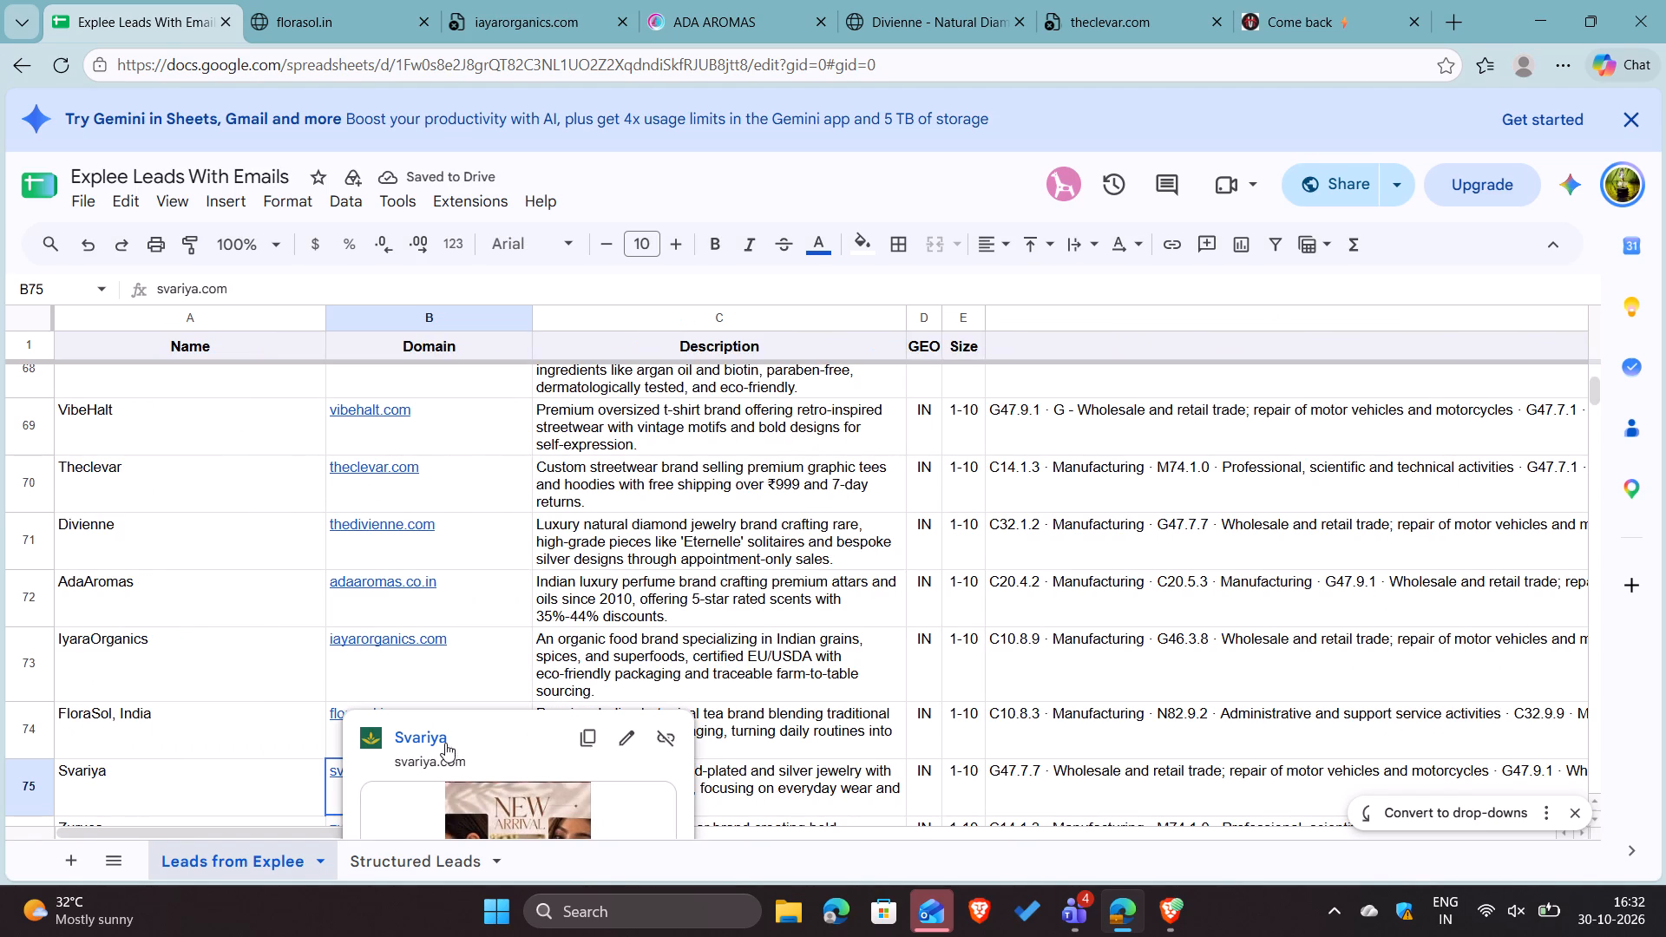
{"action": "left_click", "coordinate": [425, 733]}
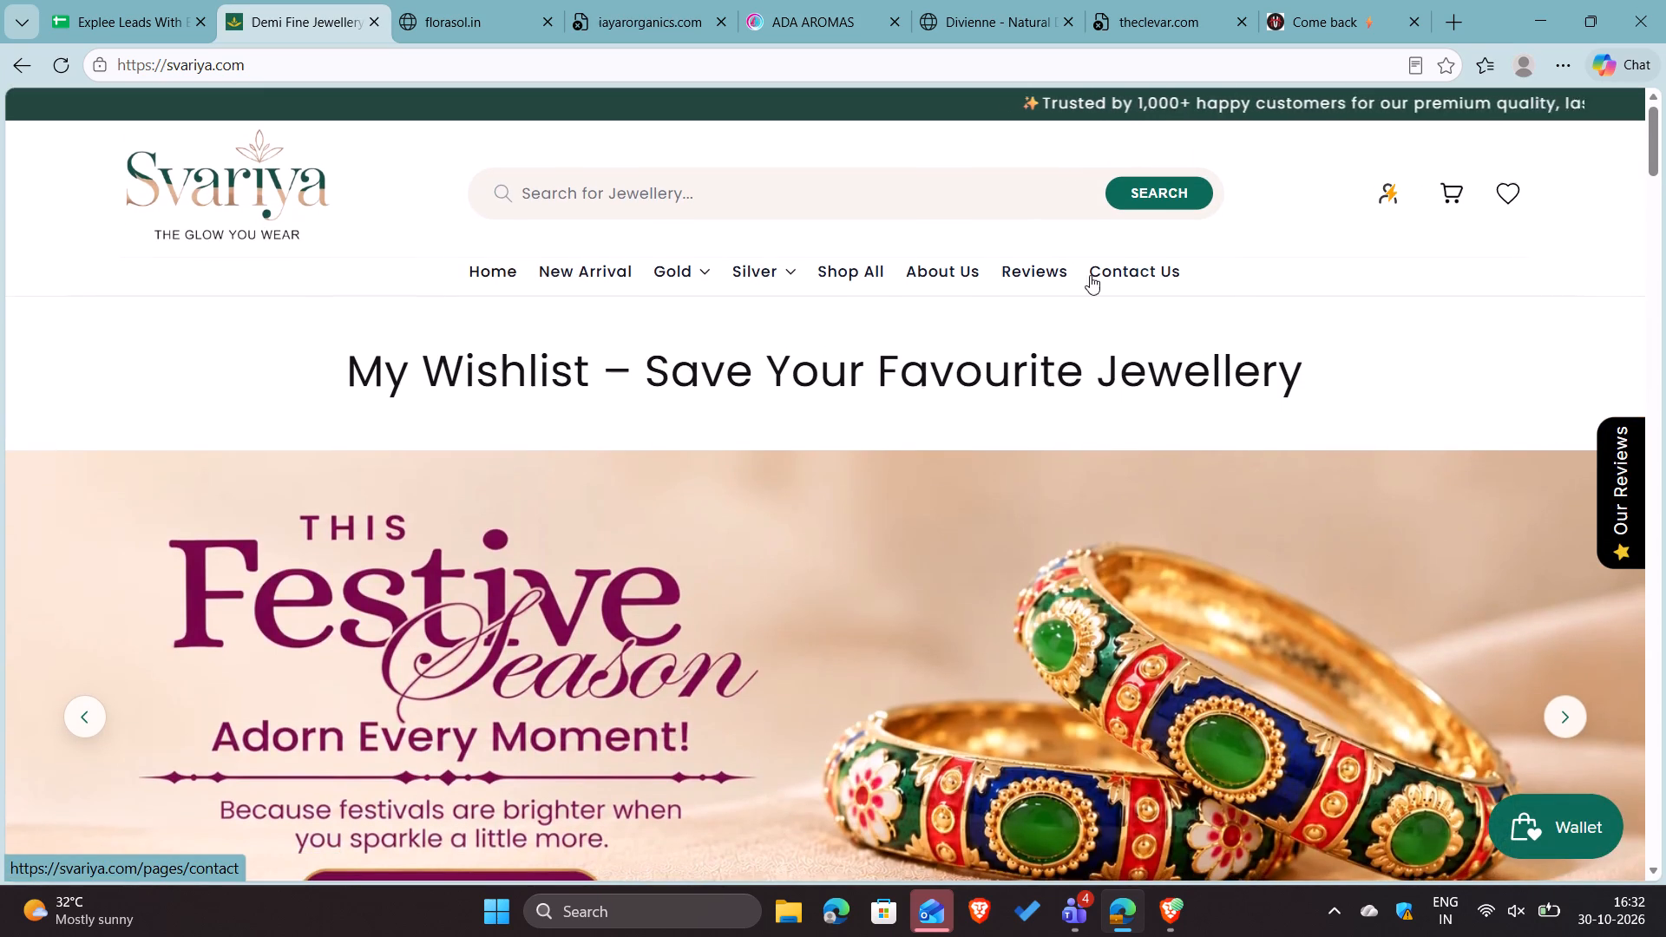
{"action": "left_click", "coordinate": [1112, 276]}
{"action": "scroll", "coordinate": [1125, 490], "scroll_direction": "down", "scroll_amount": 4}
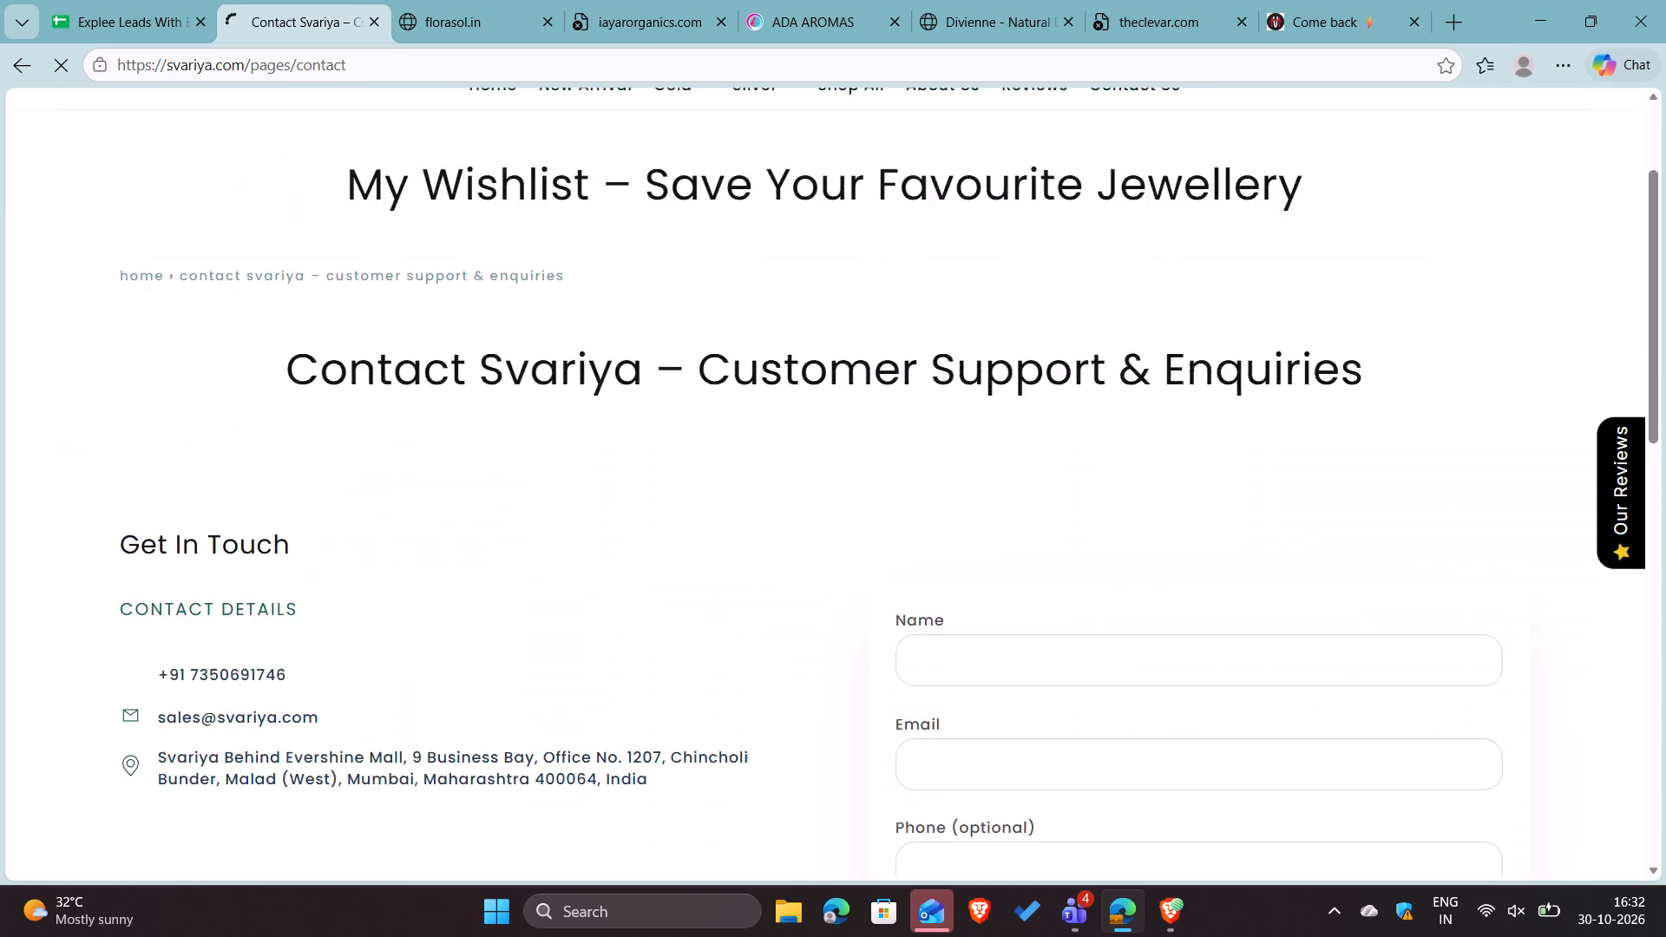
{"action": "scroll", "coordinate": [1125, 490], "scroll_direction": "down", "scroll_amount": 1}
{"action": "scroll", "coordinate": [1125, 490], "scroll_direction": "up", "scroll_amount": 7}
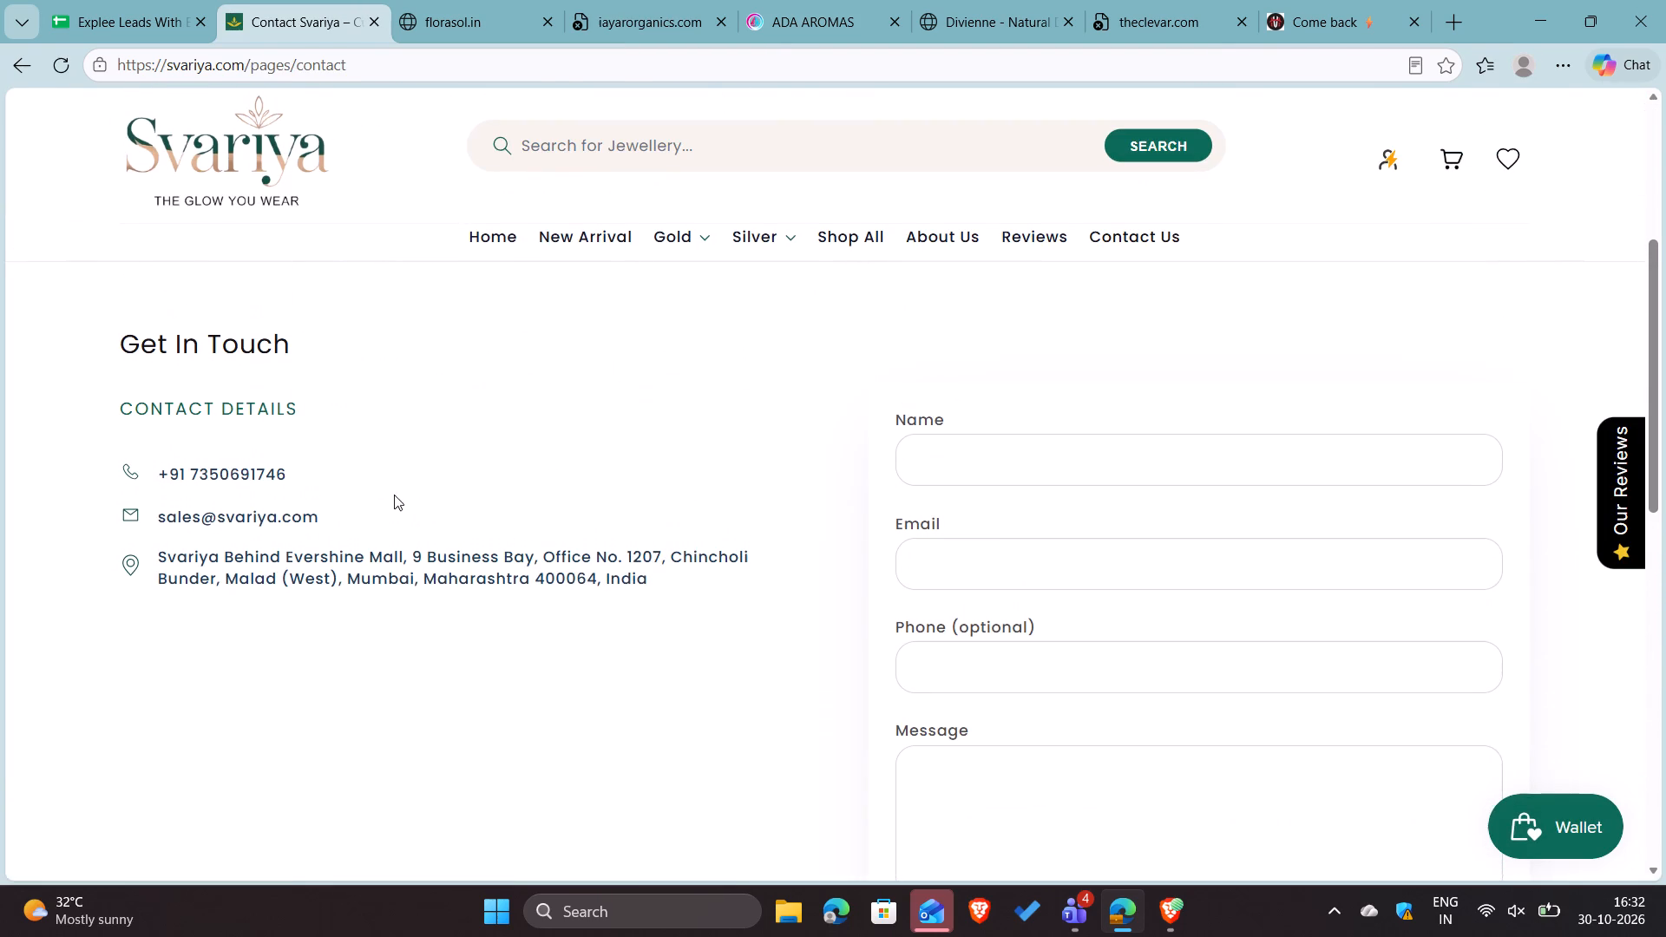
Copy the phone number from the contact details on Svariya's contact page and switch to the previously used window.
{"action": "left_click_drag", "start_coordinate": [283, 475], "coordinate": [239, 474]}
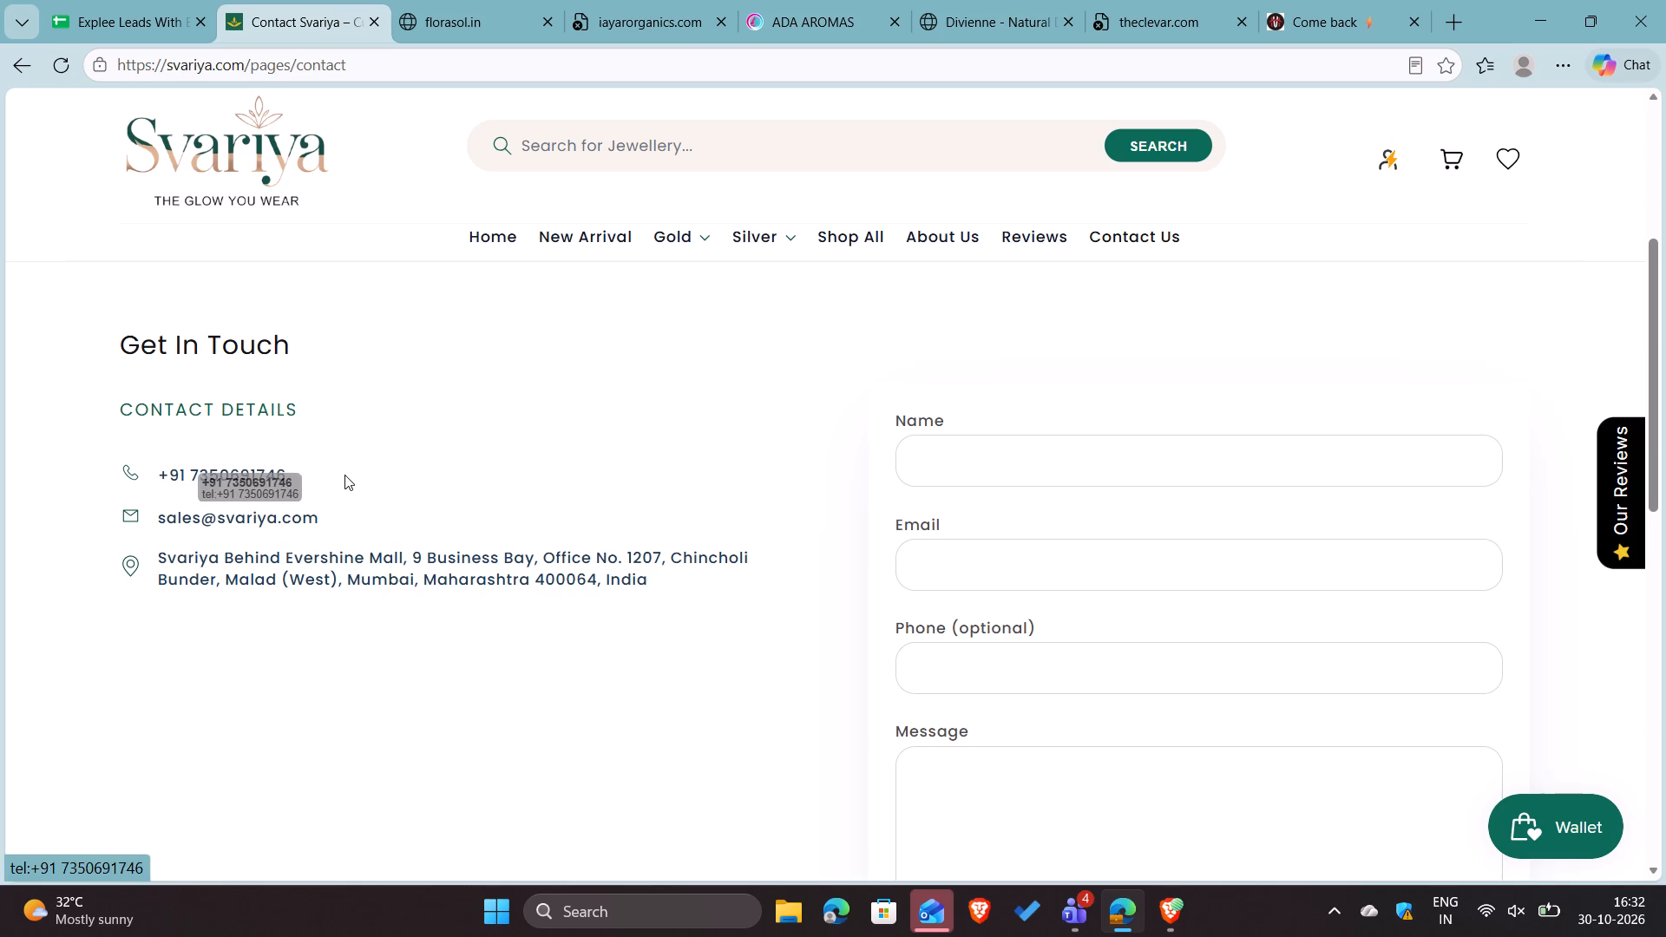
{"action": "left_click_drag", "start_coordinate": [344, 475], "coordinate": [193, 467]}
{"action": "key", "text": "ctrl+c"}
{"action": "key", "text": "alt+Tab"}
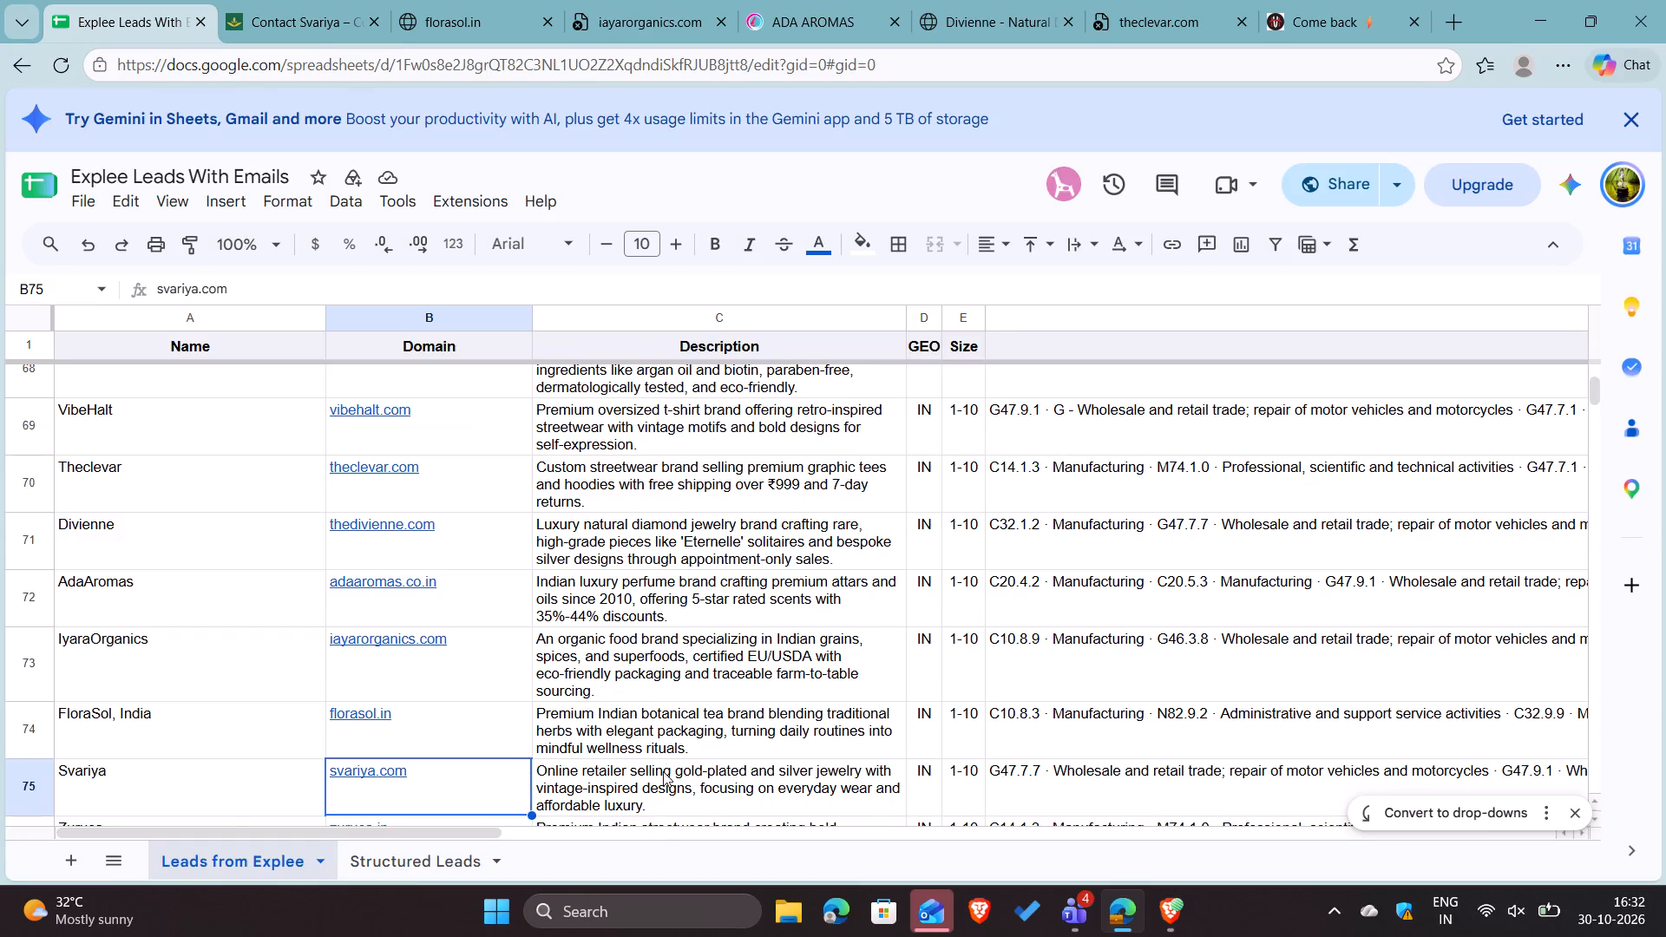
Paste Svariya's copied phone number into the Contact Number cell of row 75 in the leads sheet.
{"action": "scroll", "coordinate": [674, 790], "scroll_direction": "left", "scroll_amount": 10}
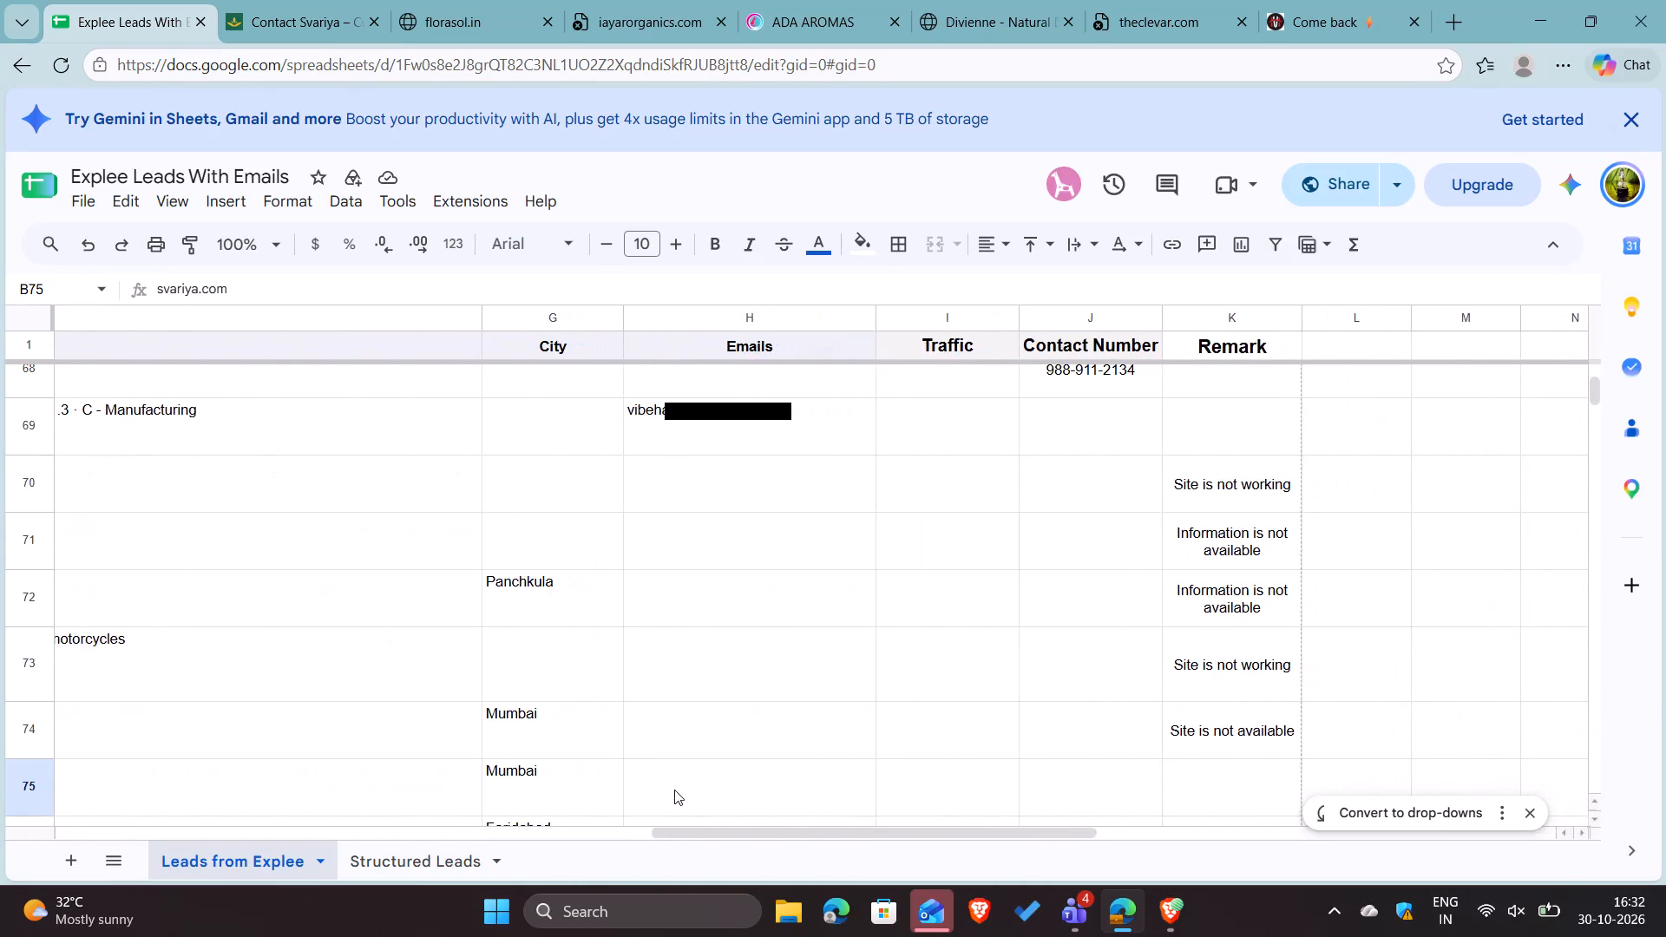
{"action": "scroll", "coordinate": [674, 790], "scroll_direction": "left", "scroll_amount": 2}
{"action": "double_click", "coordinate": [918, 788]}
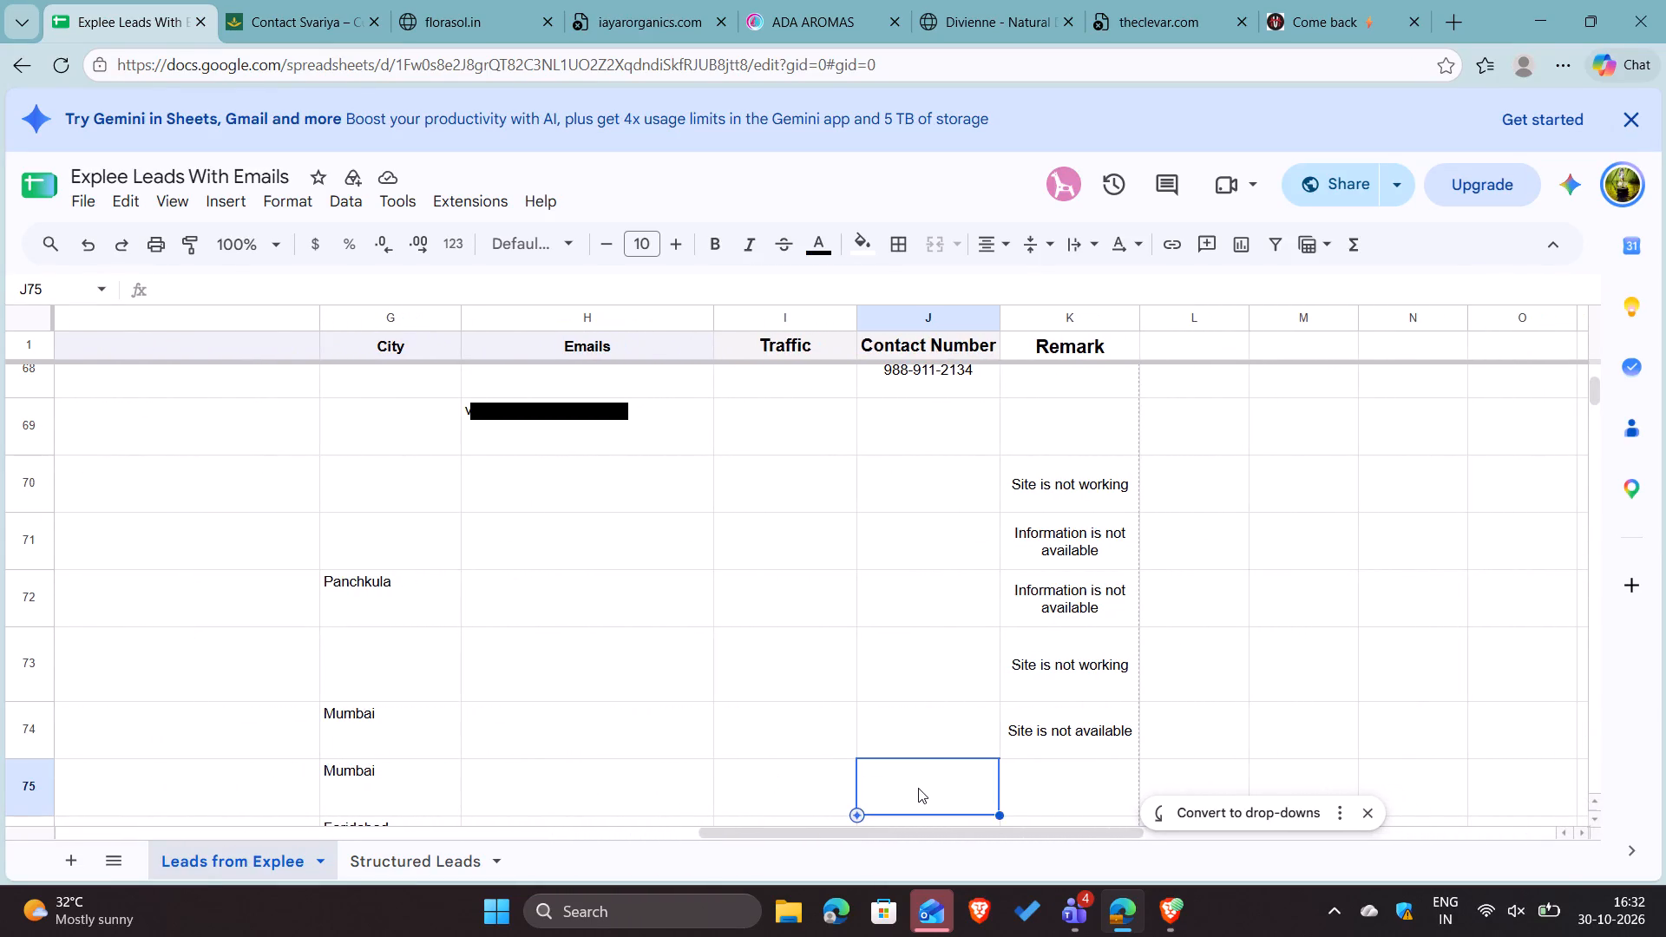
{"action": "key", "text": "ctrl+v"}
Copy the sales email address from Svariya's contact page into the Emails cell of row 75.
{"action": "key", "text": "alt+Tab"}
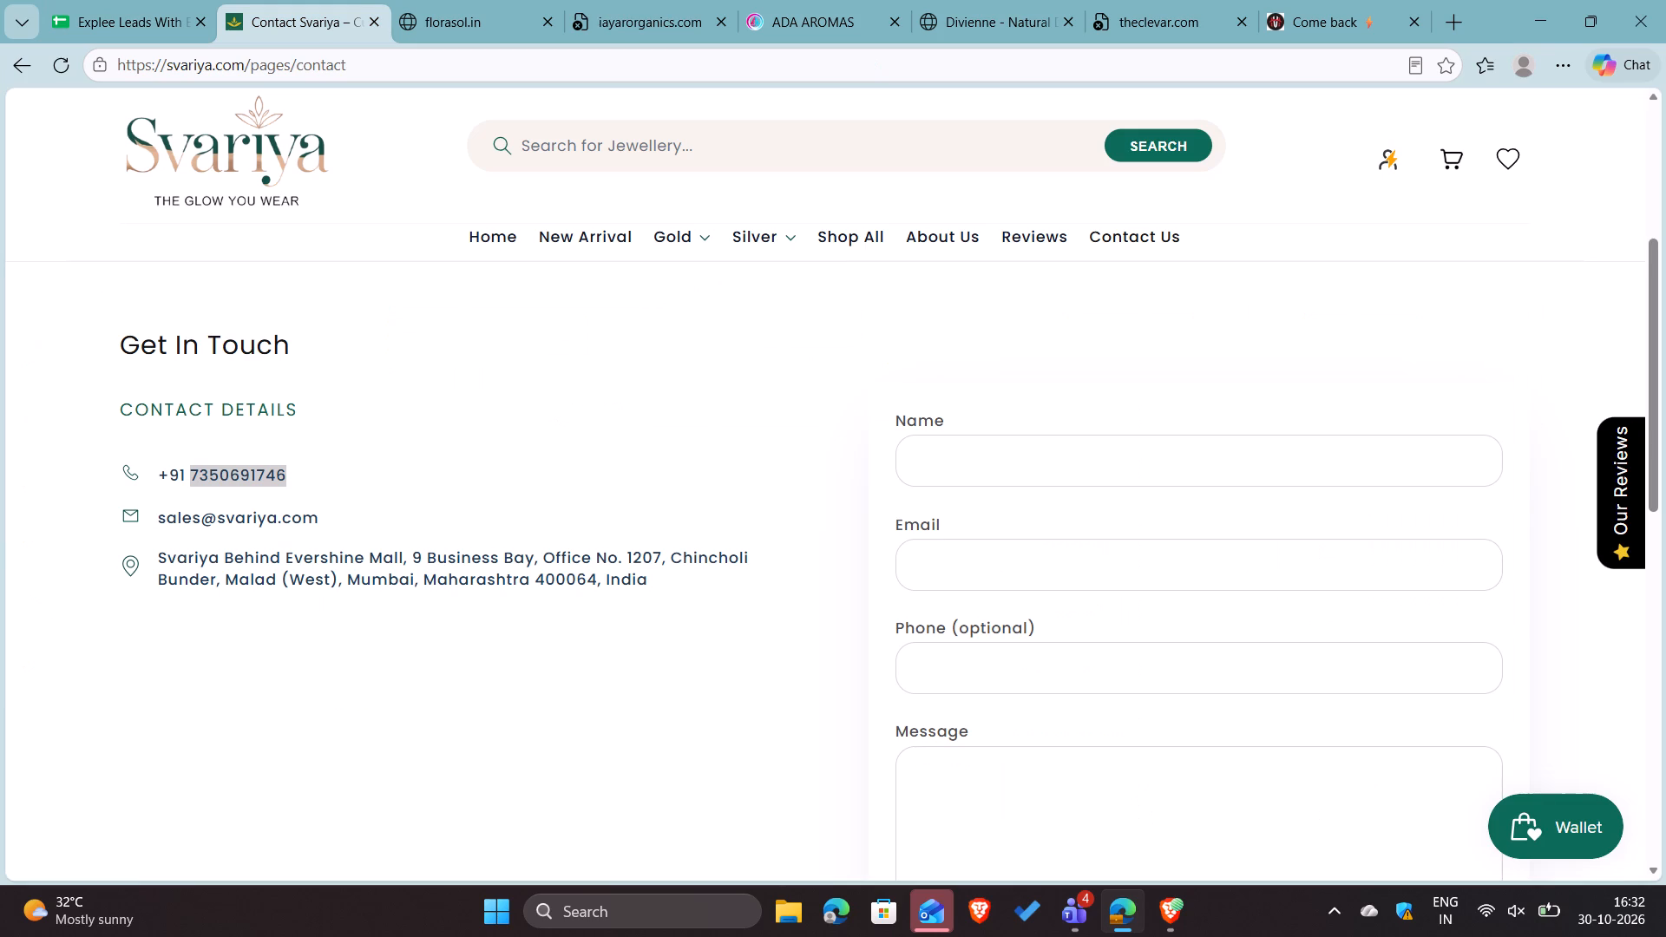
{"action": "left_click_drag", "start_coordinate": [334, 516], "coordinate": [158, 521]}
{"action": "key", "text": "ctrl+c"}
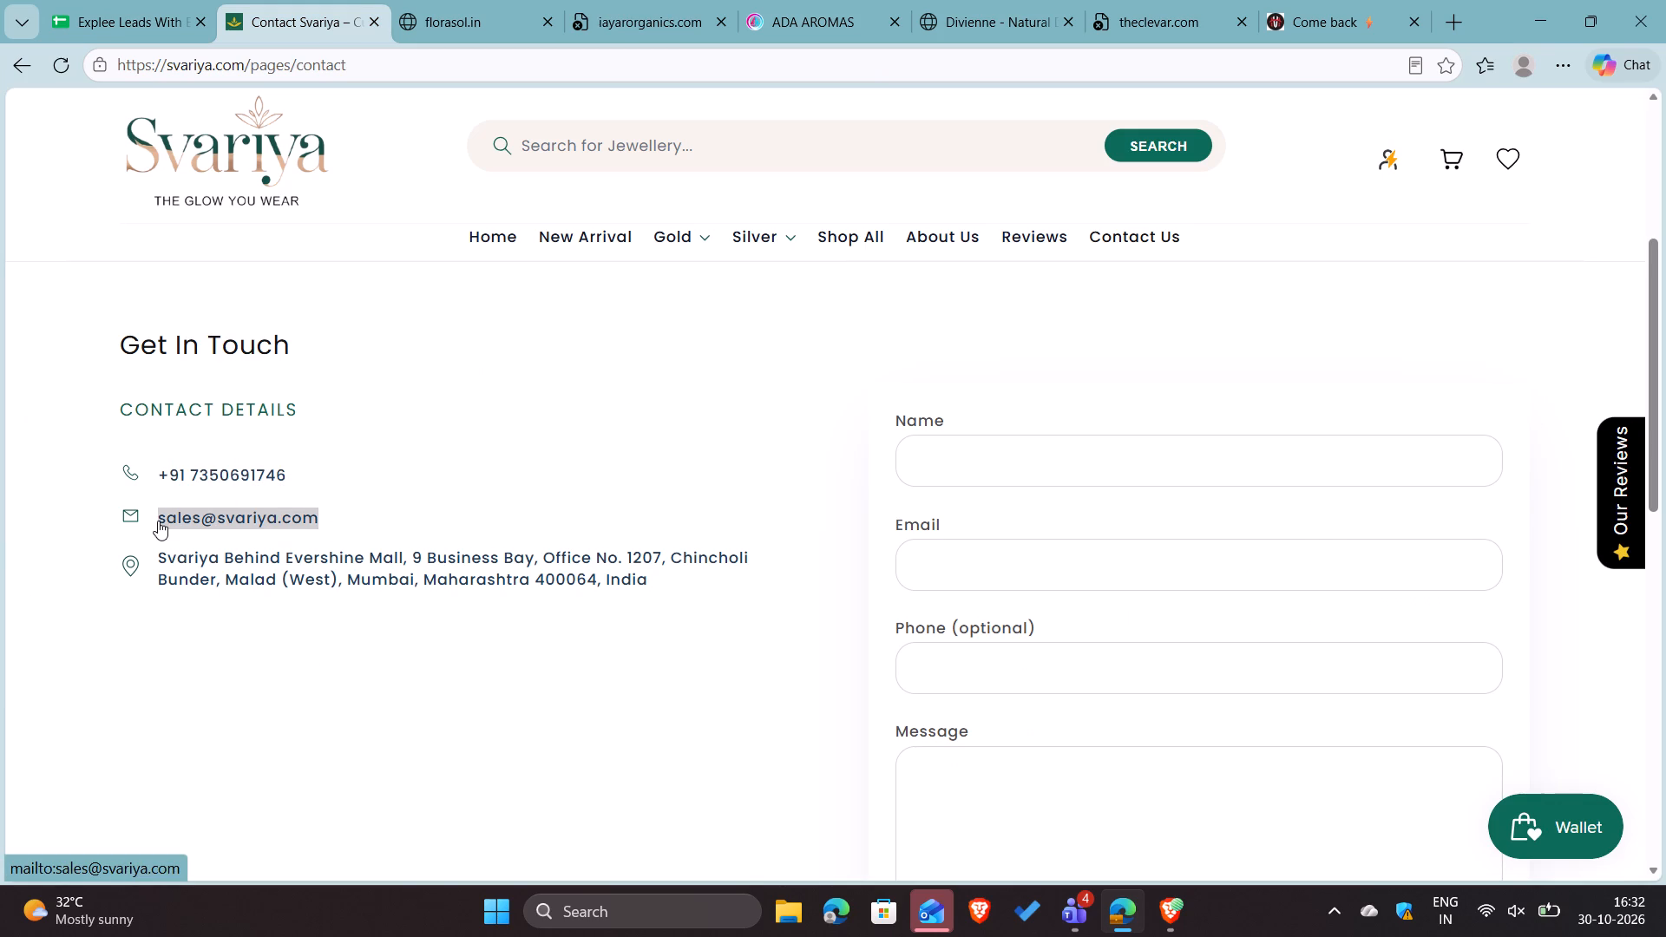
{"action": "key", "text": "alt+Tab"}
{"action": "double_click", "coordinate": [561, 783]}
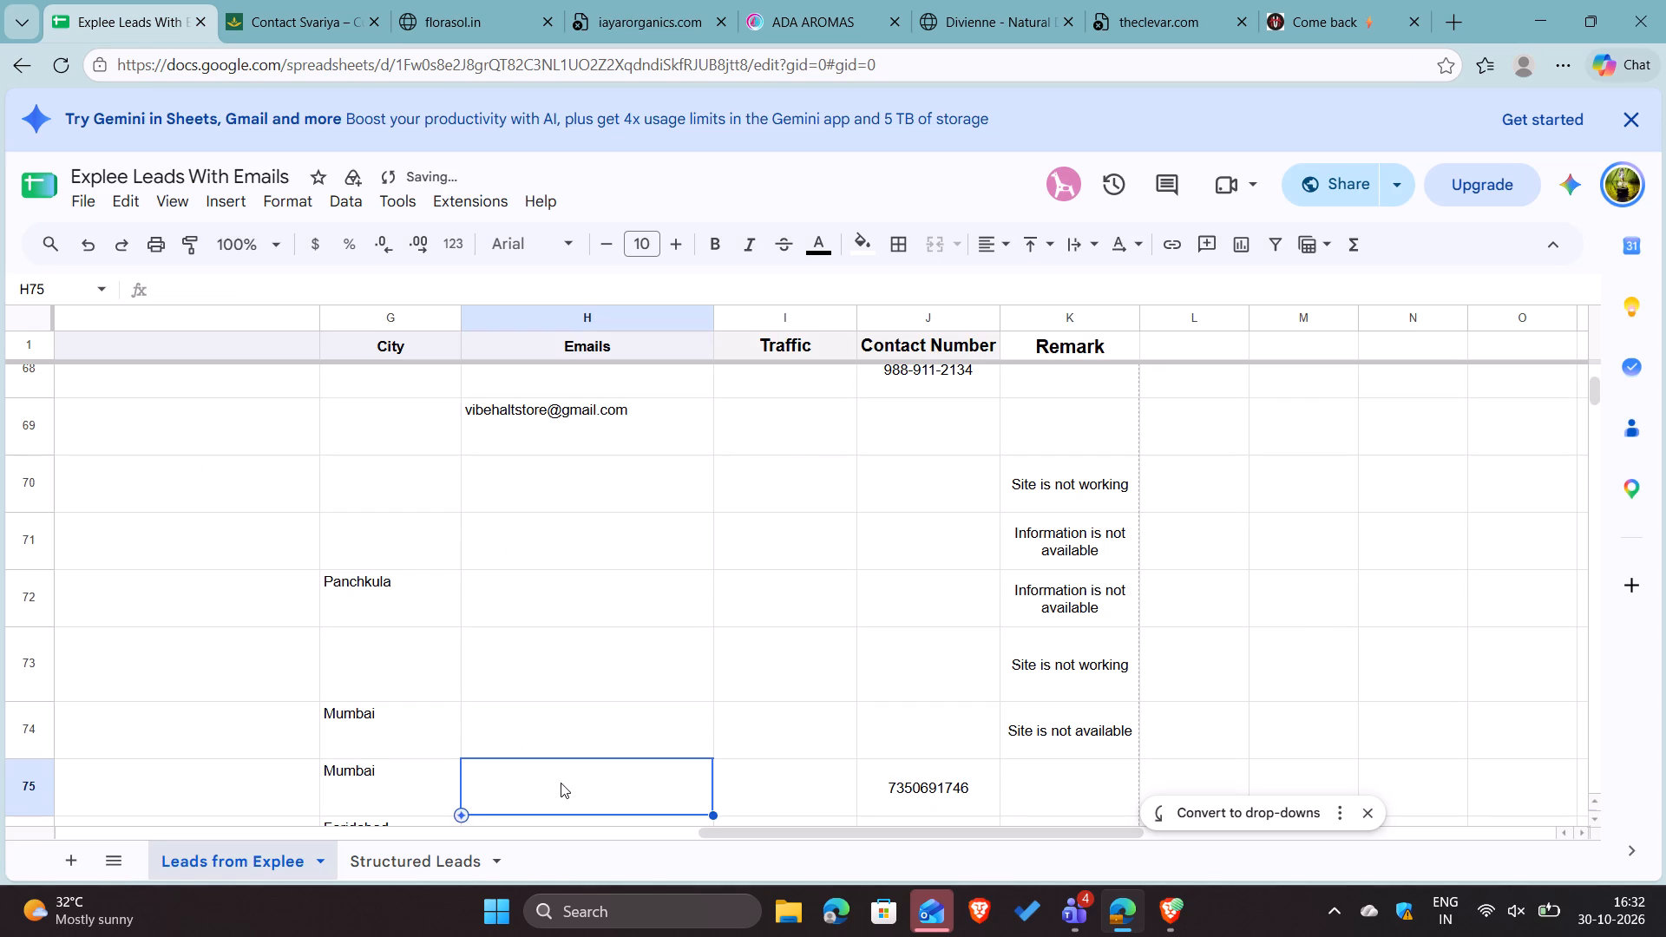
{"action": "key", "text": "ctrl+v"}
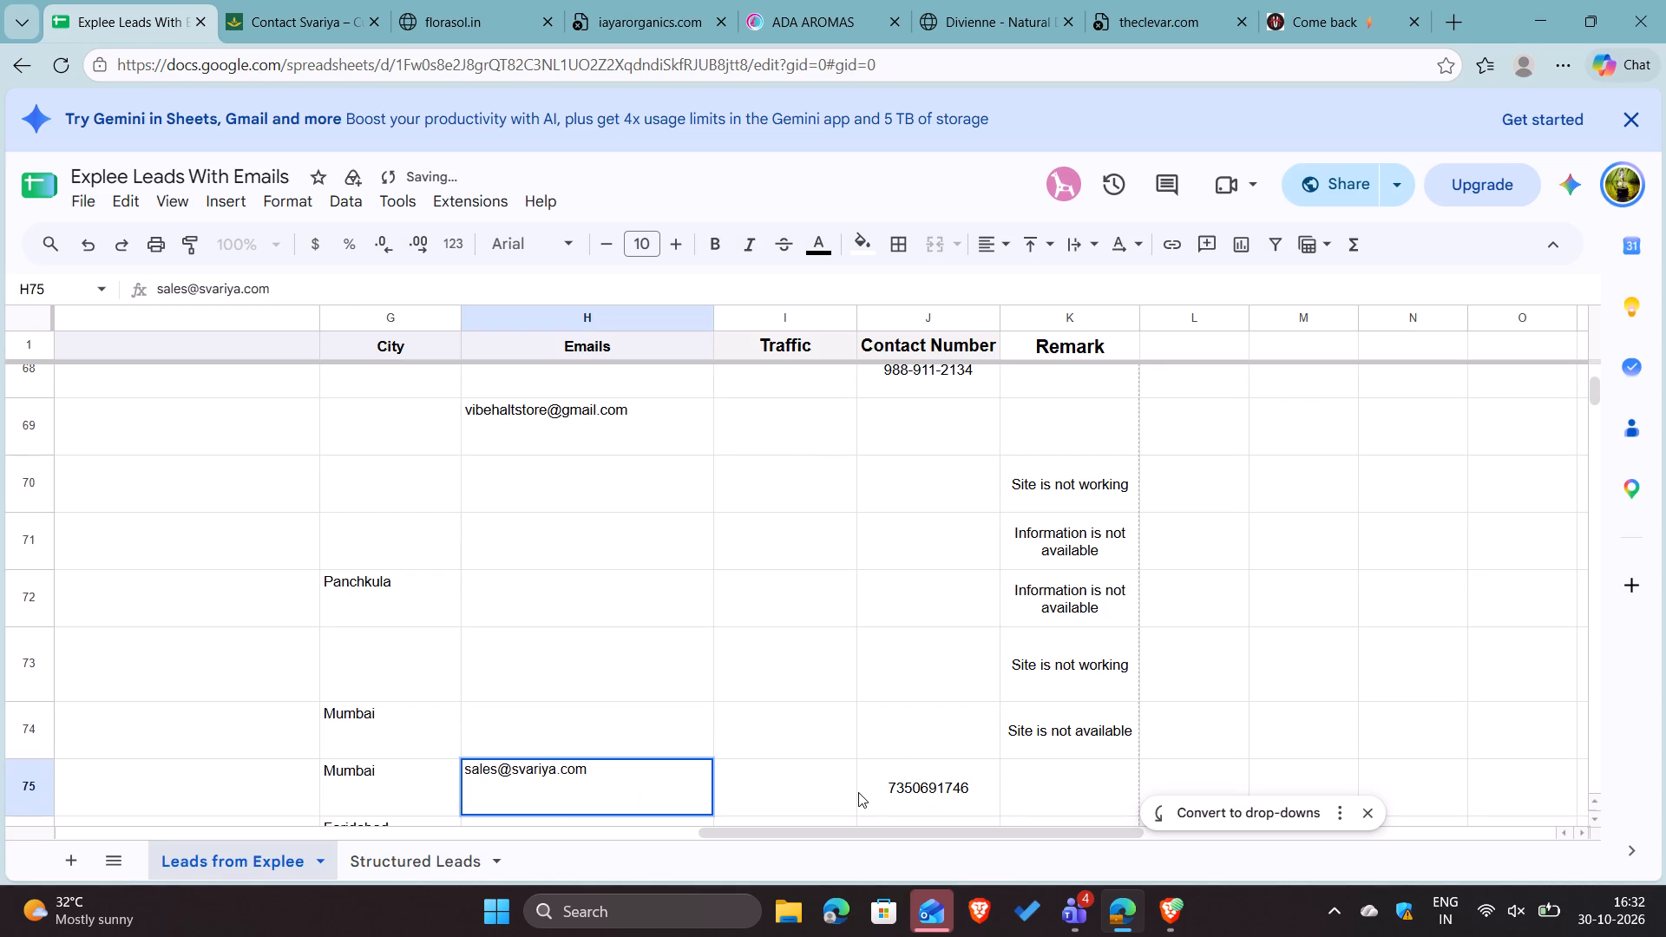
{"action": "left_click", "coordinate": [854, 792]}
Open zuruca.in from the Domain cell of row 76 to check the Zuruca site for contact details.
{"action": "scroll", "coordinate": [854, 792], "scroll_direction": "down", "scroll_amount": 1}
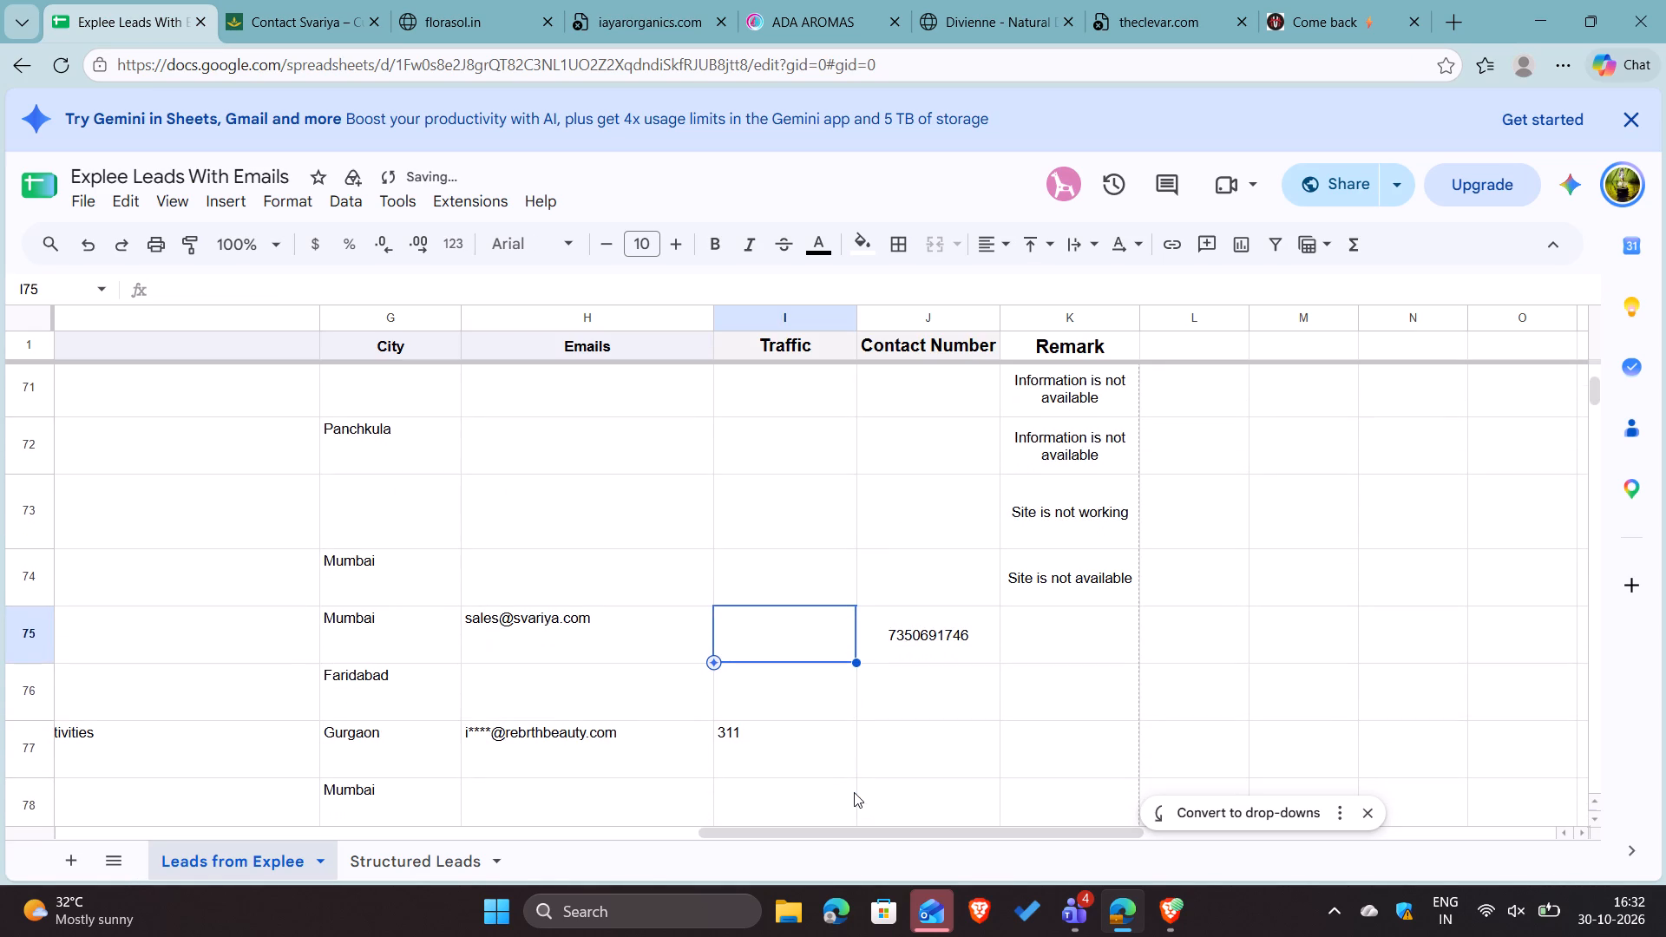
{"action": "left_click", "coordinate": [592, 686]}
{"action": "scroll", "coordinate": [592, 686], "scroll_direction": "right", "scroll_amount": 6}
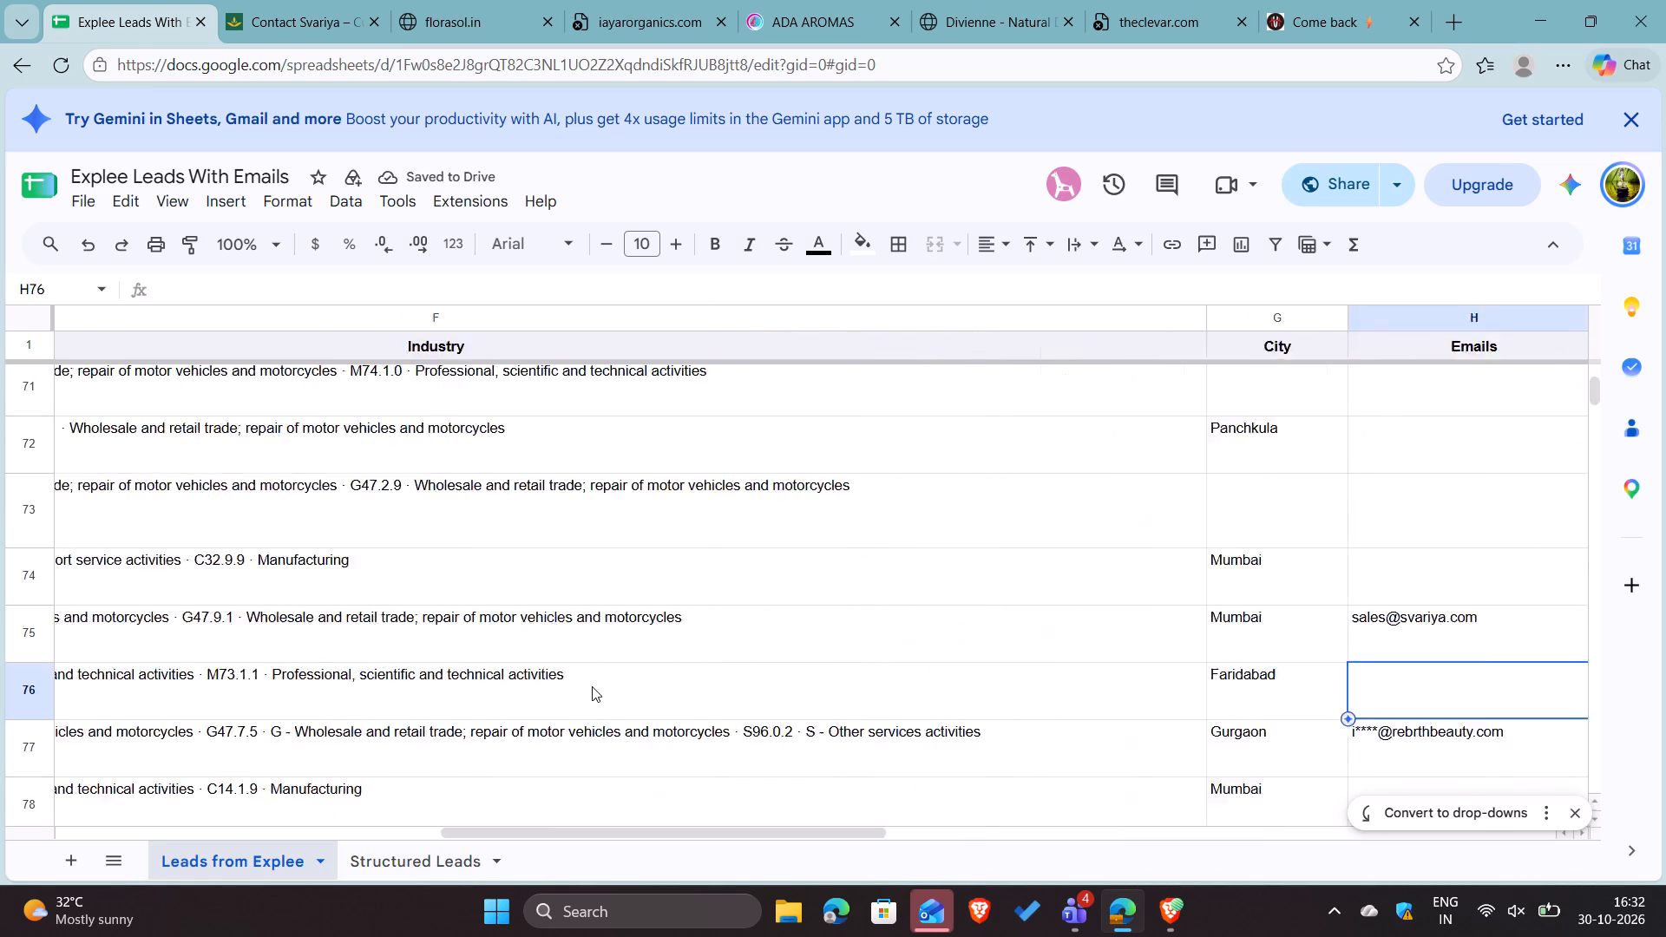
{"action": "scroll", "coordinate": [592, 686], "scroll_direction": "right", "scroll_amount": 5}
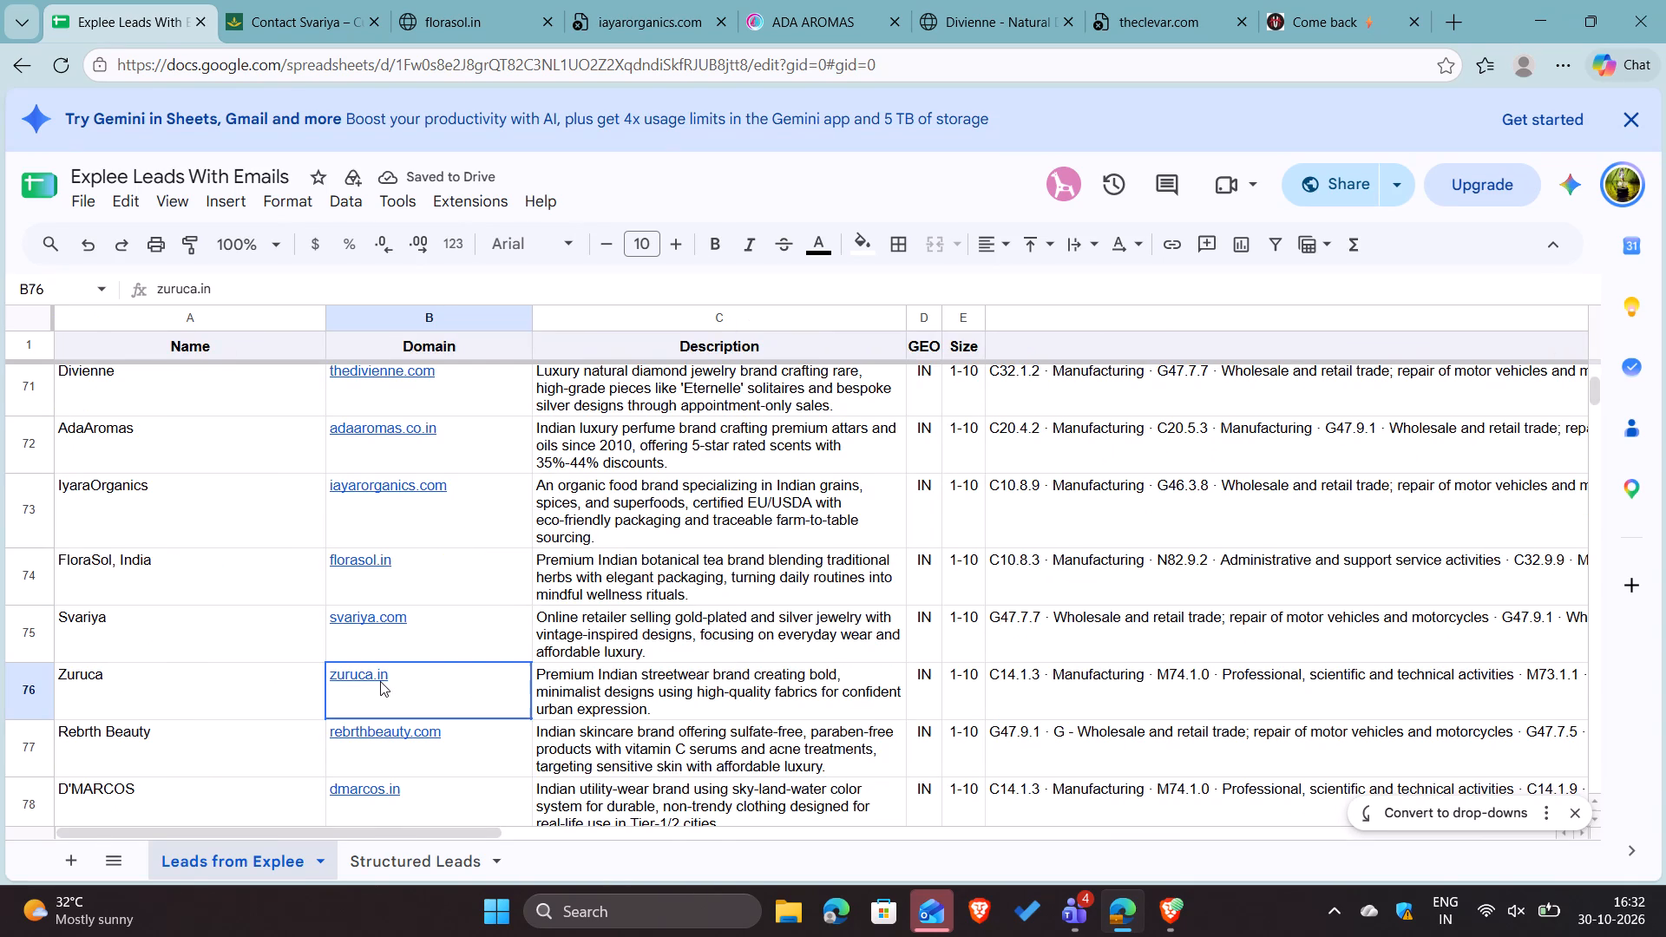
{"action": "left_click", "coordinate": [380, 681]}
{"action": "left_click", "coordinate": [456, 747]}
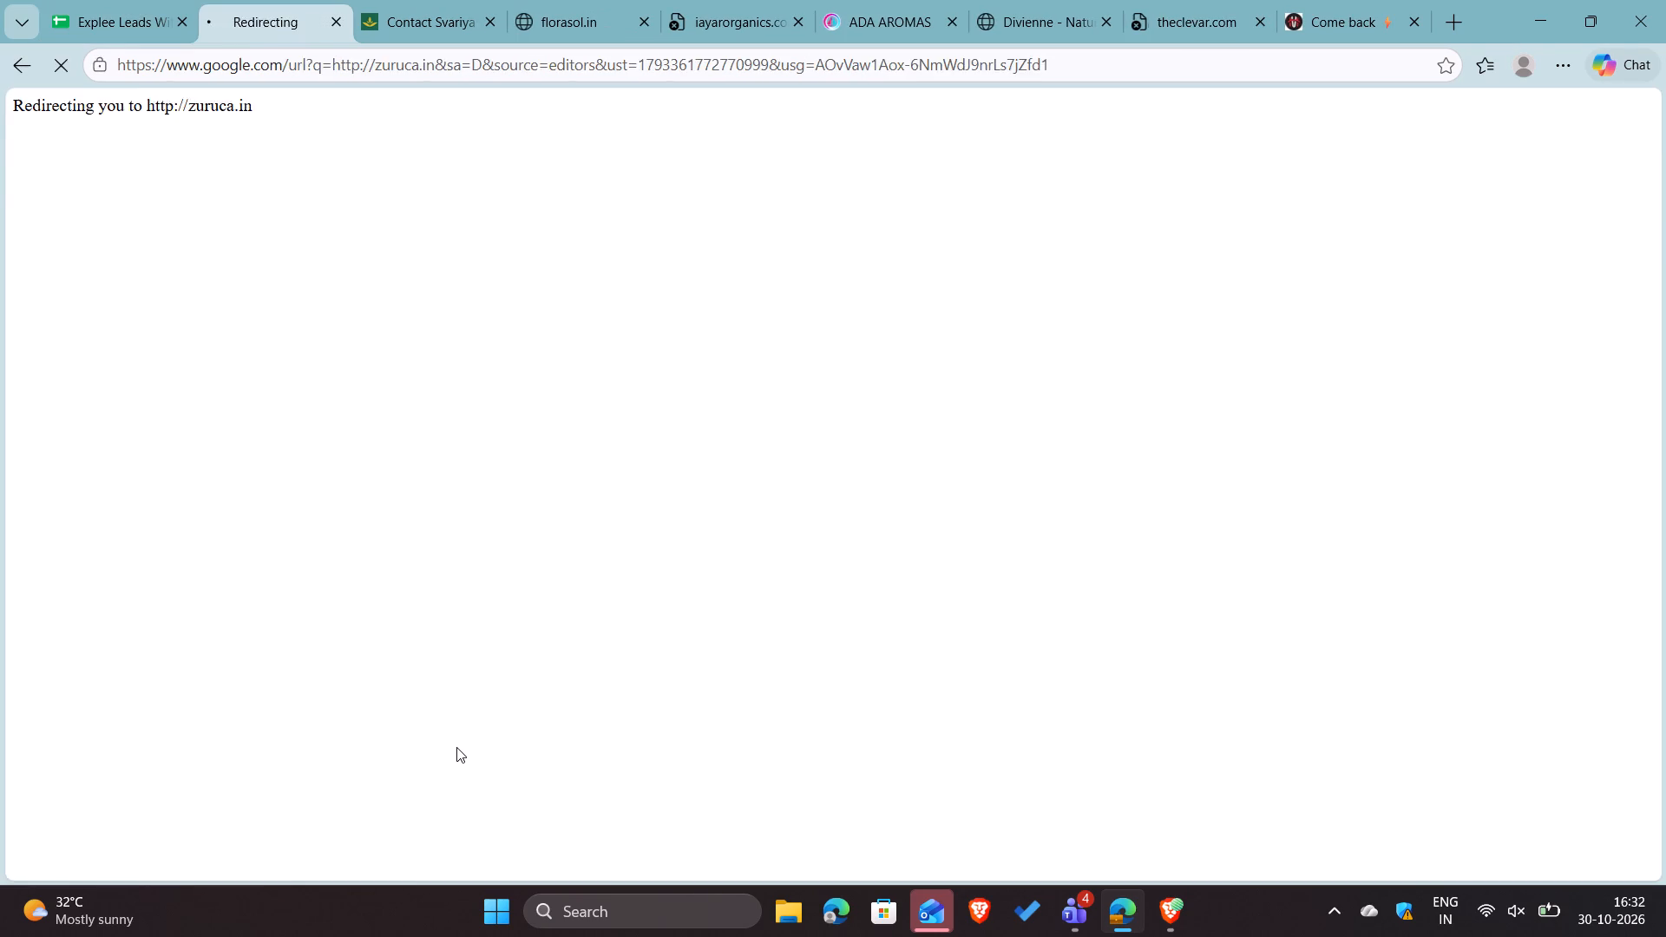
Enter the remark "Site is not working" for Zuruca in row 76 of the leads sheet.
{"action": "left_click", "coordinate": [113, 14]}
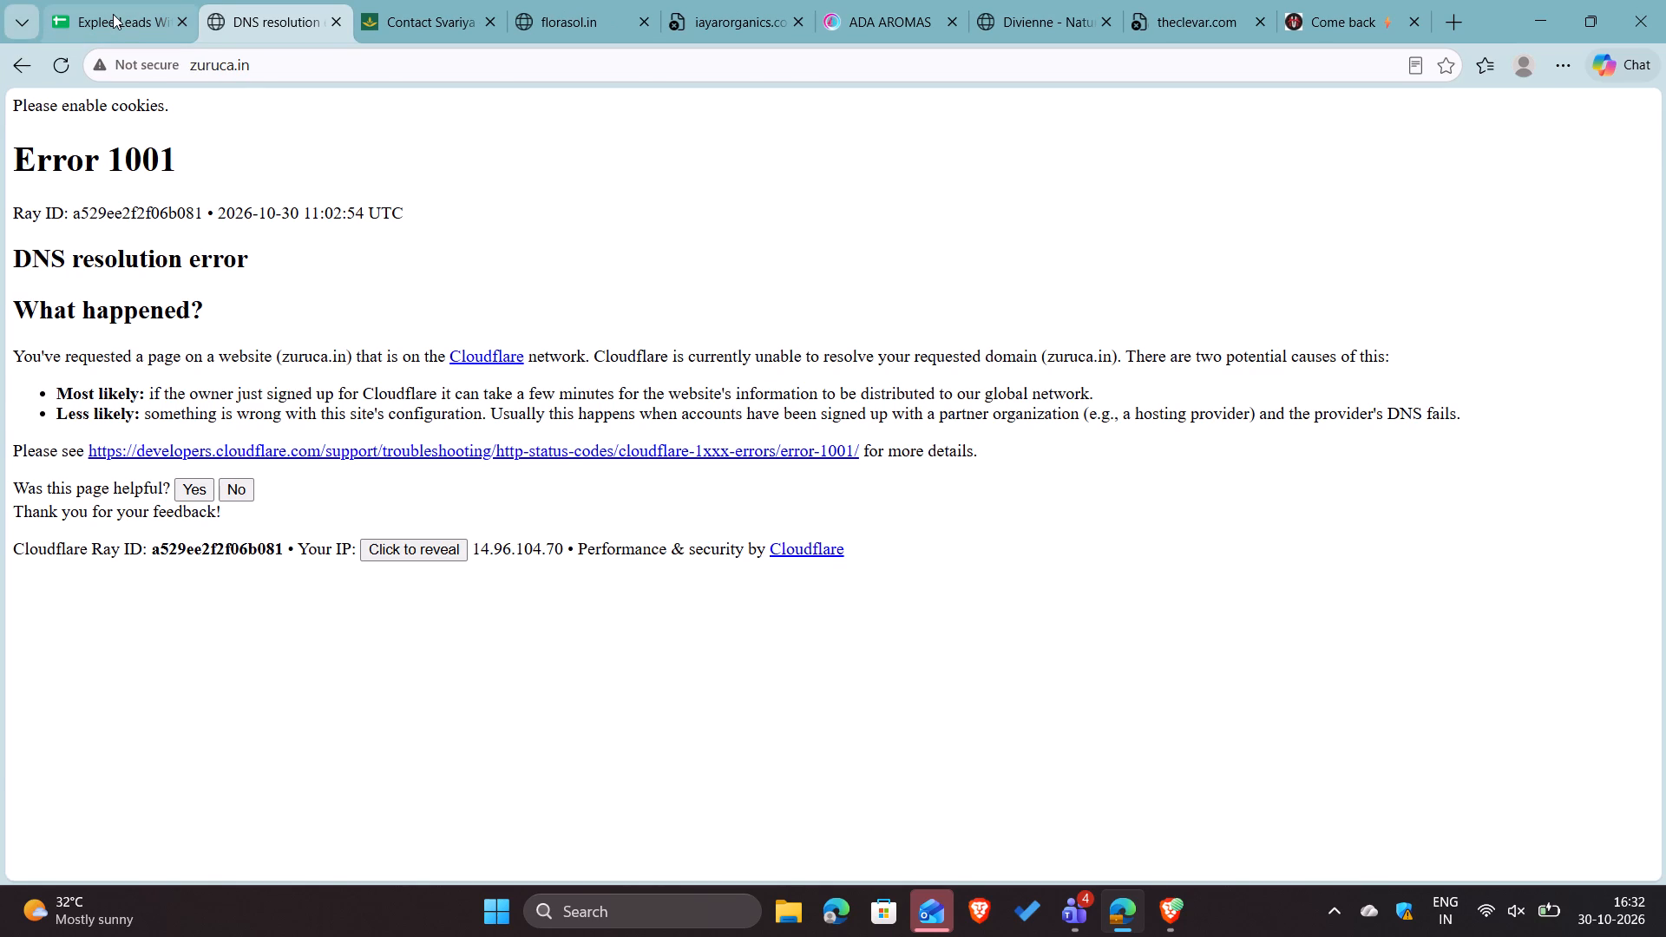
{"action": "scroll", "coordinate": [709, 659], "scroll_direction": "left", "scroll_amount": 8}
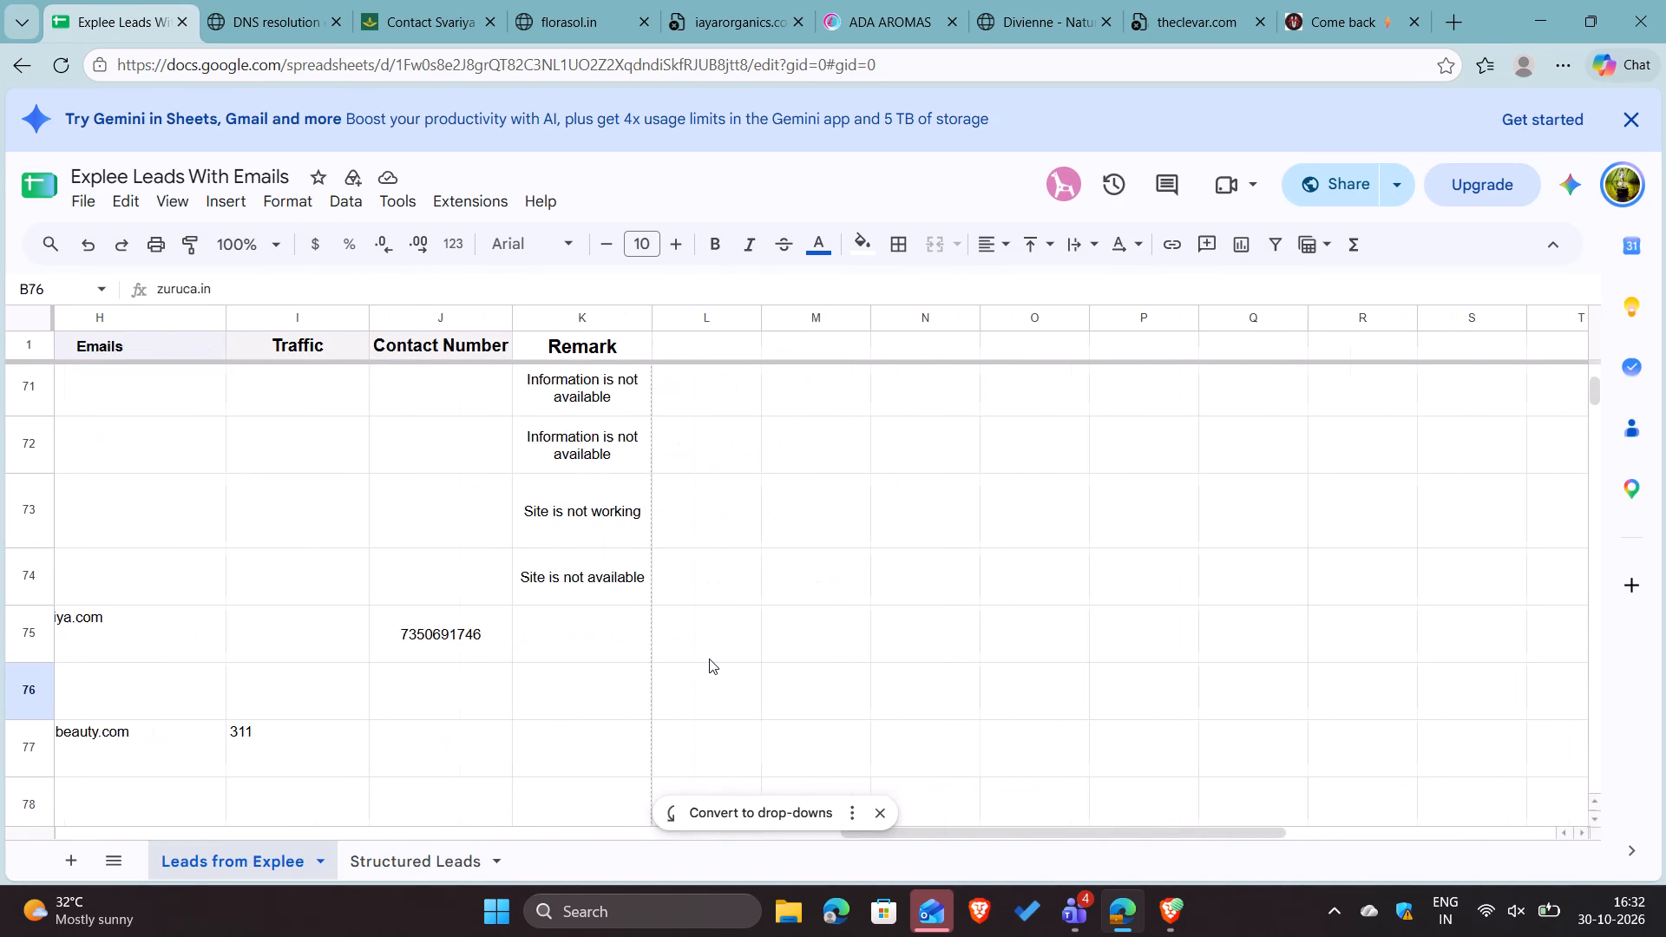
{"action": "double_click", "coordinate": [558, 698]}
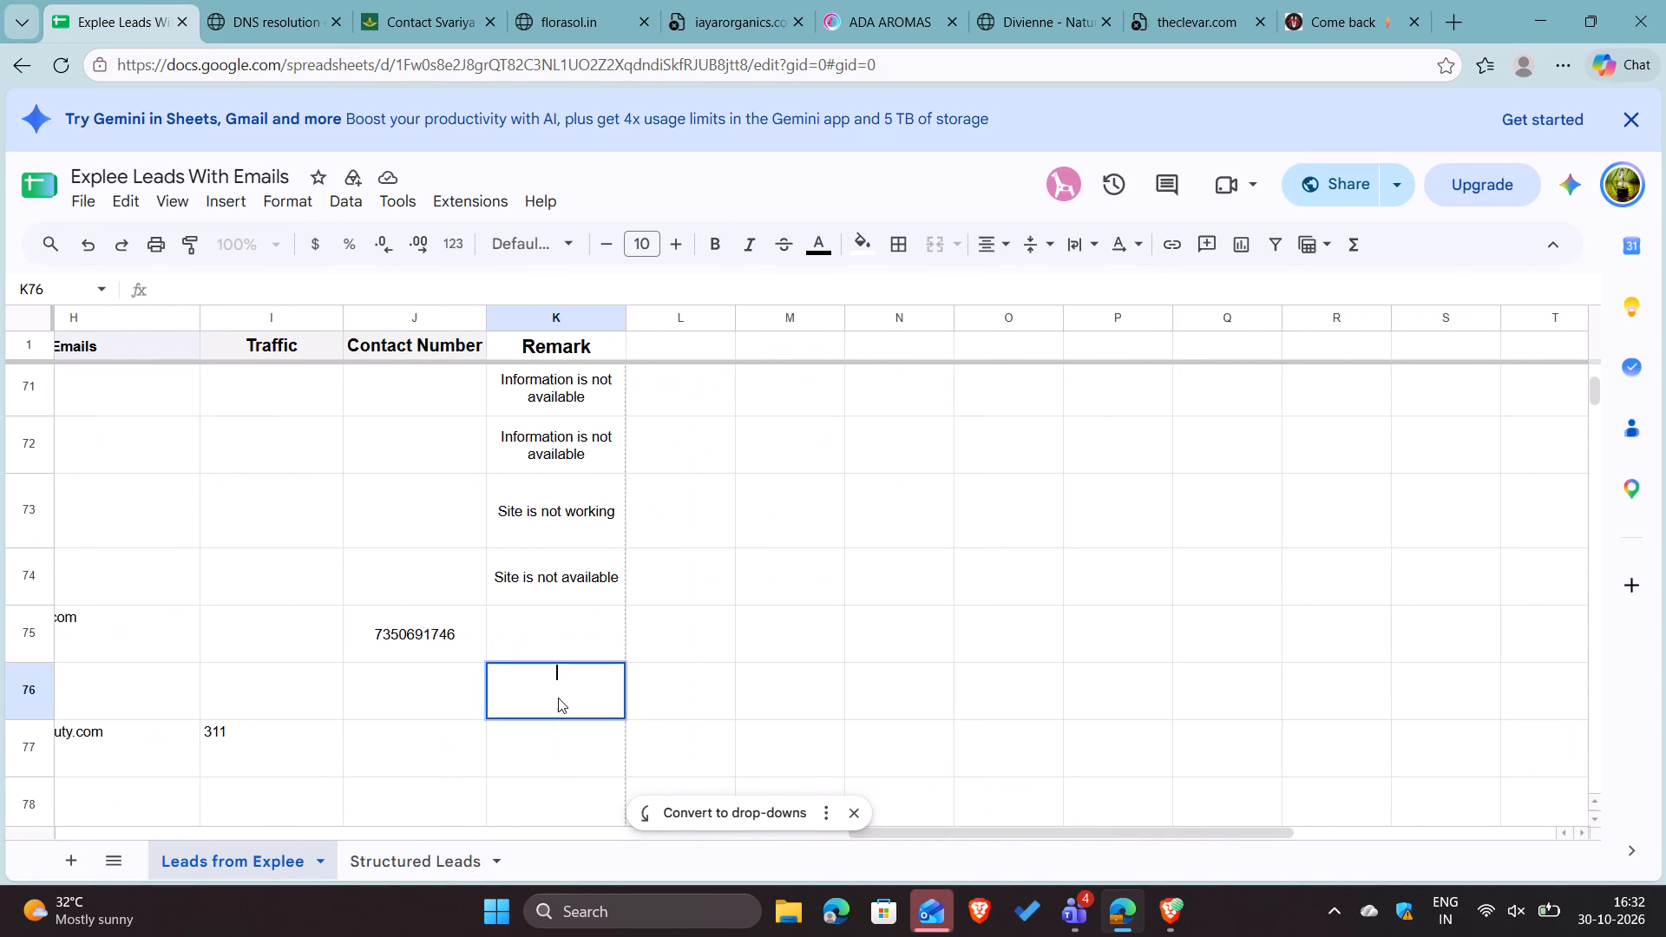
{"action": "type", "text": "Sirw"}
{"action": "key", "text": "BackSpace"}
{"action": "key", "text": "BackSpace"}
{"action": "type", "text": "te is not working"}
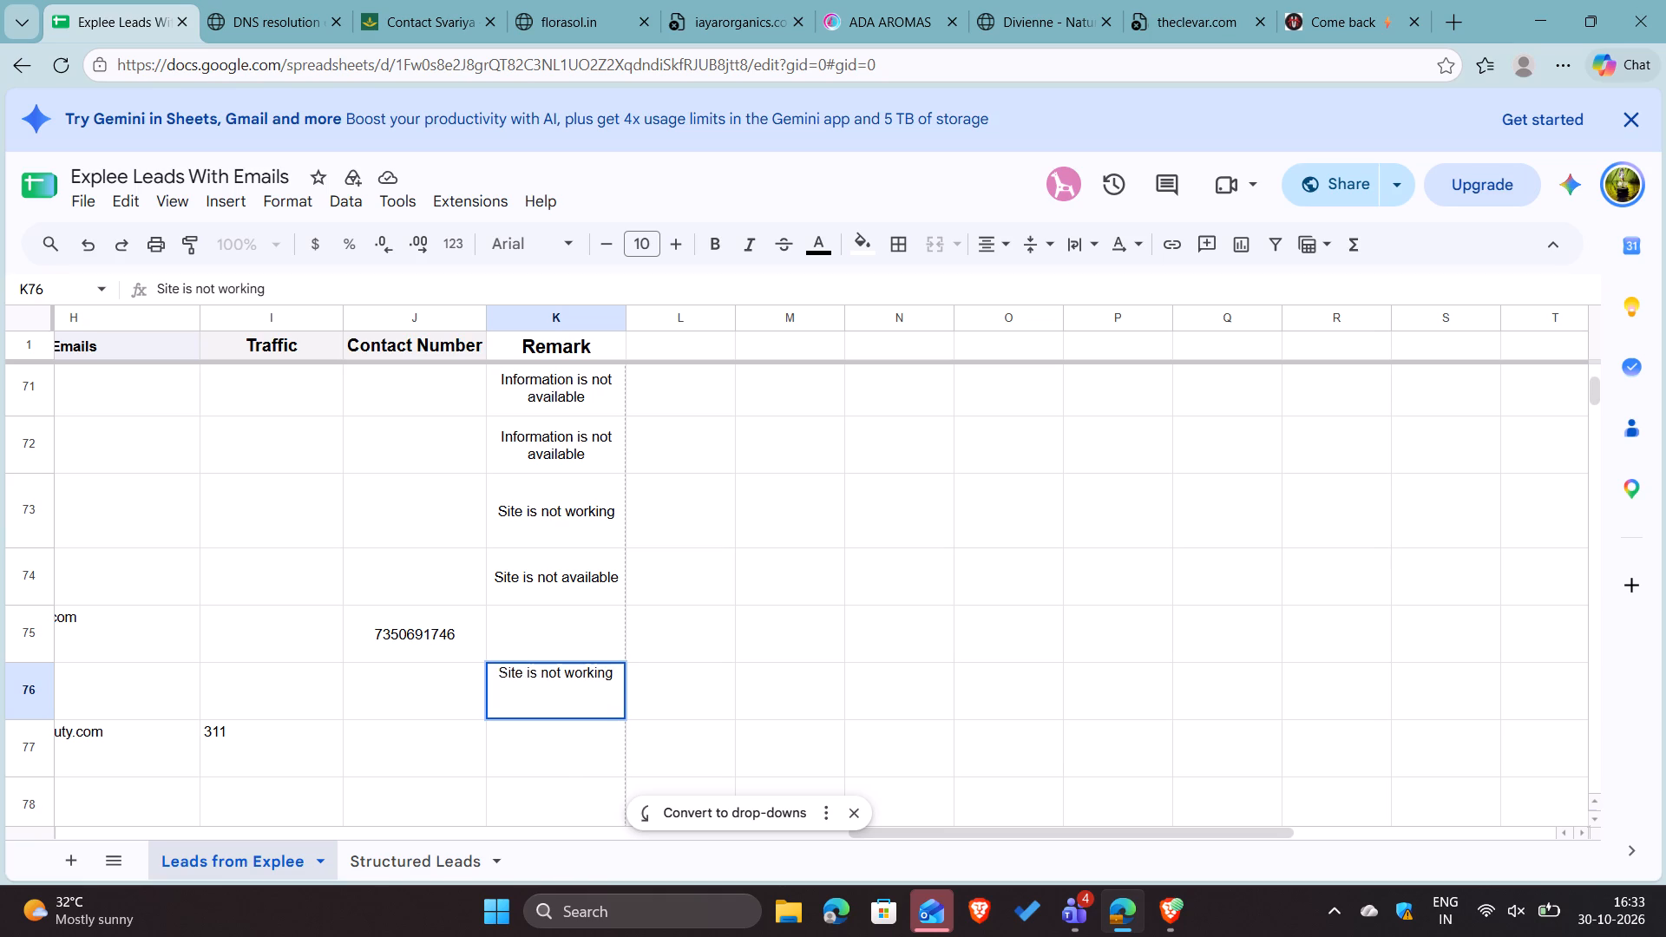
{"action": "left_click", "coordinate": [561, 756]}
Open rebrthbeauty.com from the Domain cell of row 77 and look through the home page down to its footer for contact details.
{"action": "scroll", "coordinate": [561, 756], "scroll_direction": "right", "scroll_amount": 4}
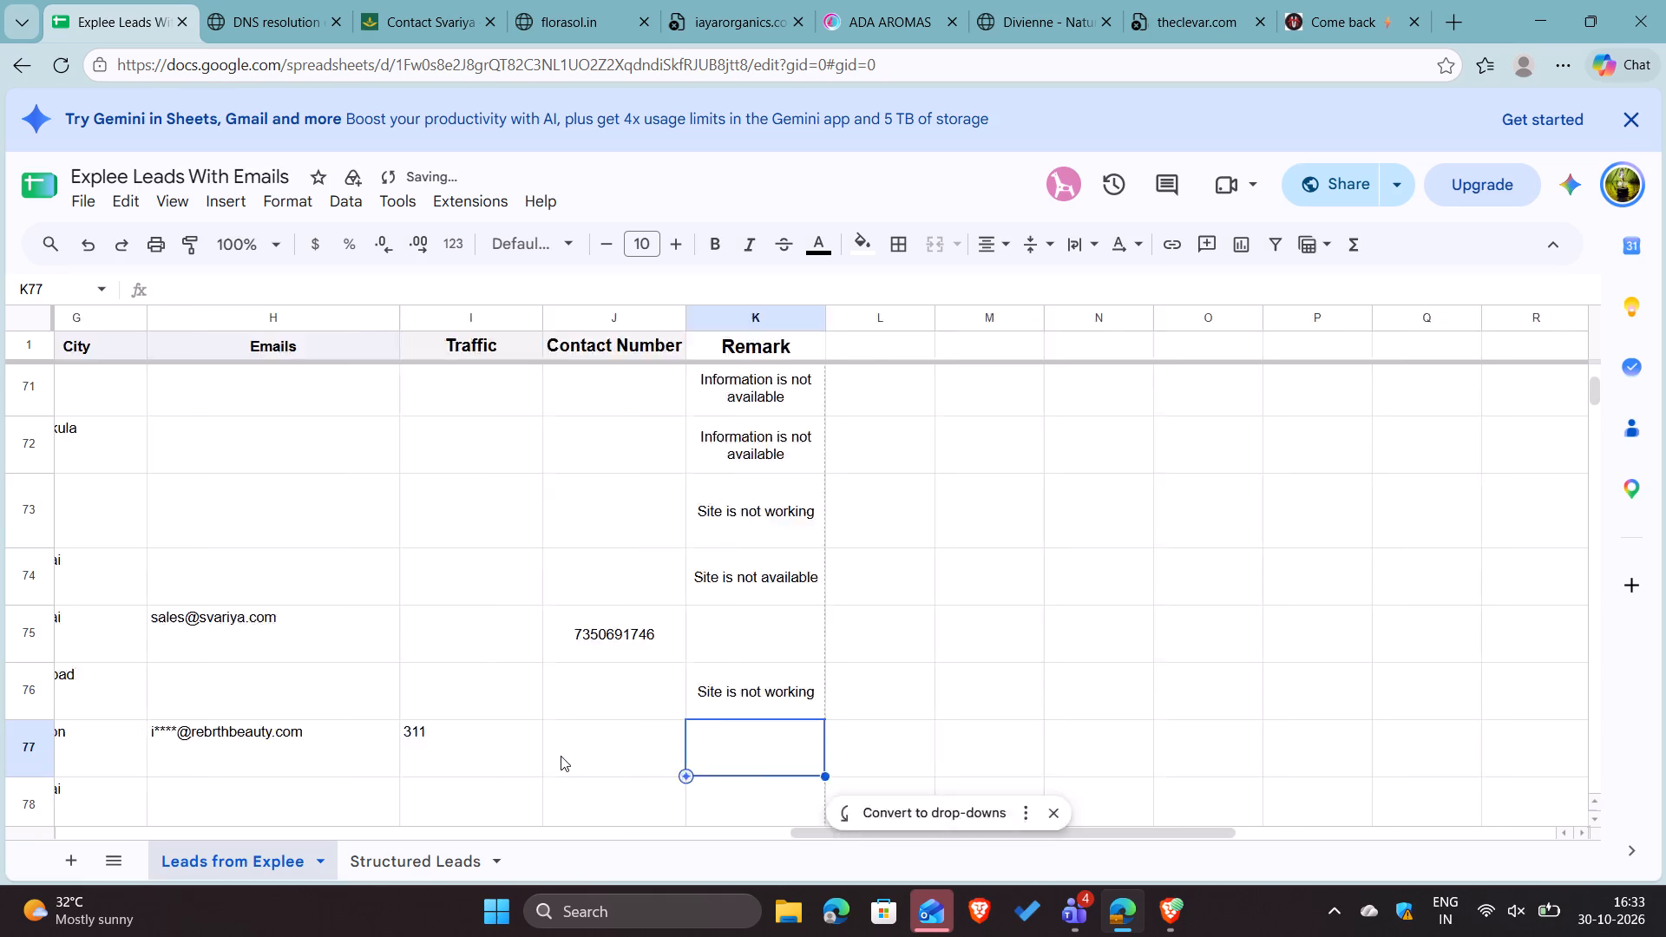
{"action": "scroll", "coordinate": [561, 756], "scroll_direction": "right", "scroll_amount": 6}
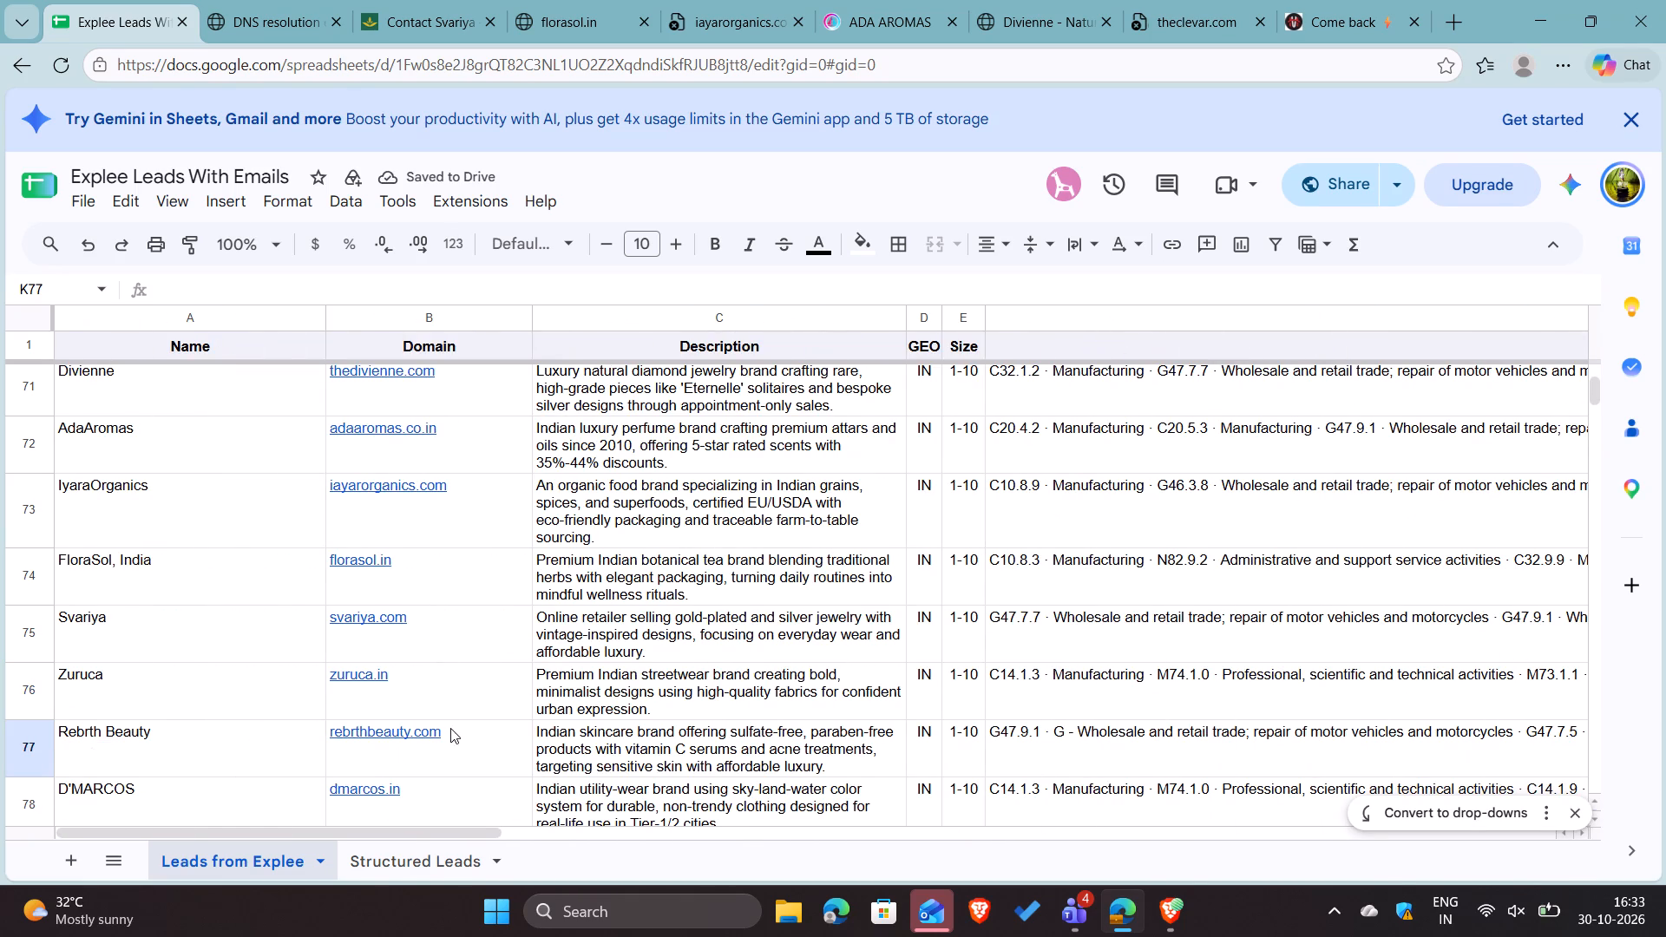
{"action": "left_click", "coordinate": [417, 729]}
{"action": "left_click", "coordinate": [437, 689]}
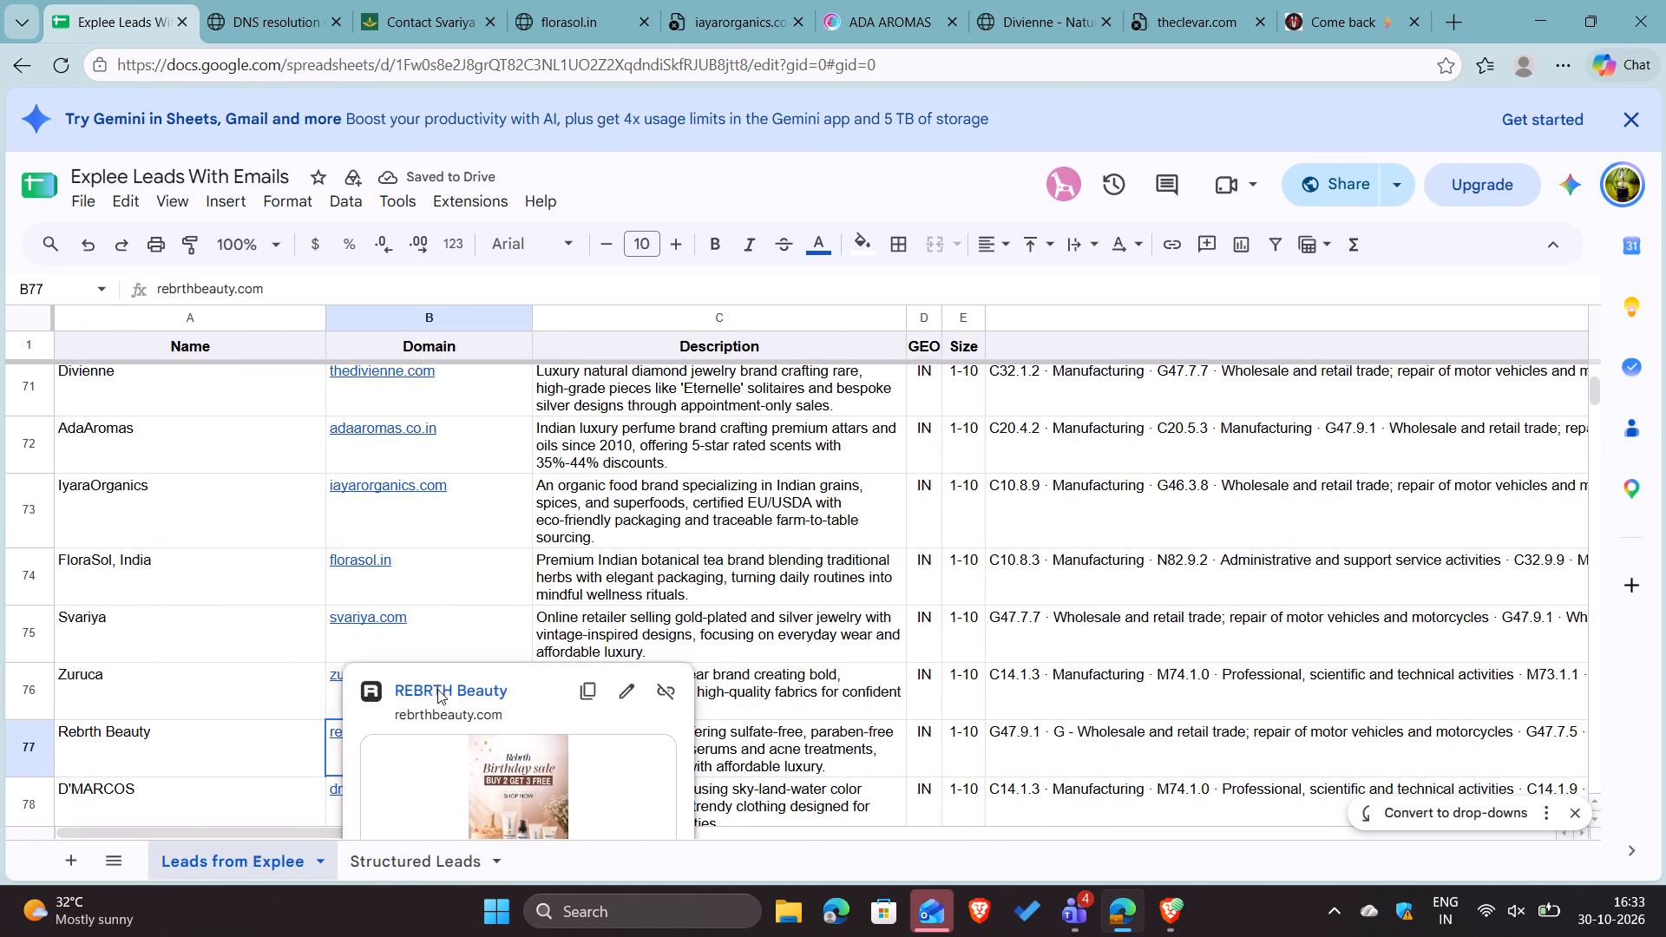
{"action": "scroll", "coordinate": [614, 477], "scroll_direction": "down", "scroll_amount": 5}
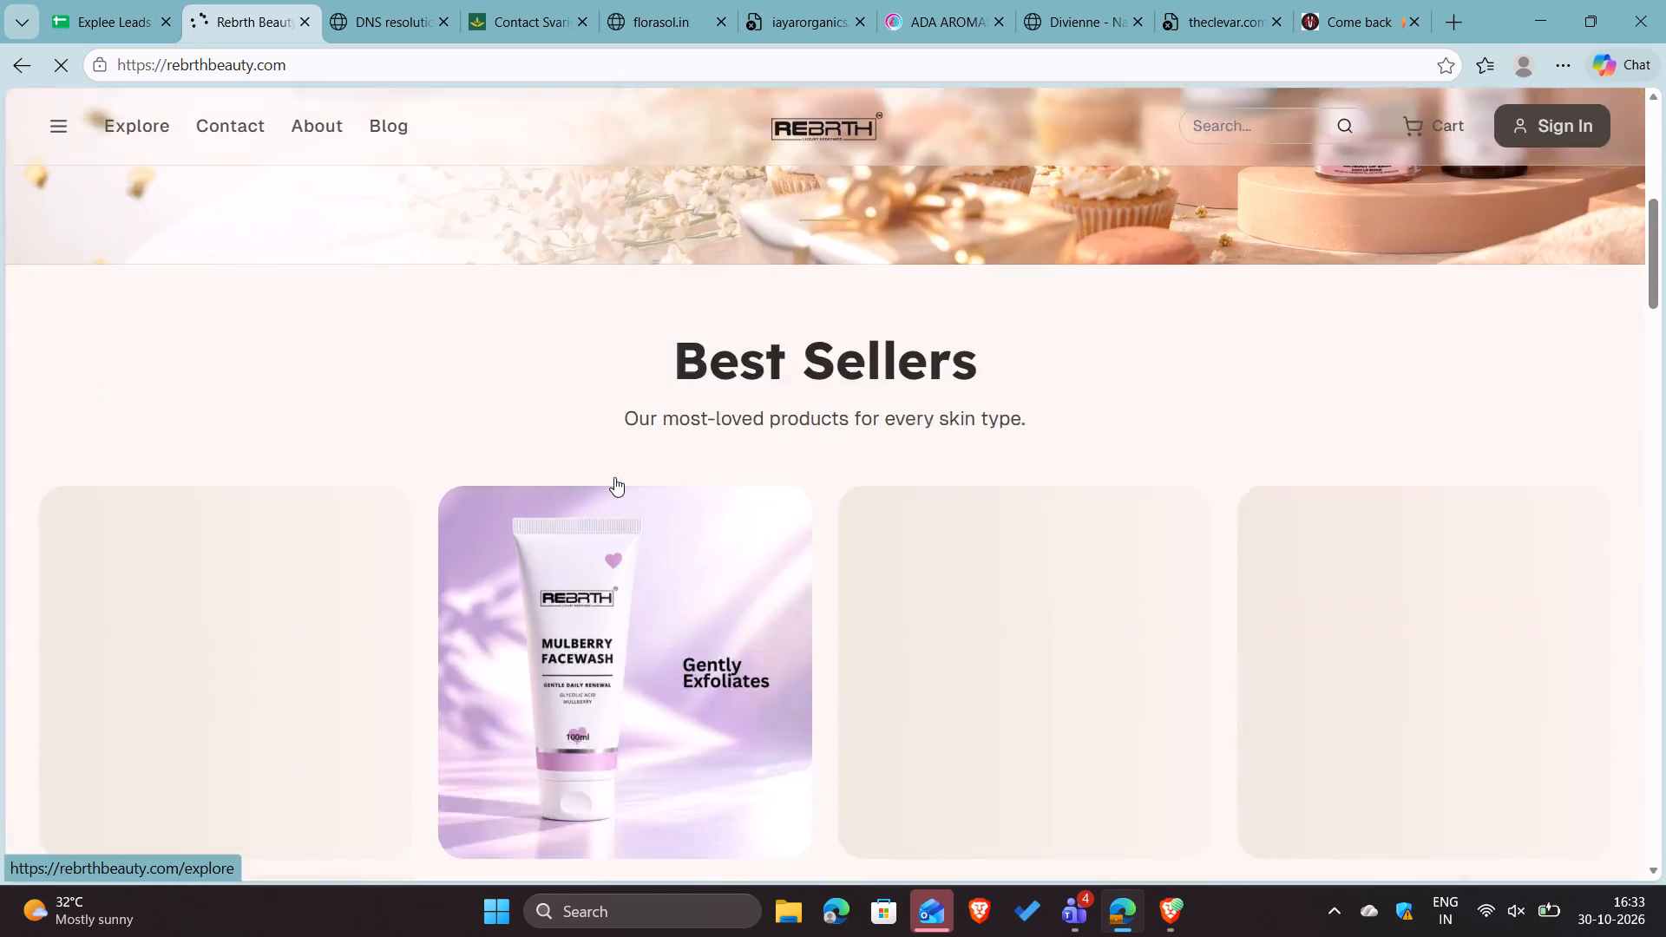
{"action": "scroll", "coordinate": [614, 477], "scroll_direction": "up", "scroll_amount": 5}
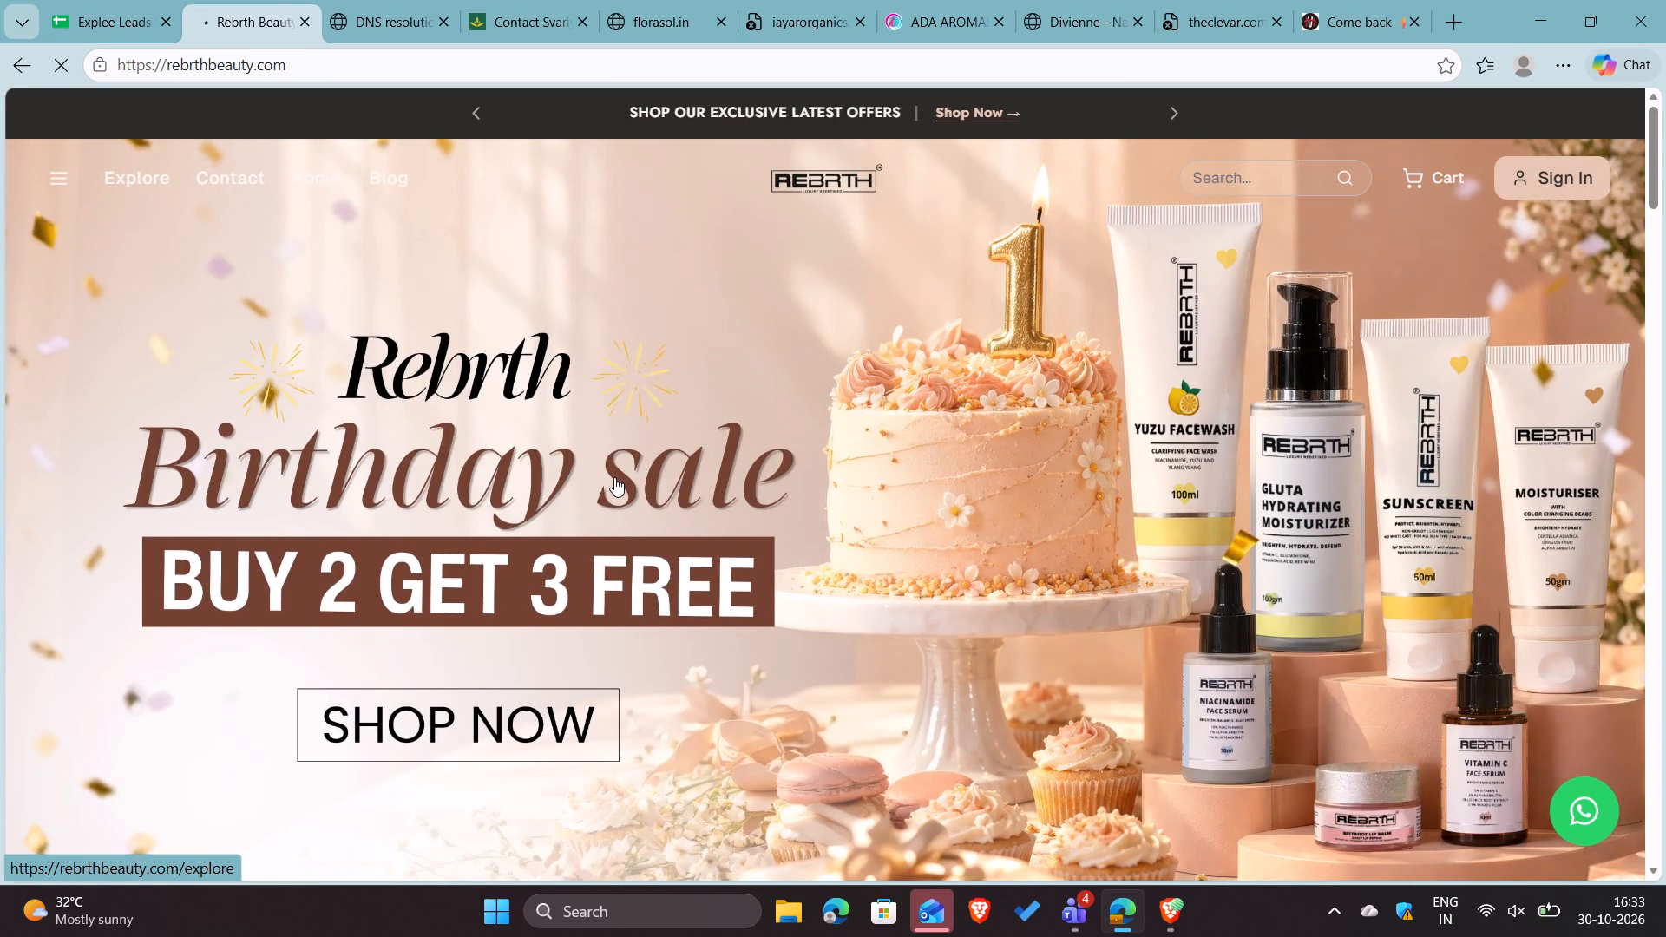
{"action": "scroll", "coordinate": [614, 477], "scroll_direction": "down", "scroll_amount": 4}
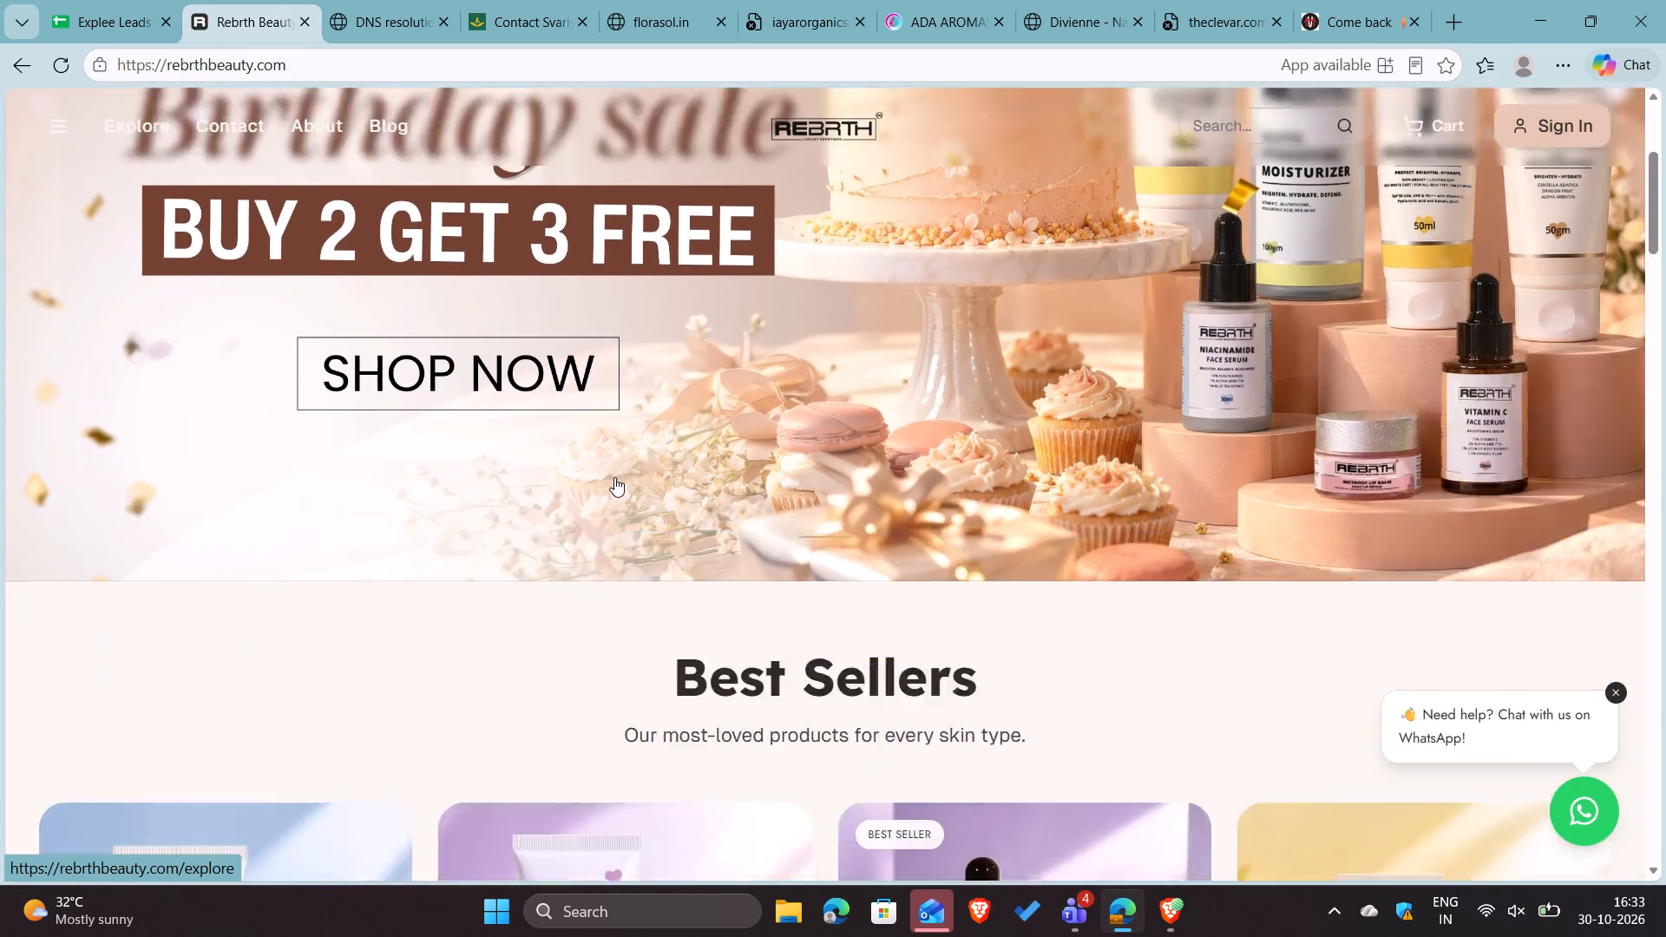
{"action": "scroll", "coordinate": [614, 477], "scroll_direction": "down", "scroll_amount": 18}
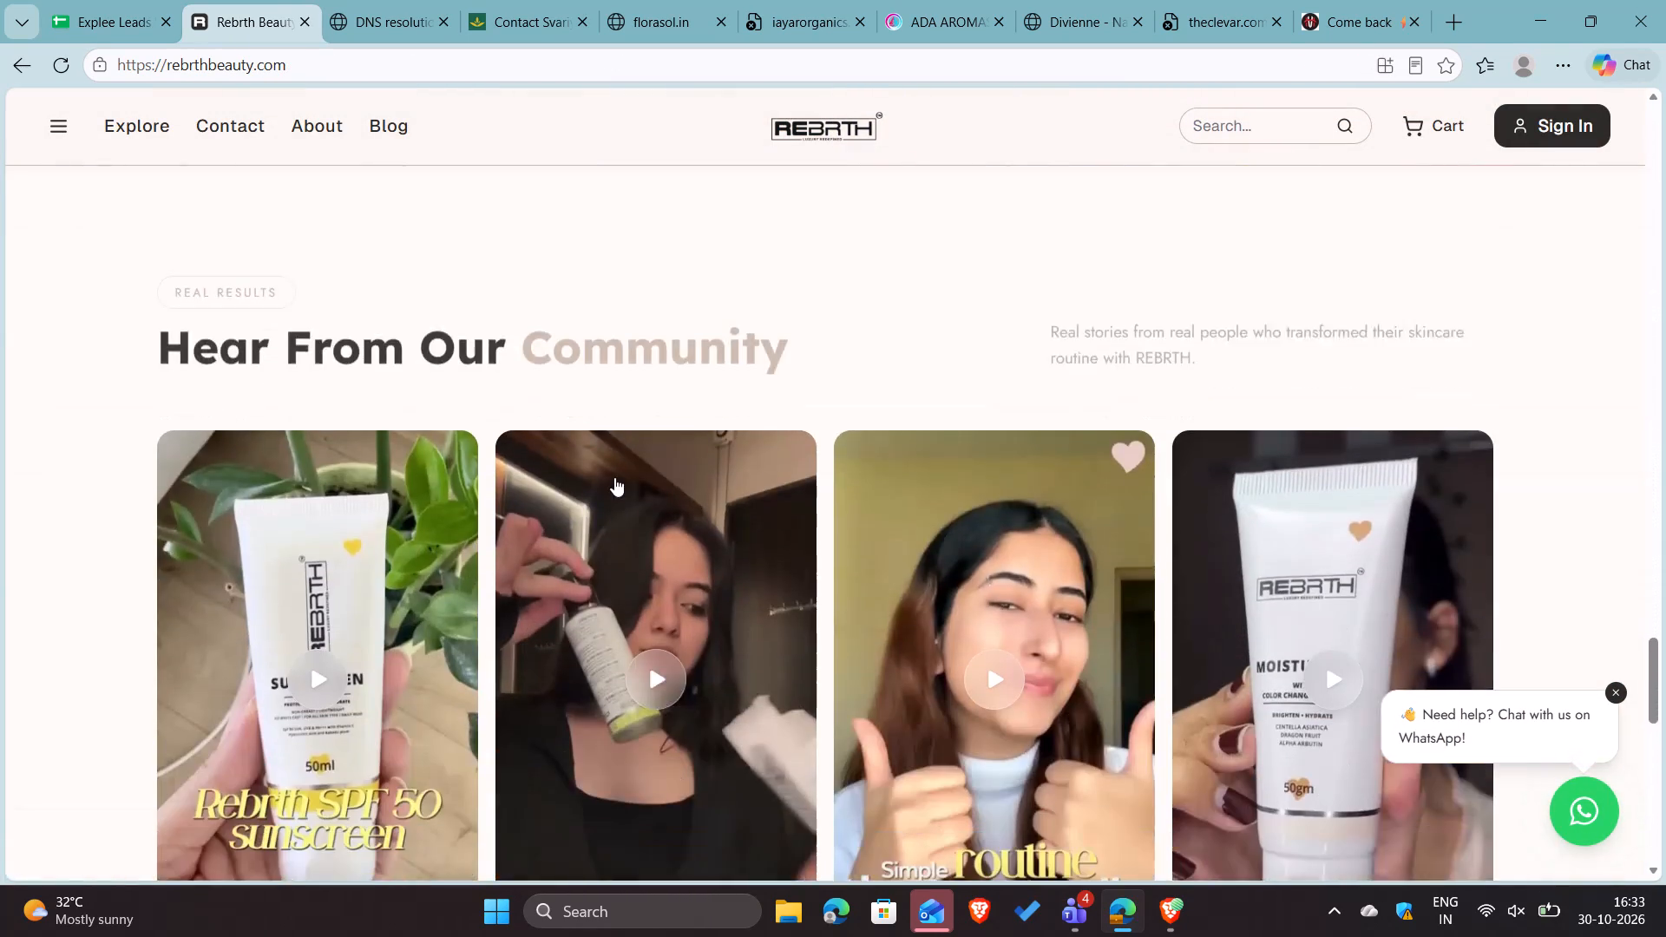
{"action": "scroll", "coordinate": [614, 477], "scroll_direction": "down", "scroll_amount": 10}
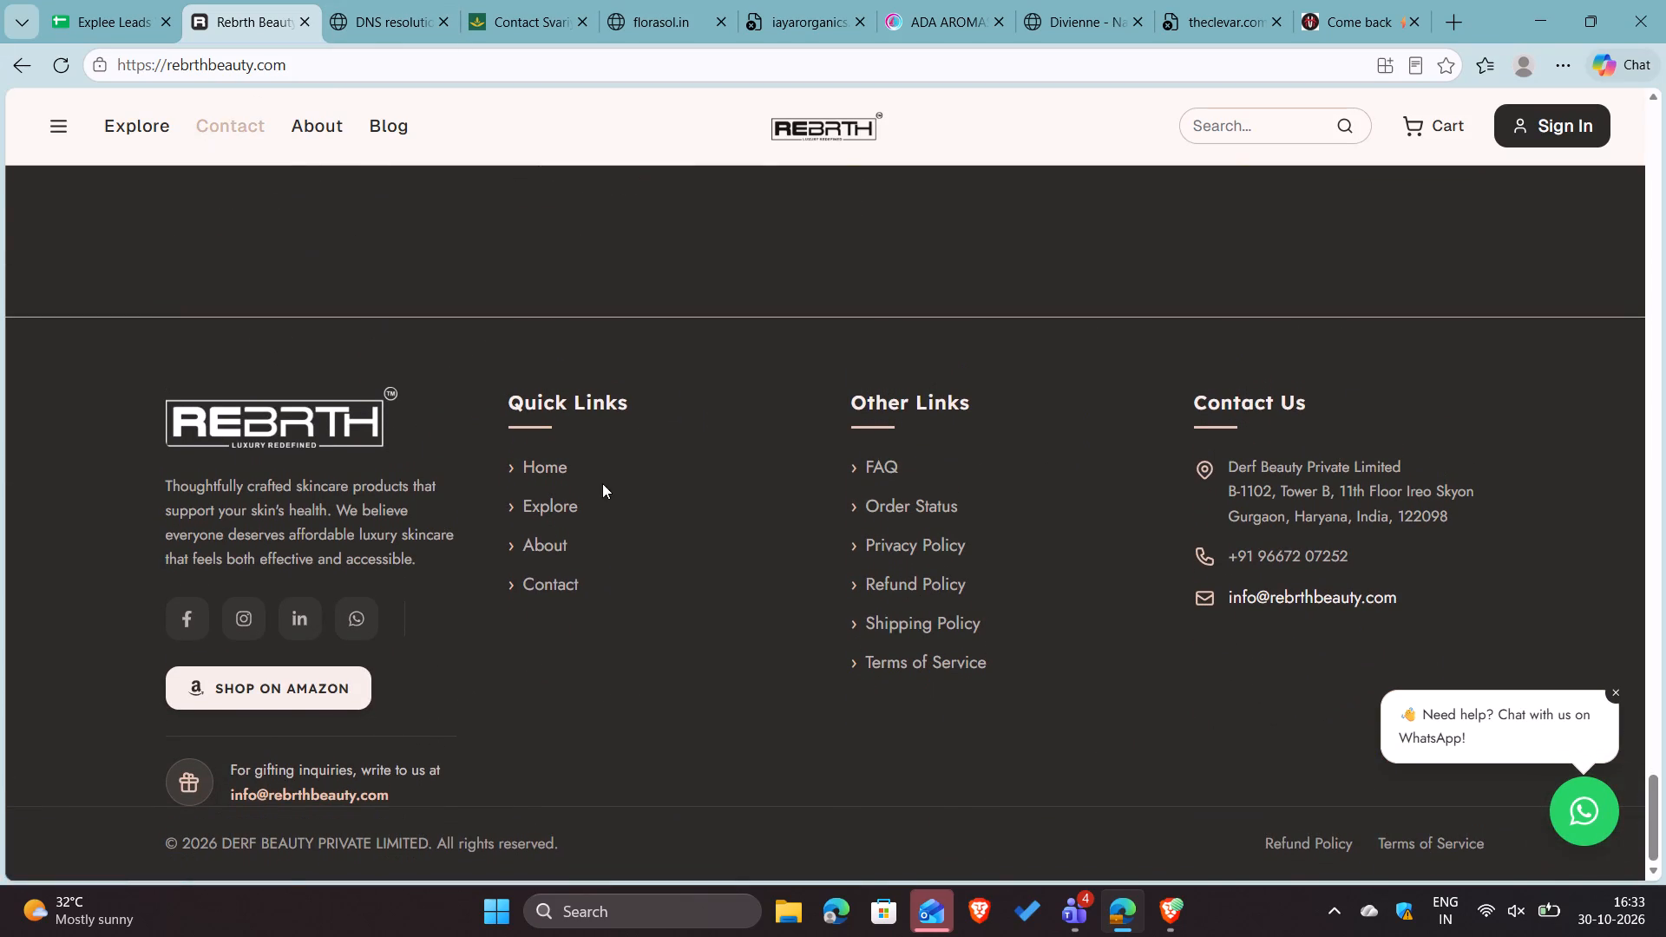
{"action": "left_click_drag", "start_coordinate": [1366, 555], "coordinate": [1231, 560]}
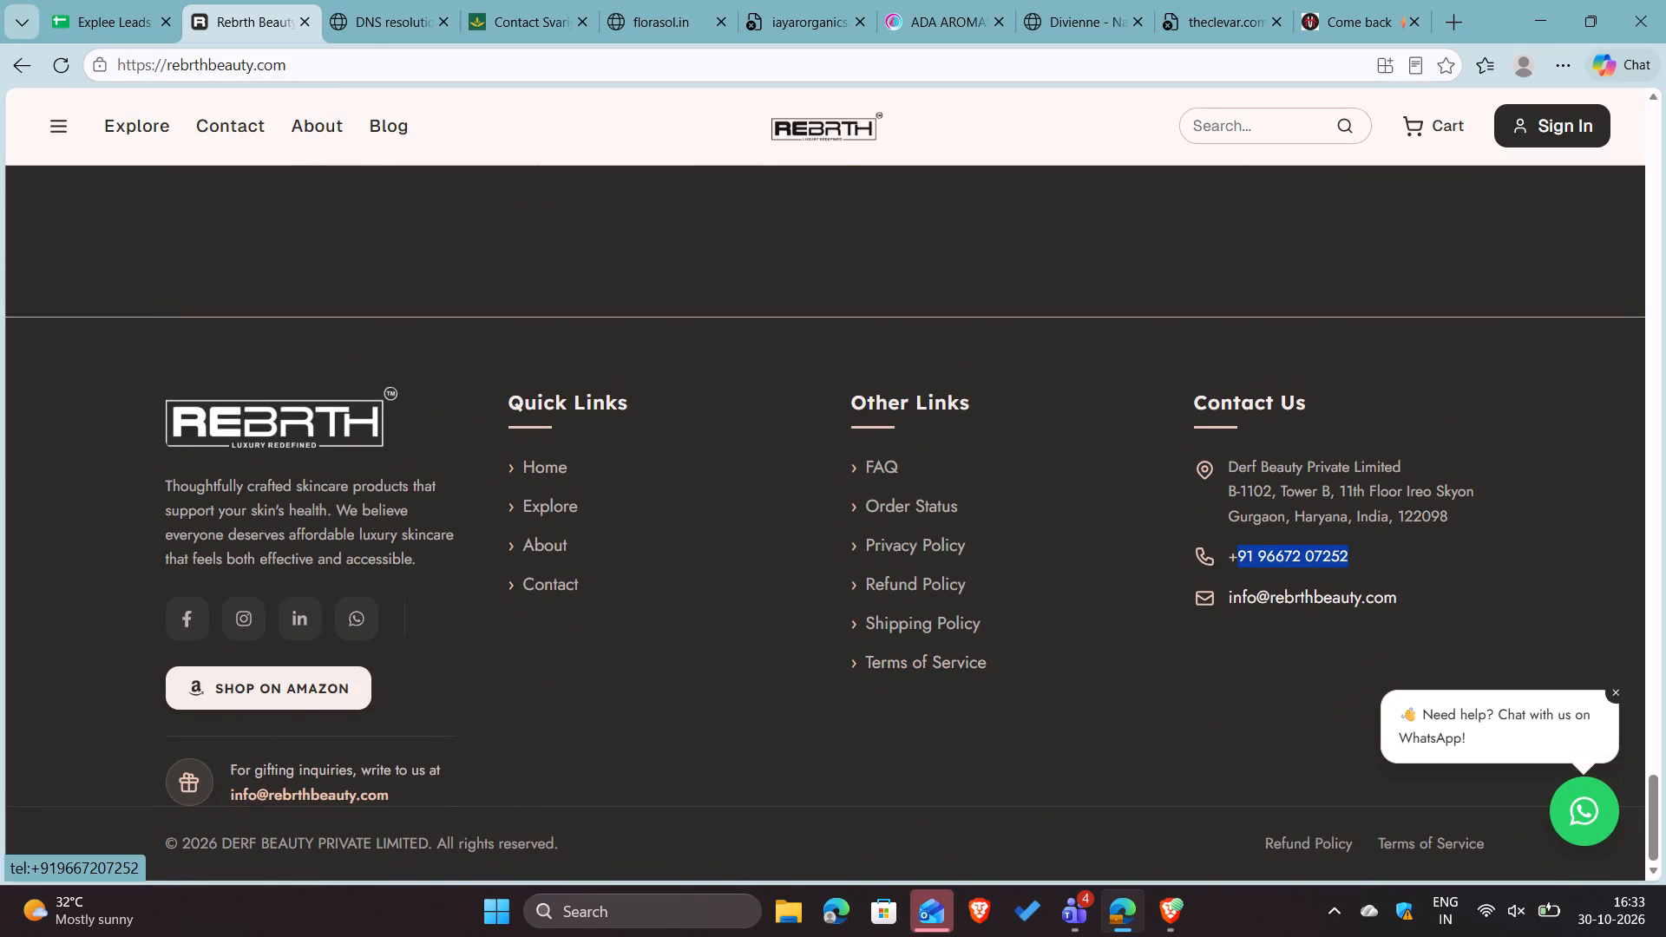
{"action": "left_click_drag", "start_coordinate": [1231, 560], "coordinate": [1260, 546]}
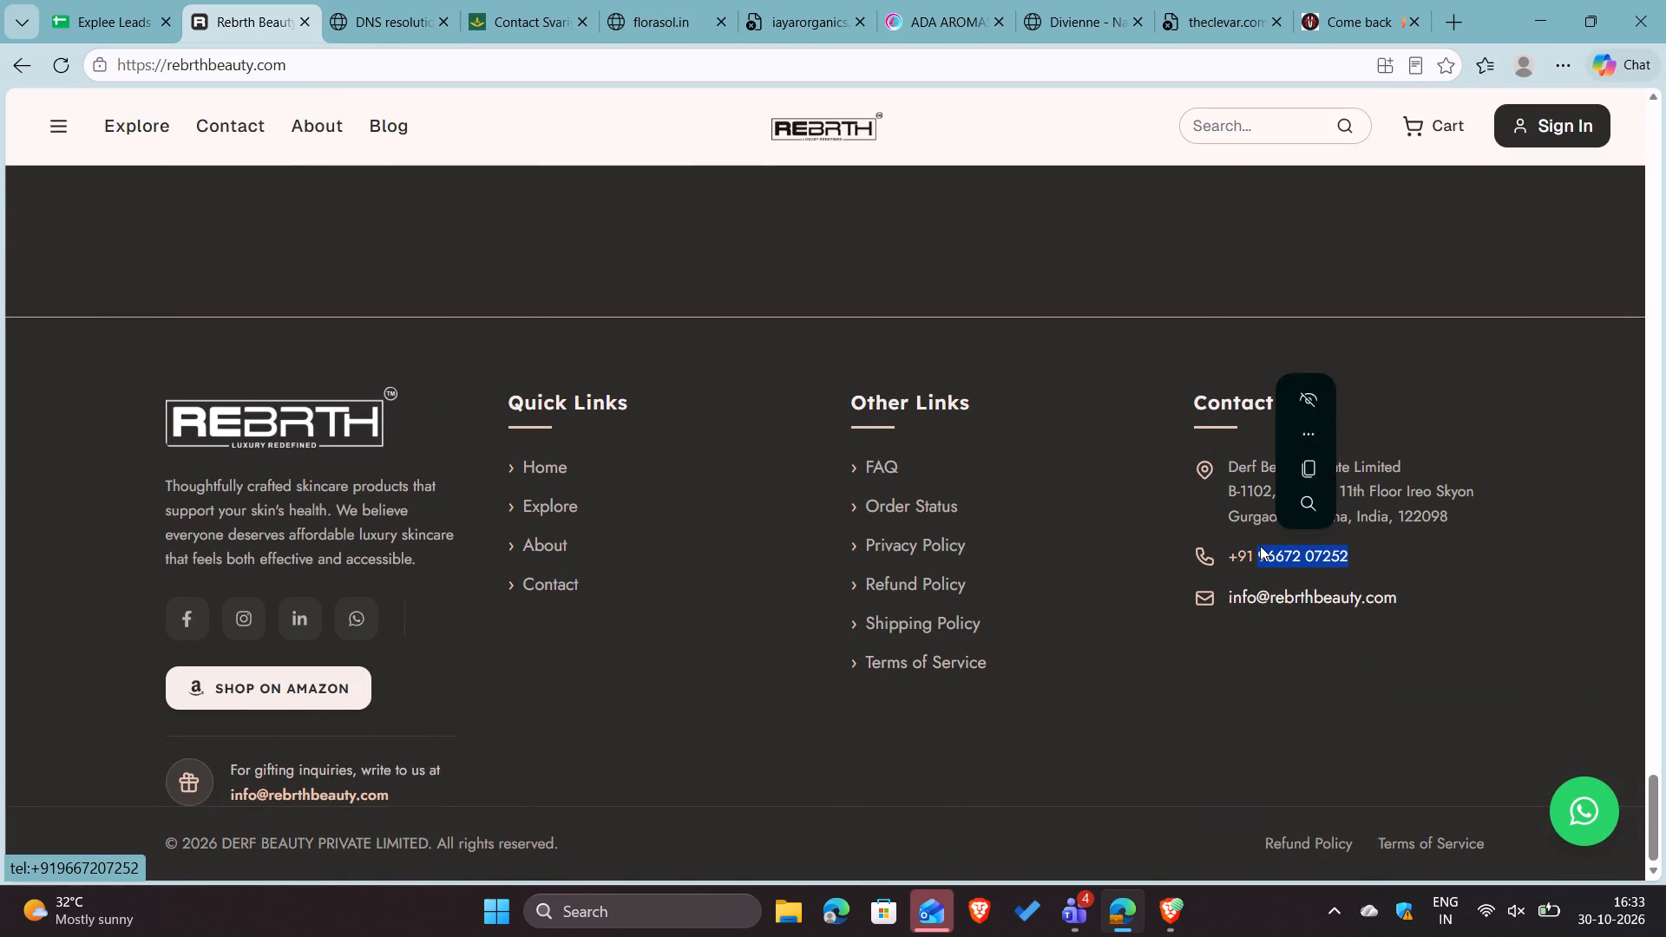
{"action": "key", "text": "ctrl+c"}
{"action": "key", "text": "alt+Tab"}
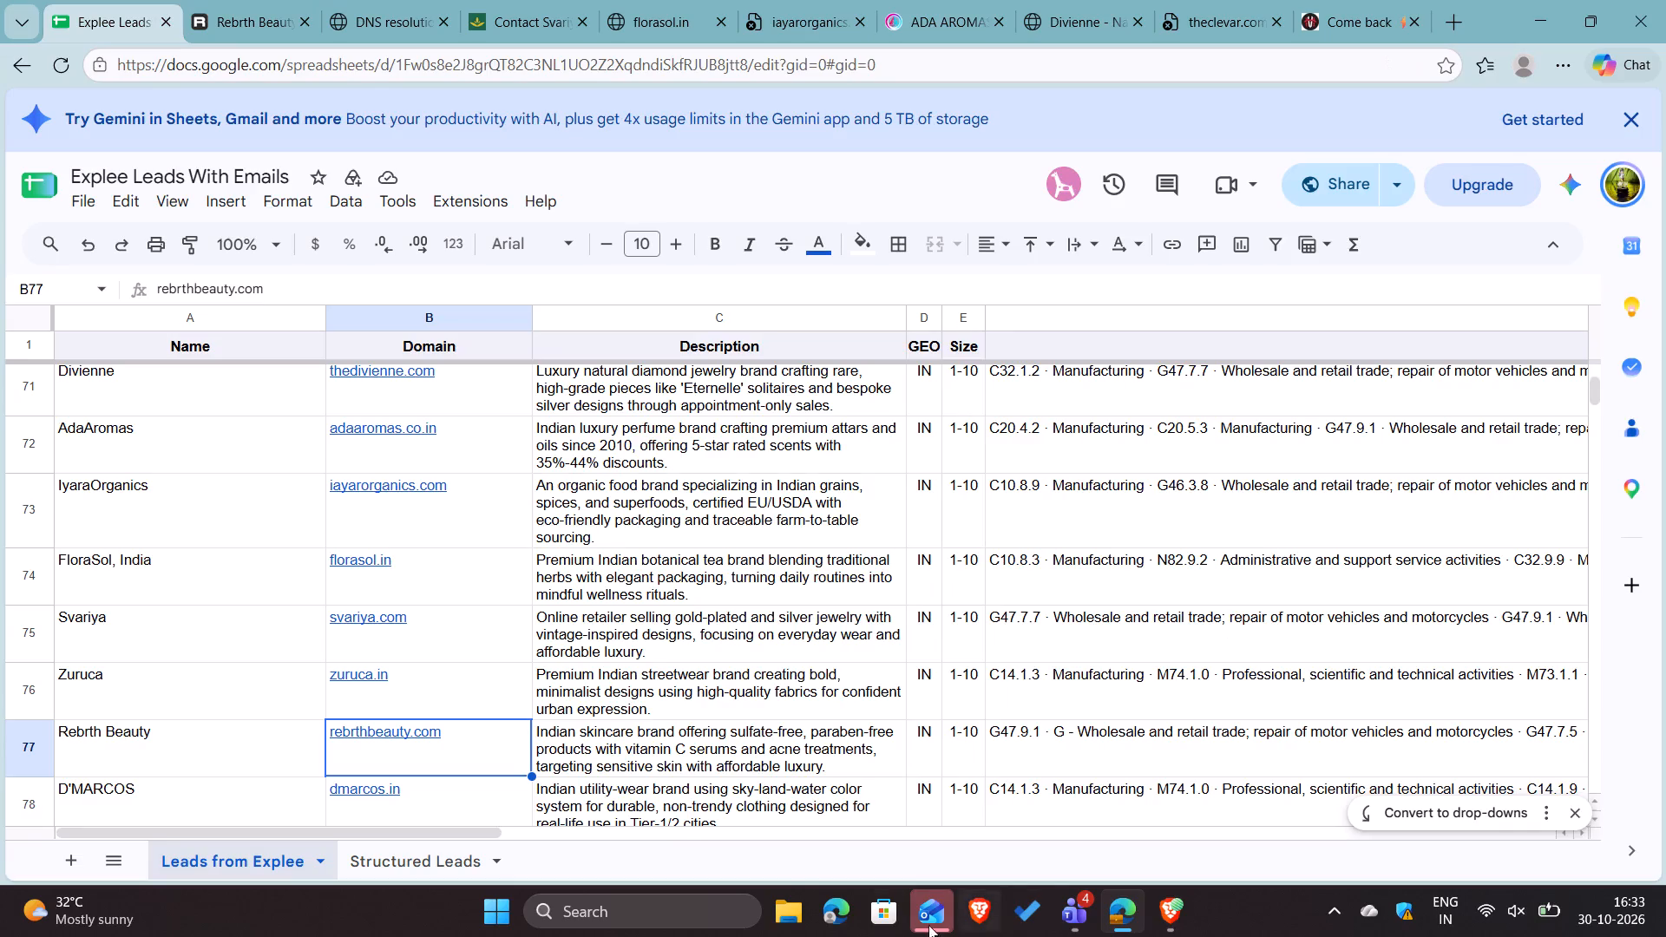
{"action": "scroll", "coordinate": [902, 760], "scroll_direction": "left", "scroll_amount": 6}
{"action": "scroll", "coordinate": [902, 760], "scroll_direction": "right", "scroll_amount": 4}
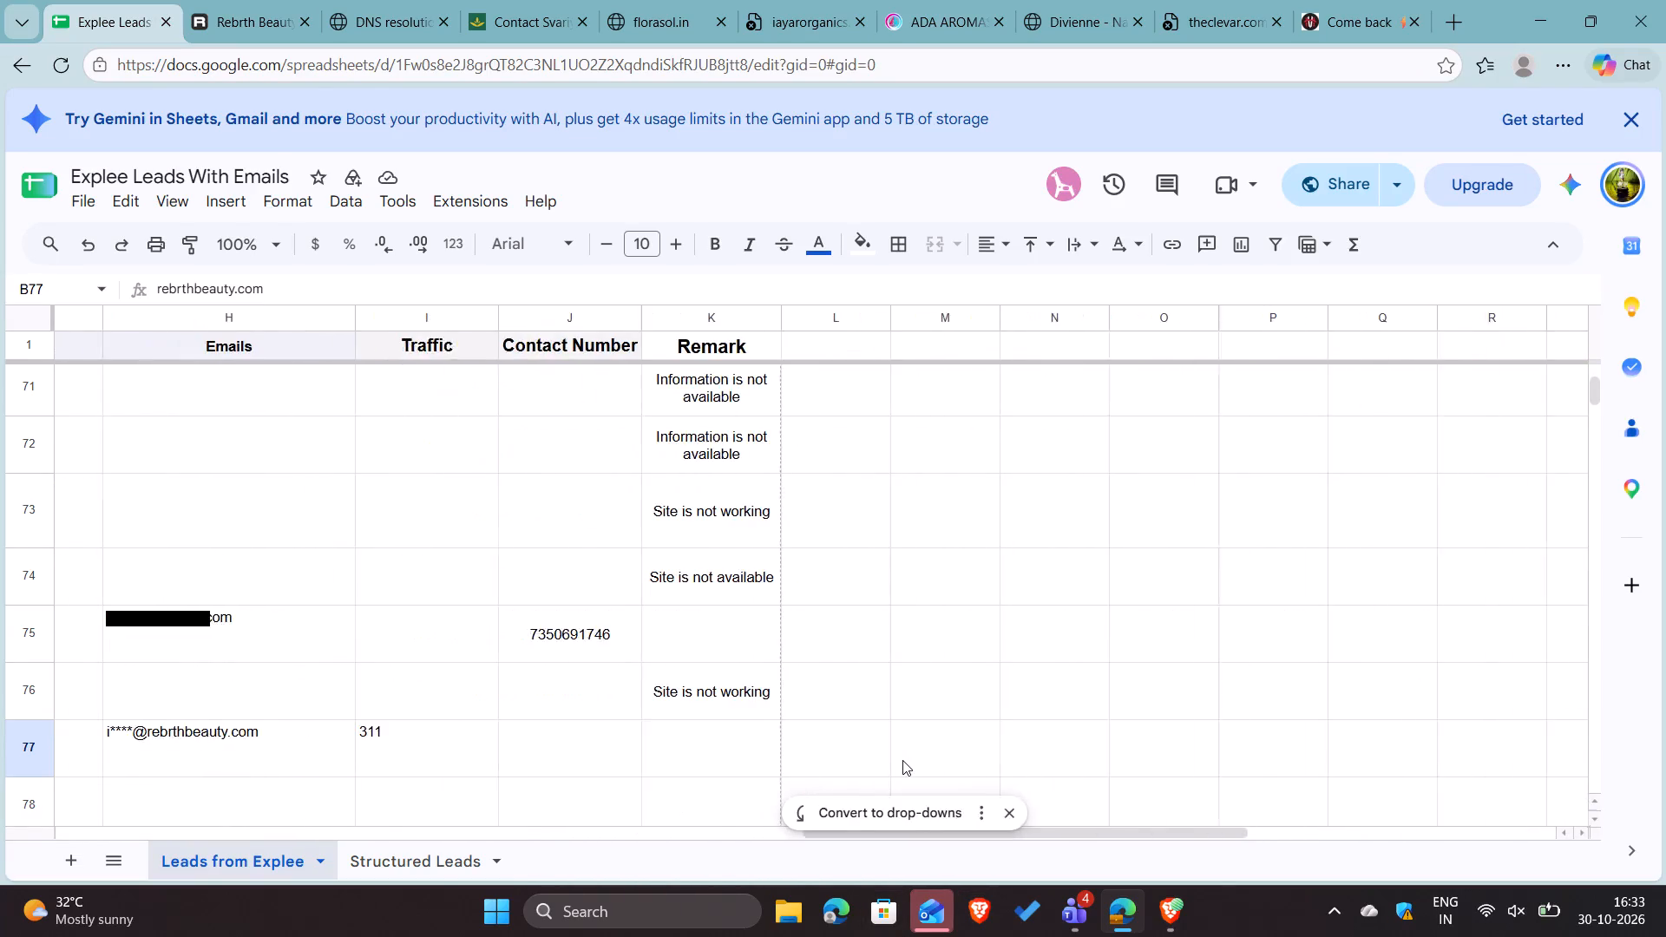
{"action": "scroll", "coordinate": [902, 760], "scroll_direction": "right", "scroll_amount": 3}
{"action": "double_click", "coordinate": [1066, 747]}
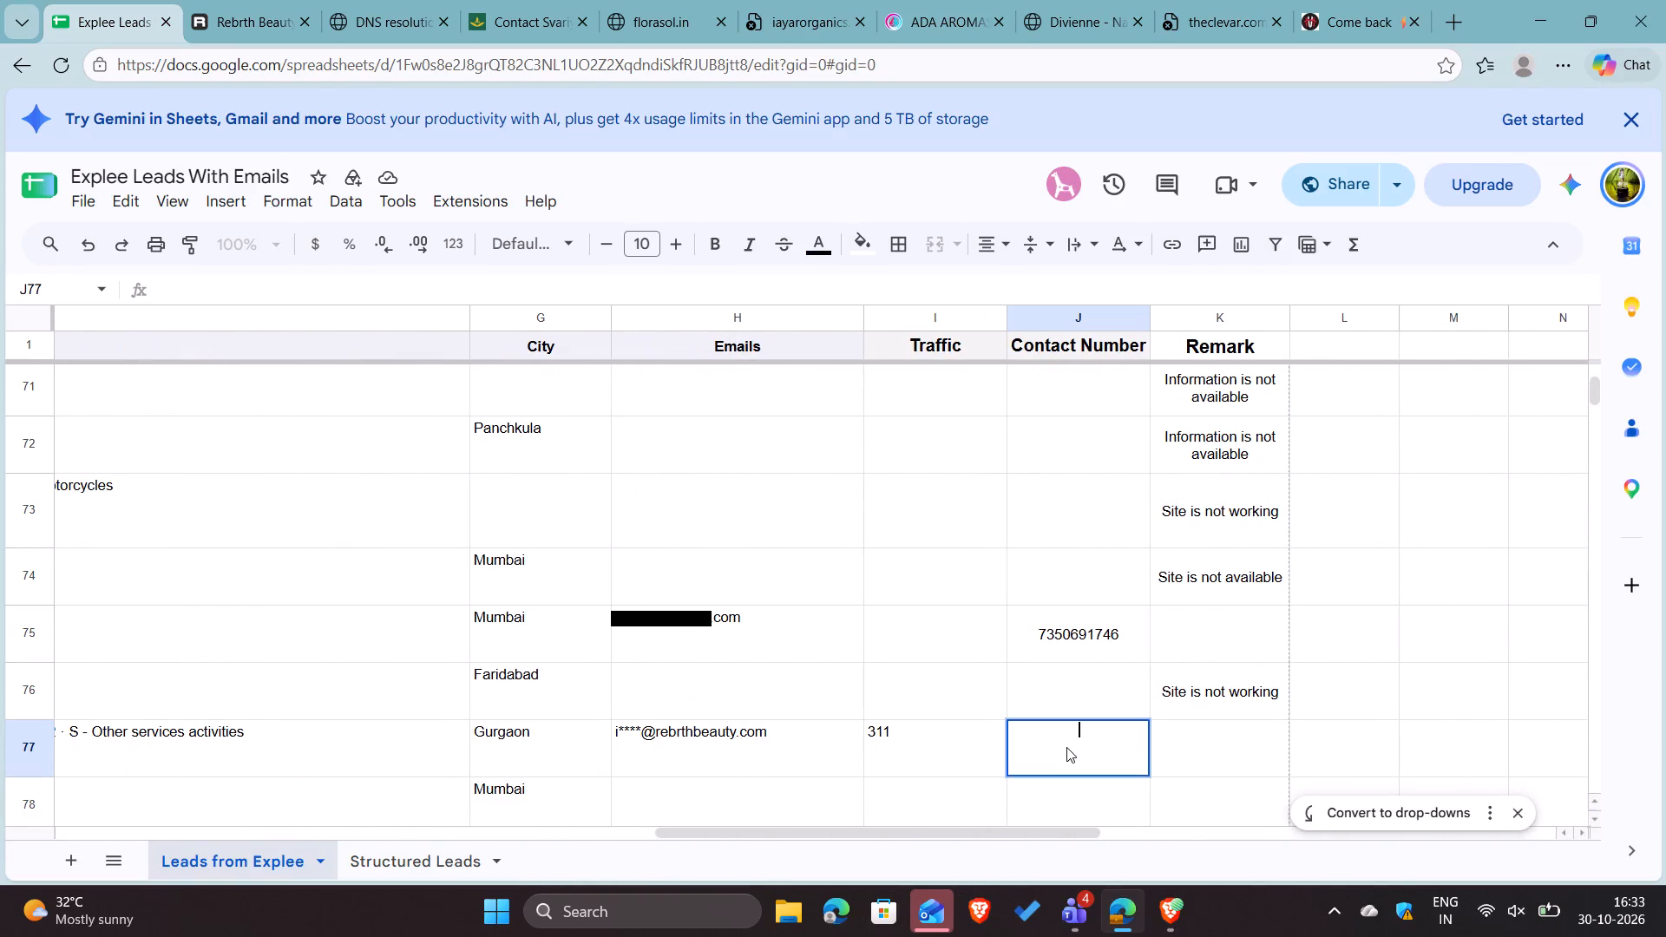
{"action": "key", "text": "ctrl+v"}
Replace the masked email in row 77 with the full address copied from the Contact Us details in Rebrth Beauty's footer.
{"action": "key", "text": "alt+Tab"}
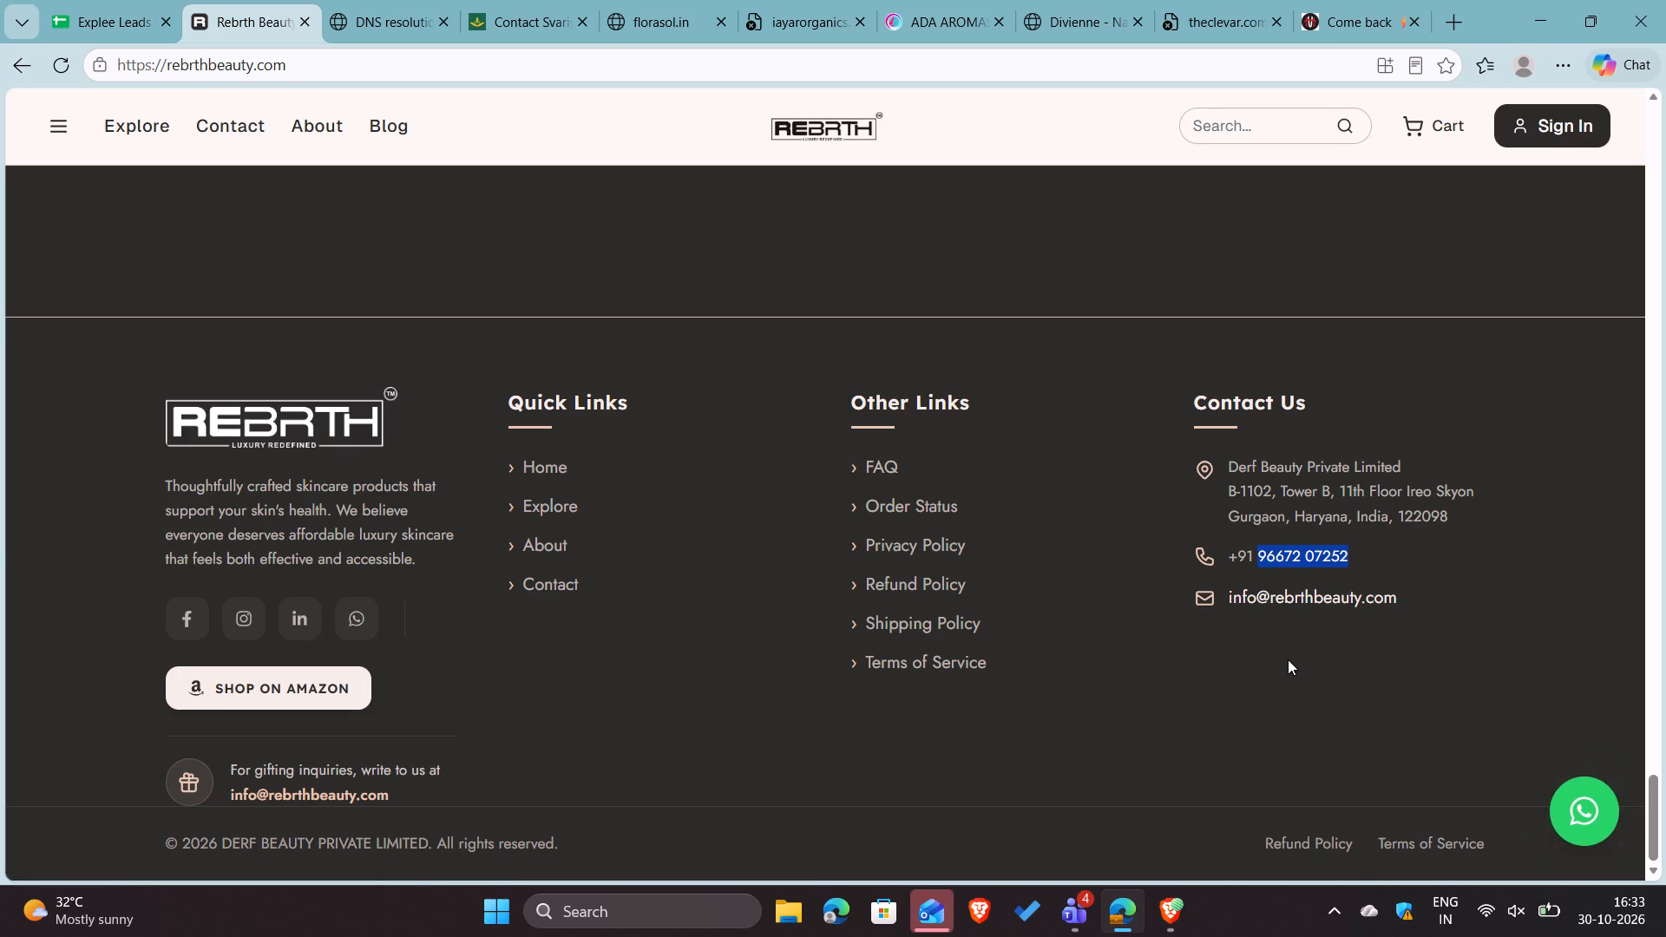
{"action": "left_click_drag", "start_coordinate": [1420, 592], "coordinate": [1230, 595]}
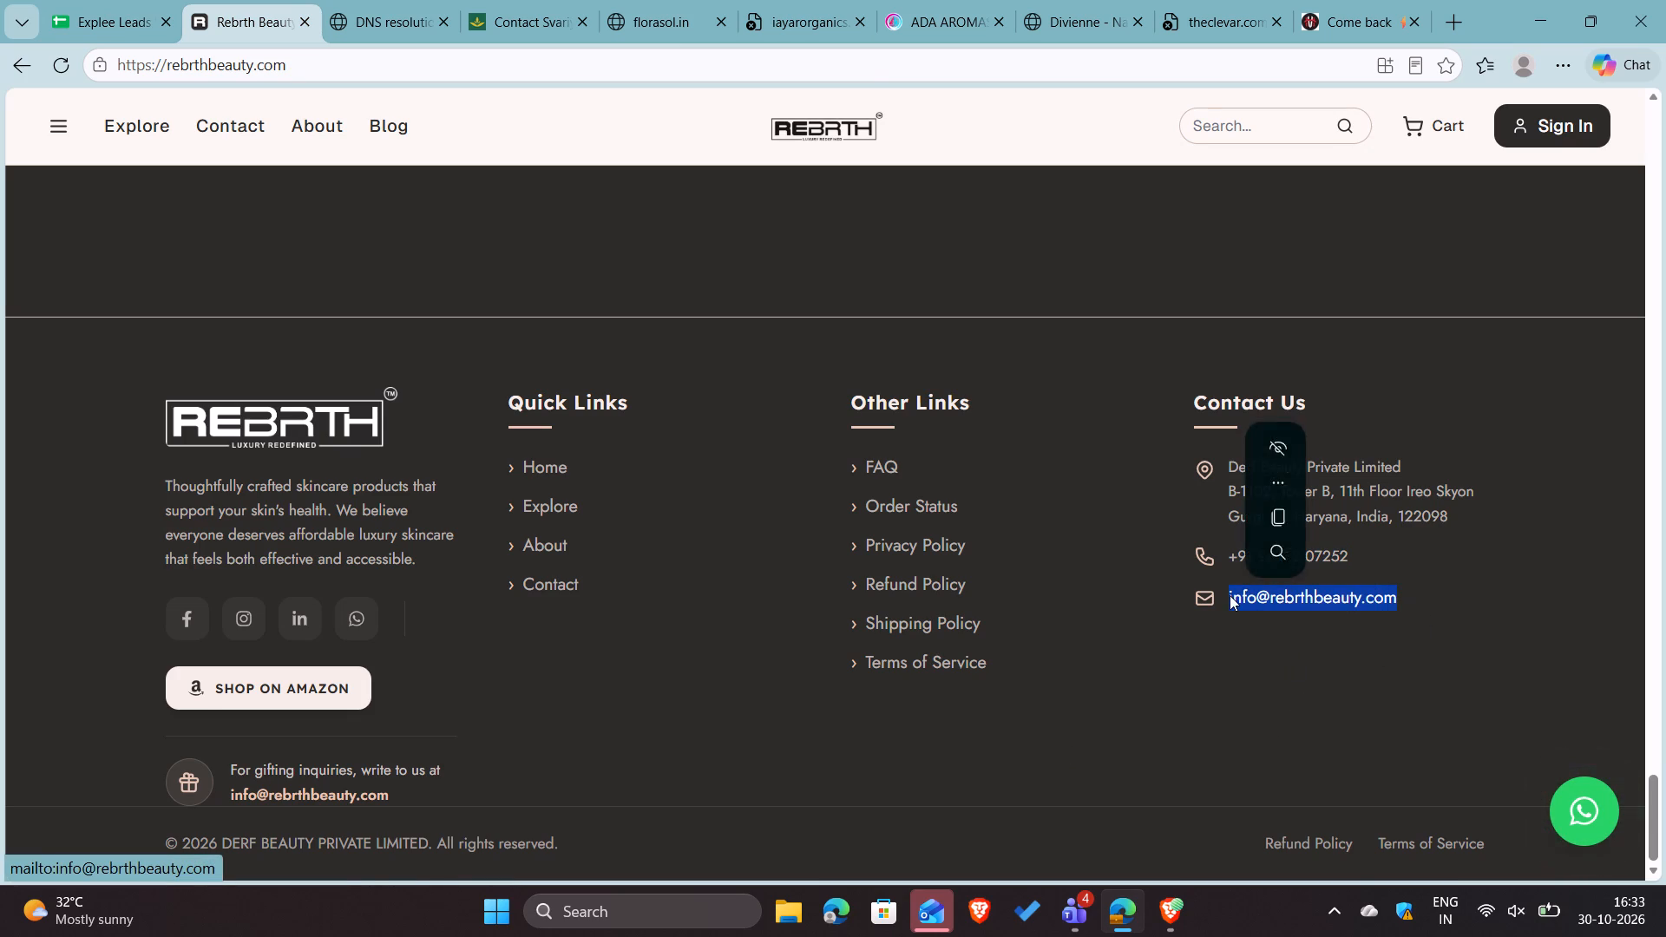
{"action": "key", "text": "ctrl+c"}
{"action": "key", "text": "alt+Tab"}
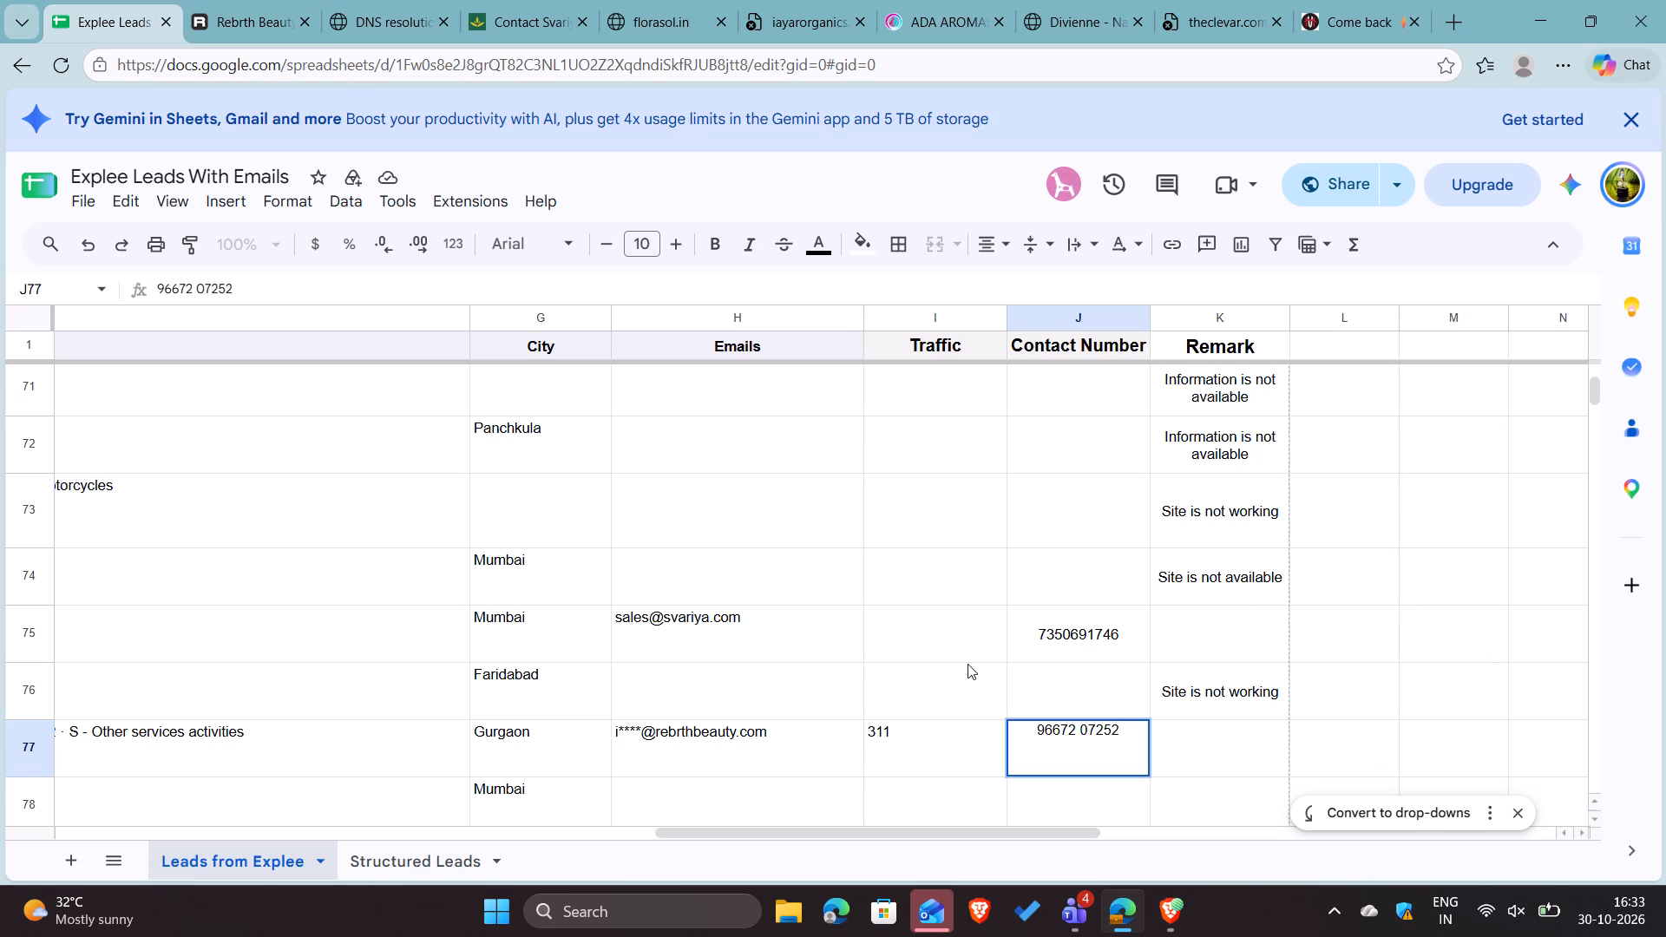
{"action": "double_click", "coordinate": [793, 740]}
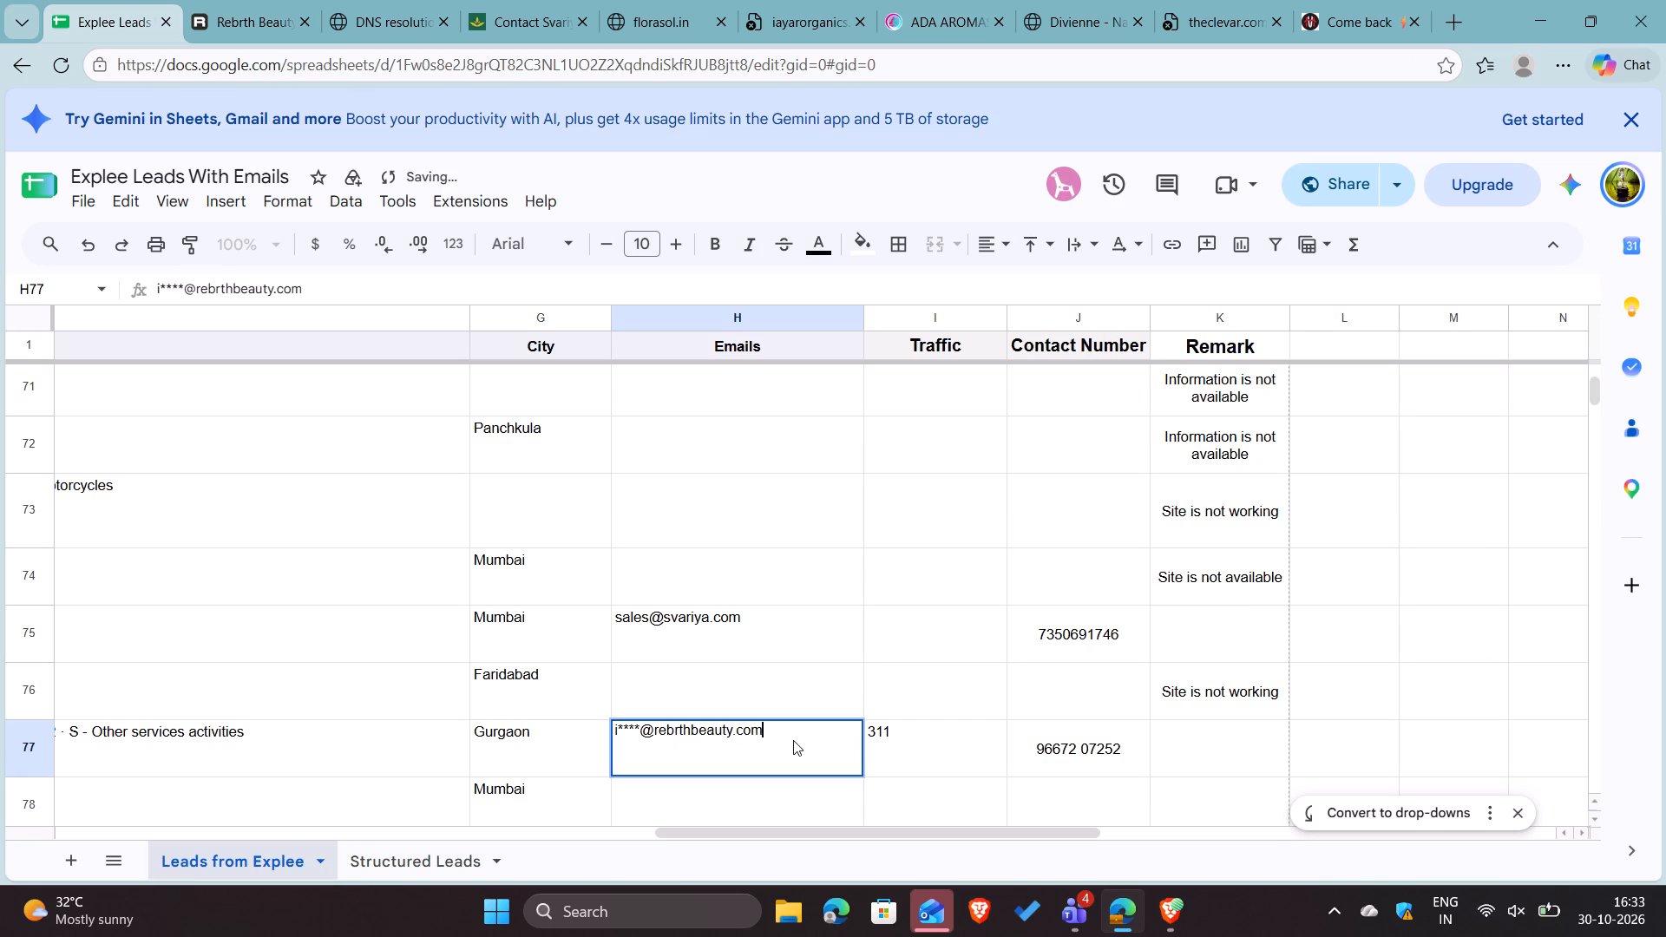
{"action": "key", "text": "ctrl+a"}
{"action": "key", "text": "ctrl+v"}
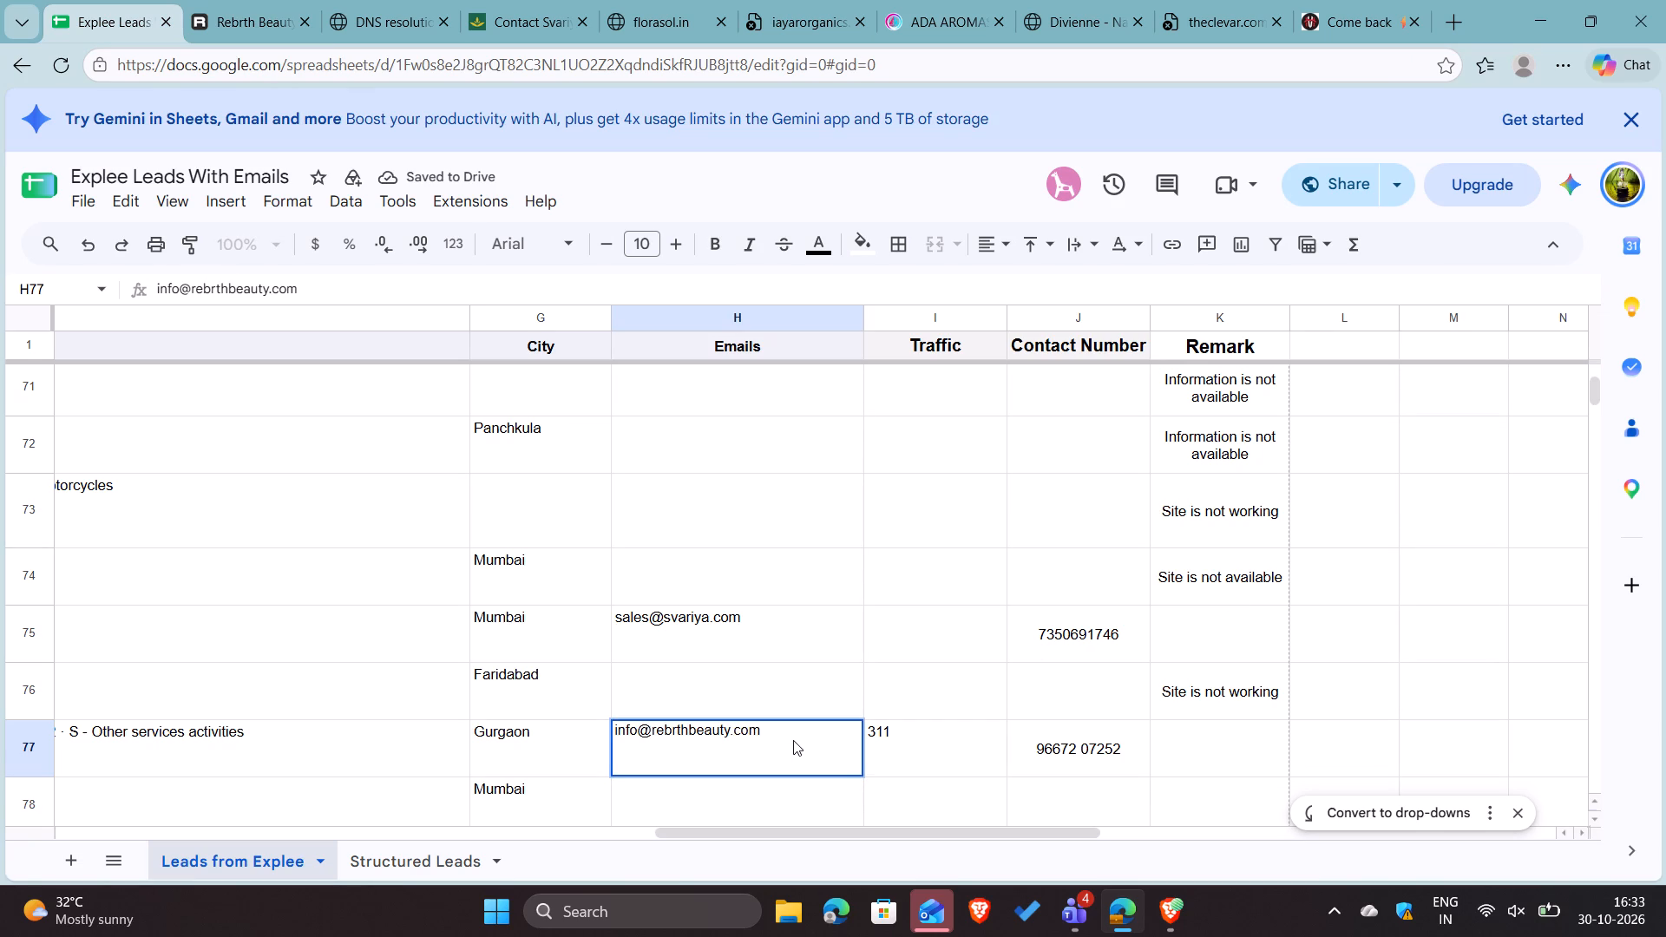
{"action": "scroll", "coordinate": [793, 740], "scroll_direction": "right", "scroll_amount": 10}
{"action": "key", "text": "alt+Tab"}
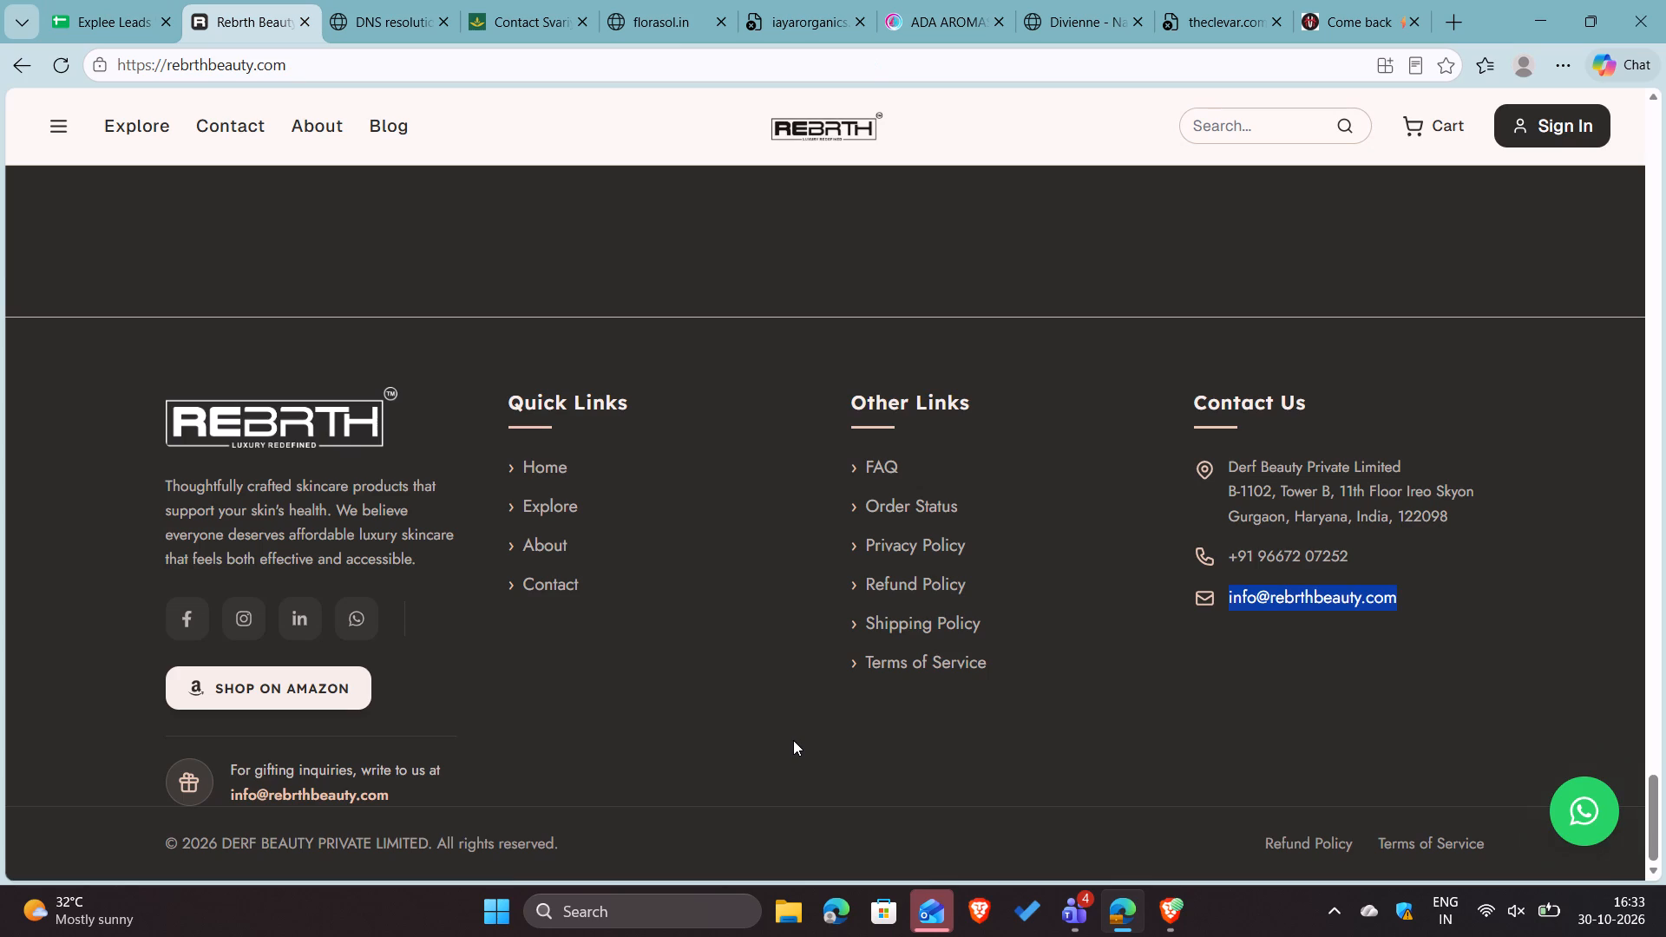
{"action": "key", "text": "alt+Tab"}
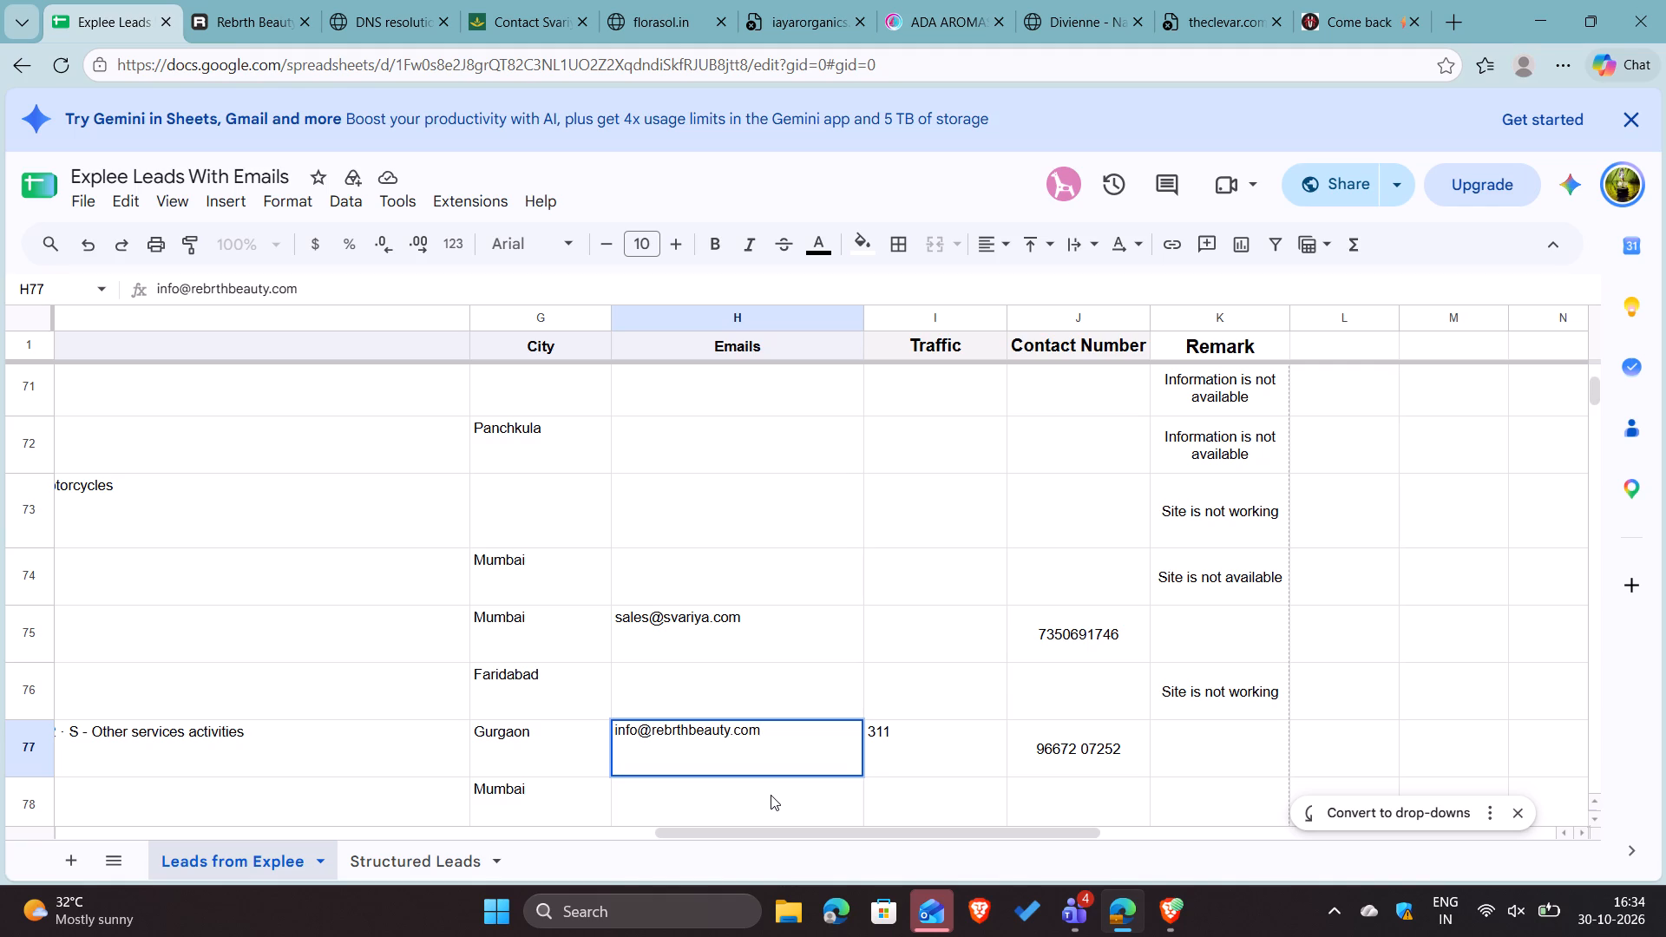
{"action": "left_click", "coordinate": [771, 795]}
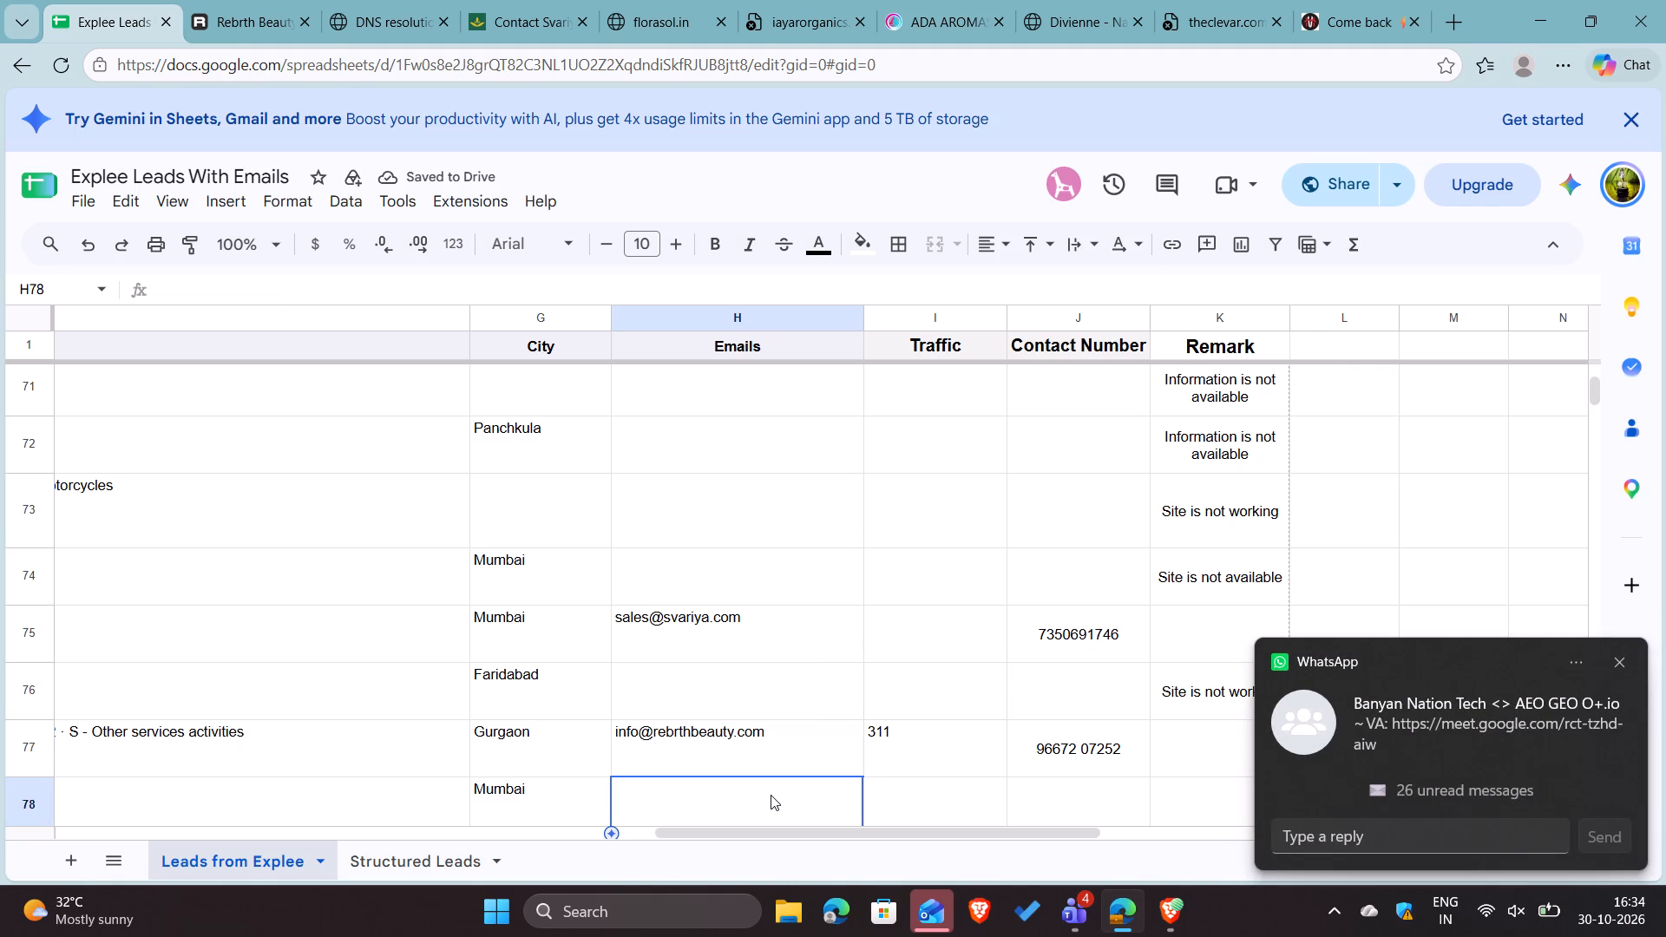
Open dmarcos.in from the Domain cell of row 78 to check the D'MARCOS site for contact details.
{"action": "scroll", "coordinate": [771, 795], "scroll_direction": "right", "scroll_amount": 8}
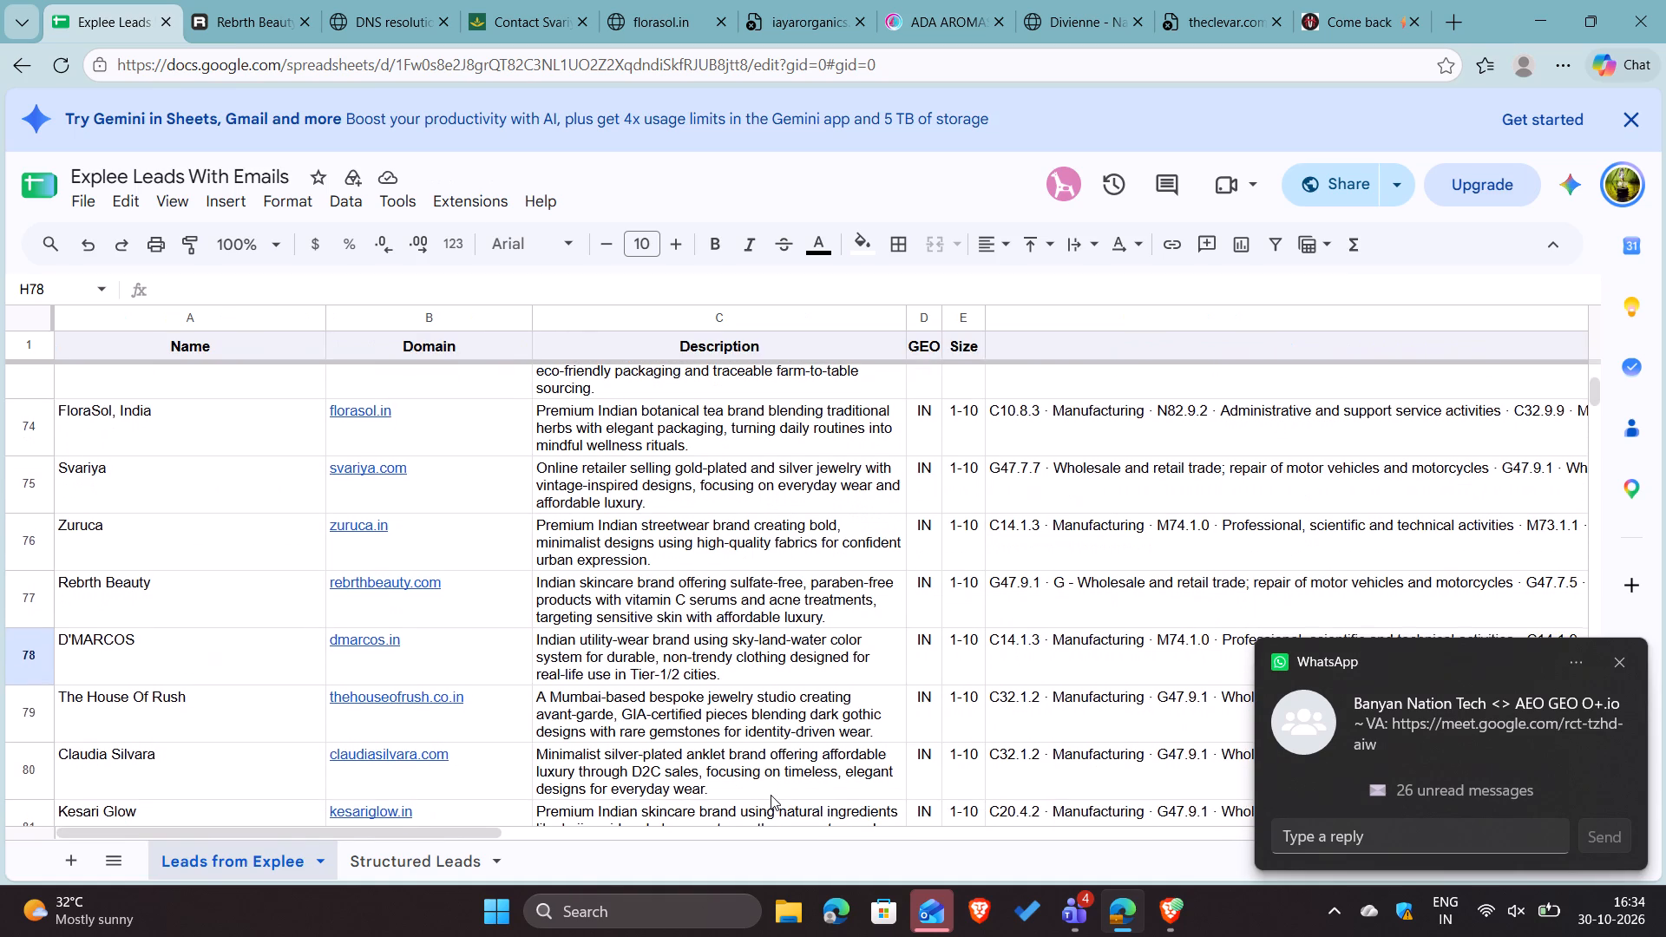
{"action": "left_click", "coordinate": [417, 655]}
{"action": "left_click", "coordinate": [443, 708]}
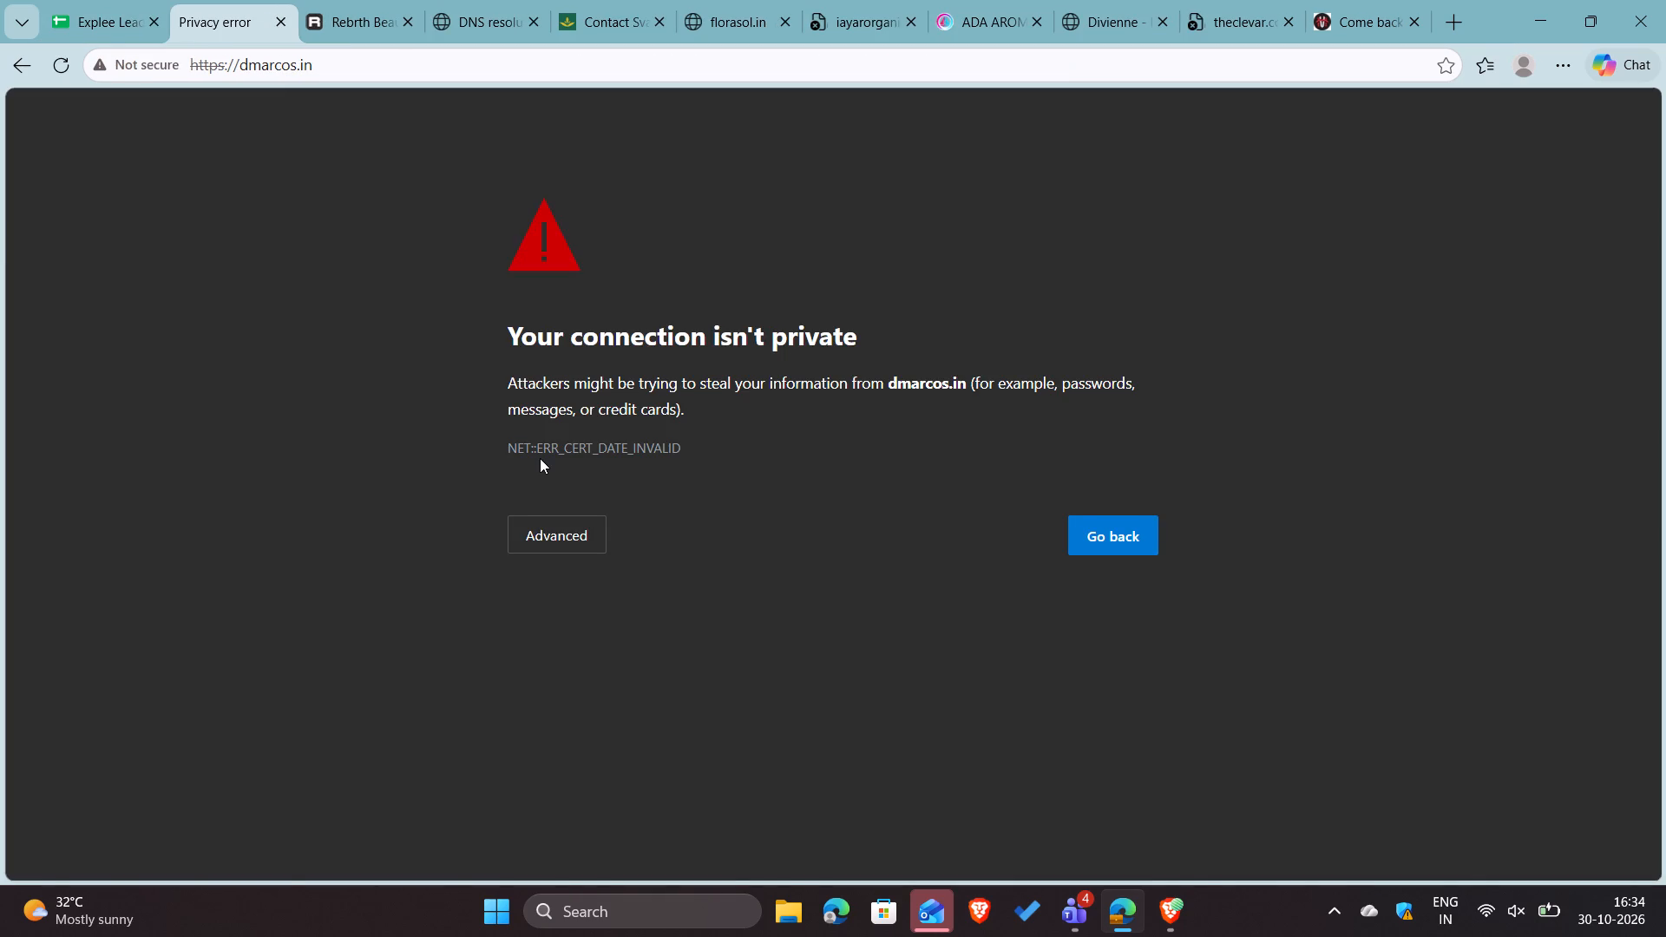
Check the dmarcos.in page and enter the remark "Site is not working" for D'MARCOS in row 78 of the leads sheet.
{"action": "scroll", "coordinate": [540, 458], "scroll_direction": "down", "scroll_amount": 7}
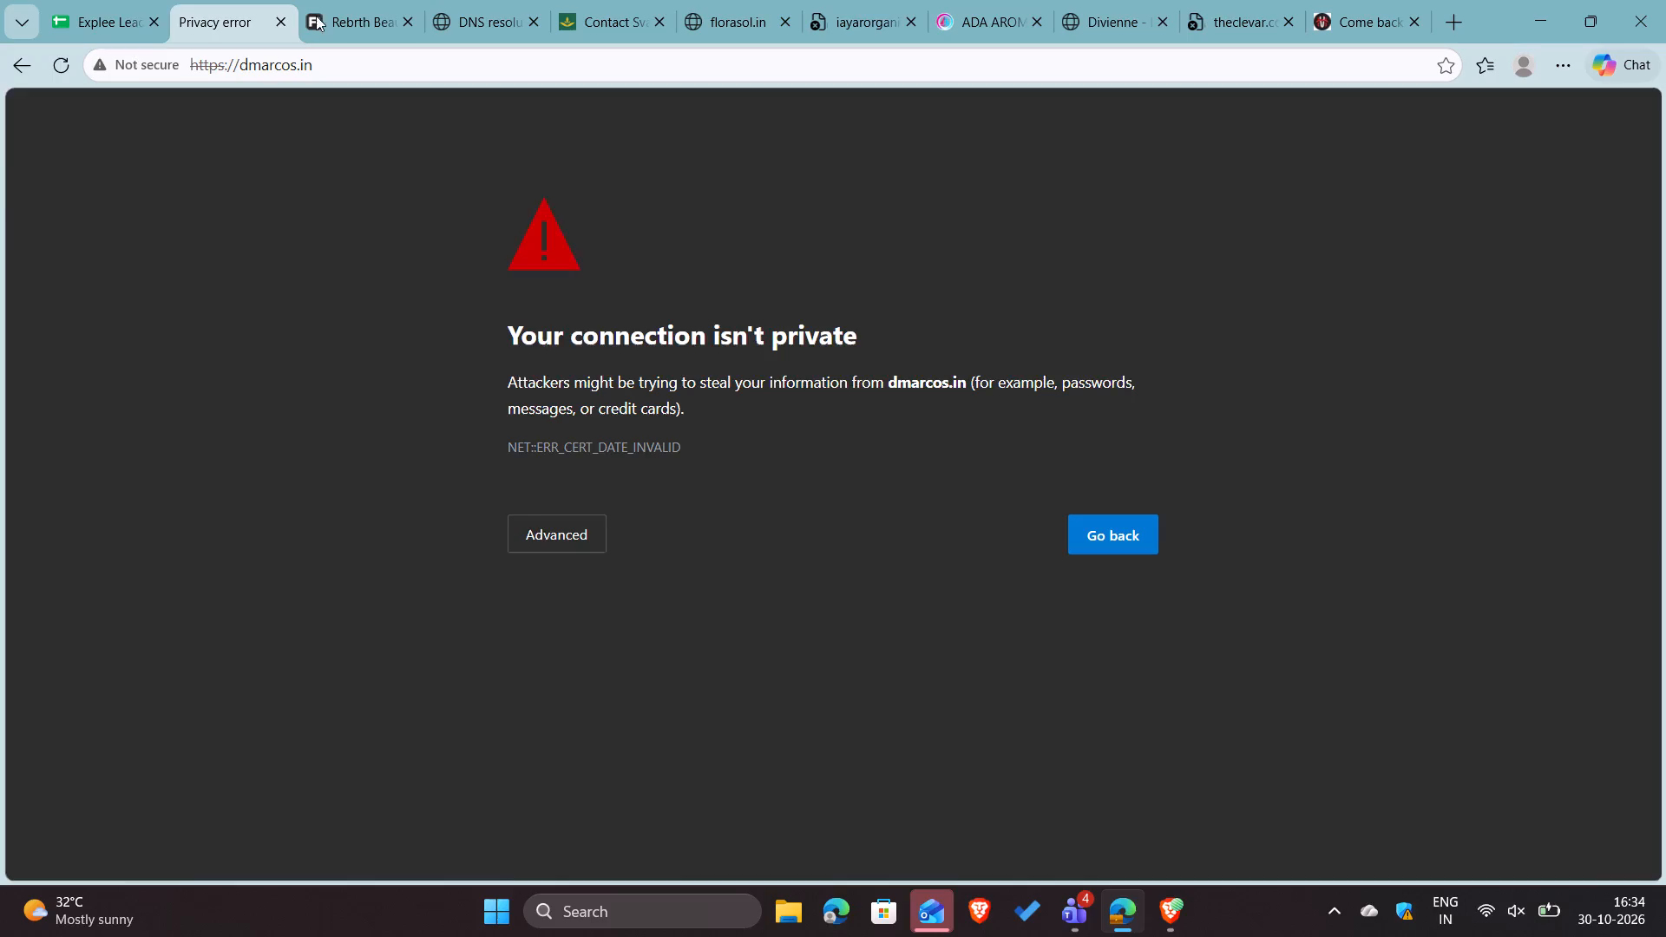
{"action": "left_click", "coordinate": [67, 0]}
{"action": "scroll", "coordinate": [651, 692], "scroll_direction": "left", "scroll_amount": 9}
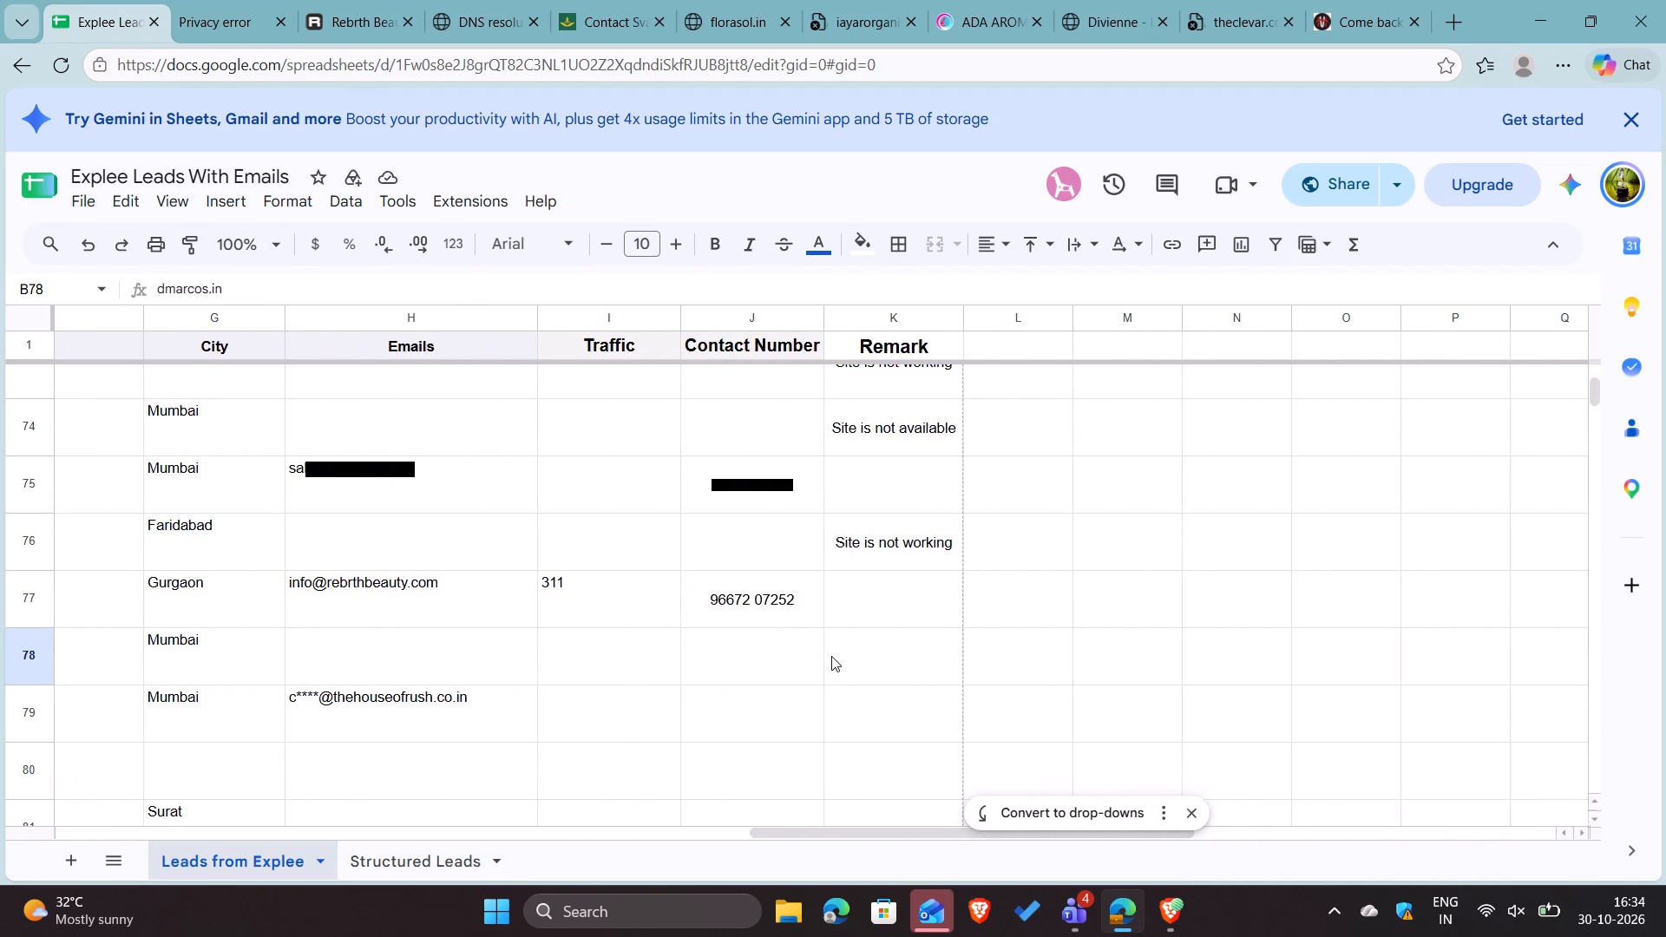
{"action": "double_click", "coordinate": [831, 656]}
{"action": "key", "text": "shift+s"}
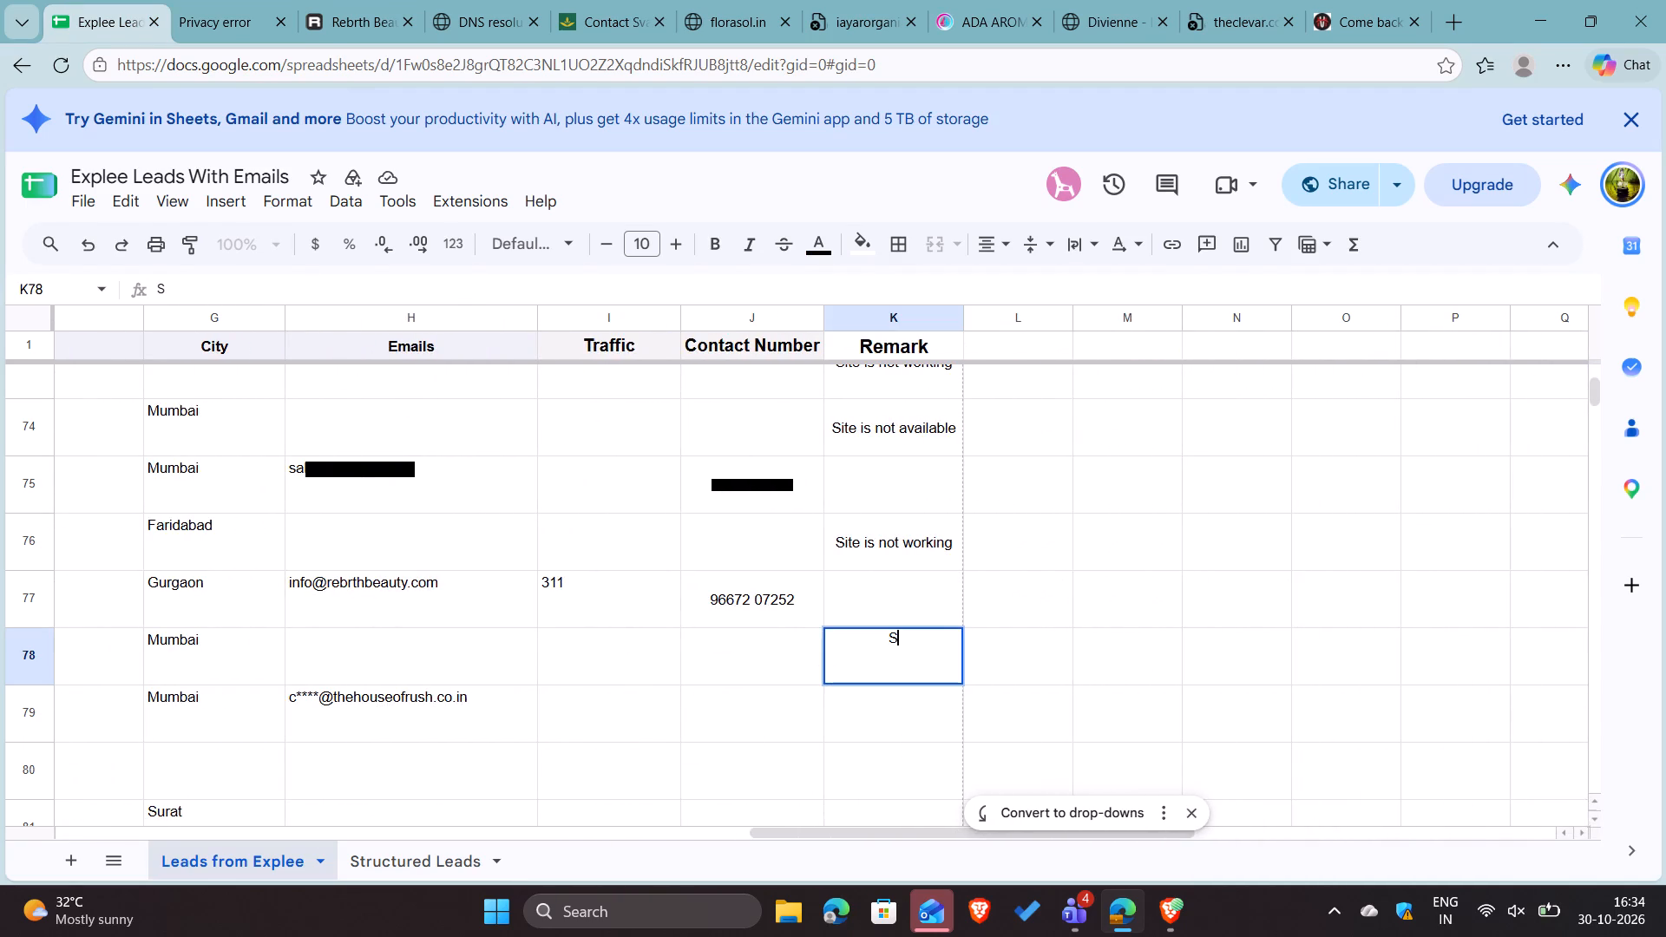
{"action": "type", "text": "ite is not working"}
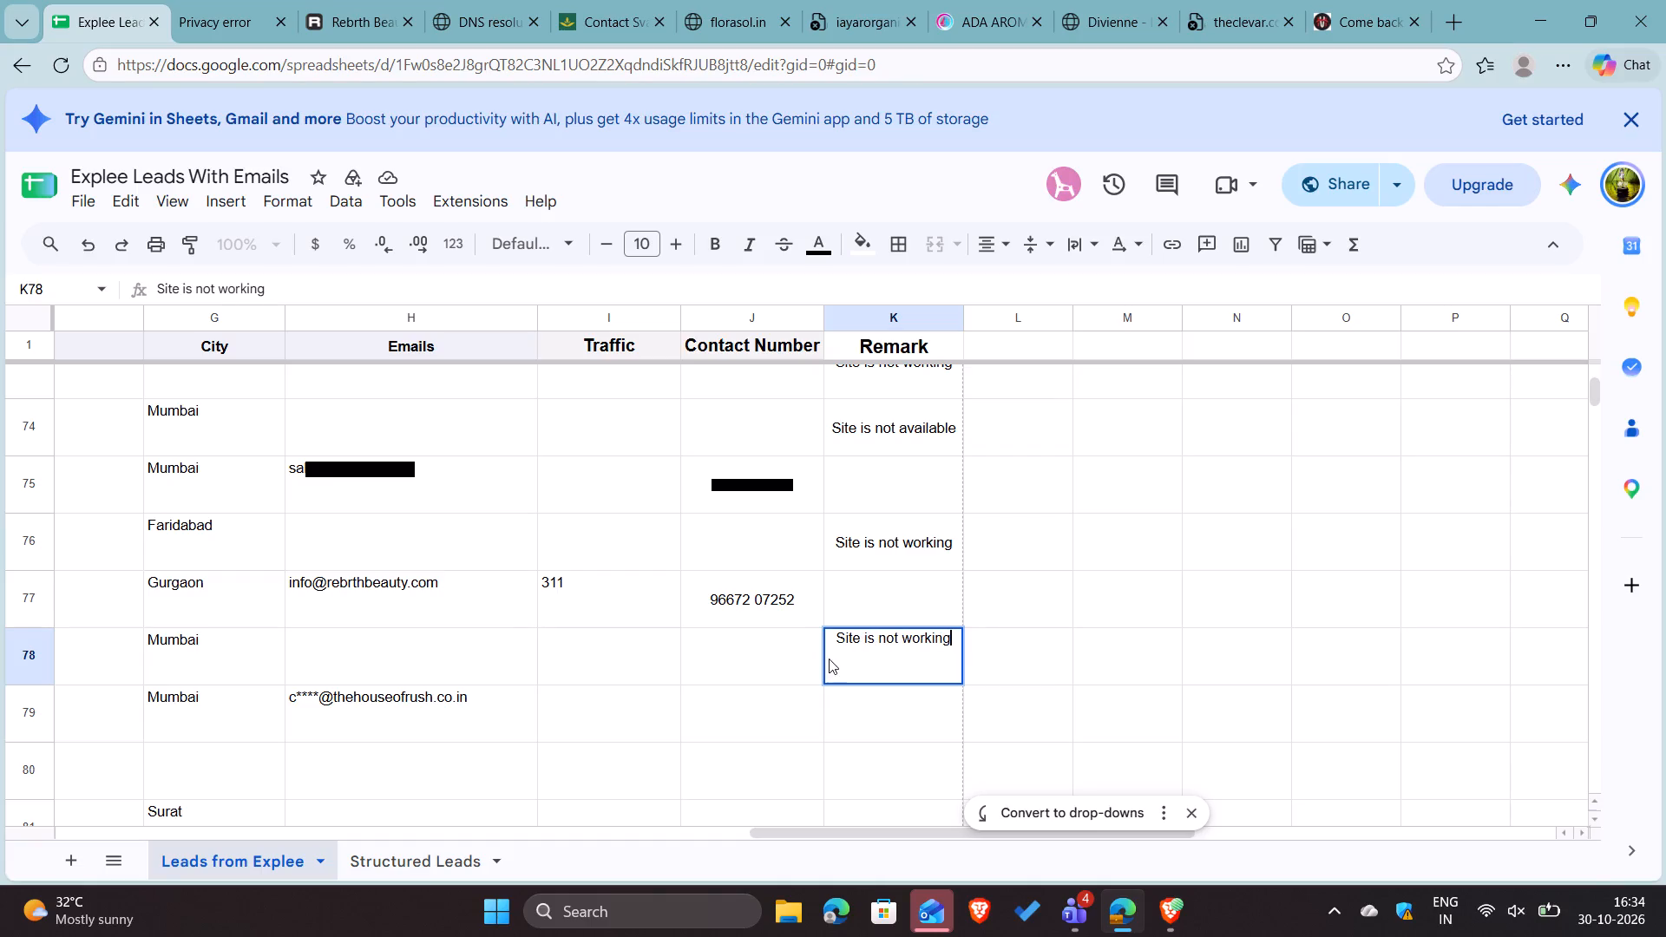
{"action": "left_click", "coordinate": [857, 691]}
Bring up the thehouseofrush.co.in link preview from the Domain cell of row 79 for The House Of Rush.
{"action": "scroll", "coordinate": [857, 691], "scroll_direction": "right", "scroll_amount": 11}
{"action": "scroll", "coordinate": [857, 691], "scroll_direction": "down", "scroll_amount": 1}
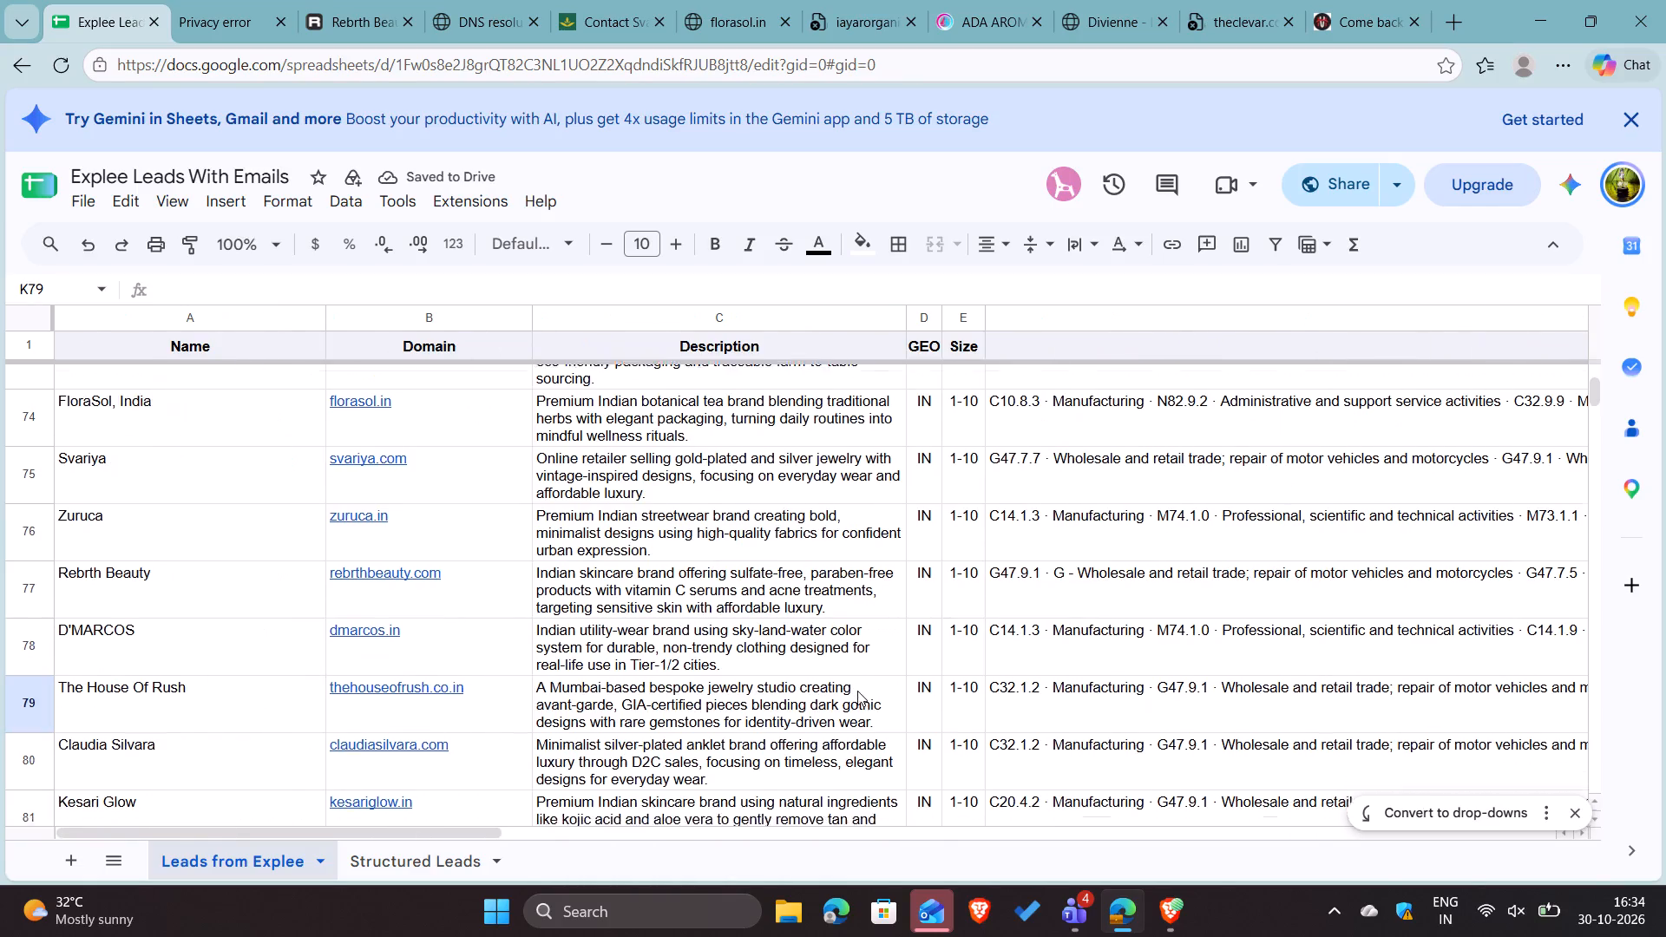
{"action": "scroll", "coordinate": [857, 691], "scroll_direction": "down", "scroll_amount": 3}
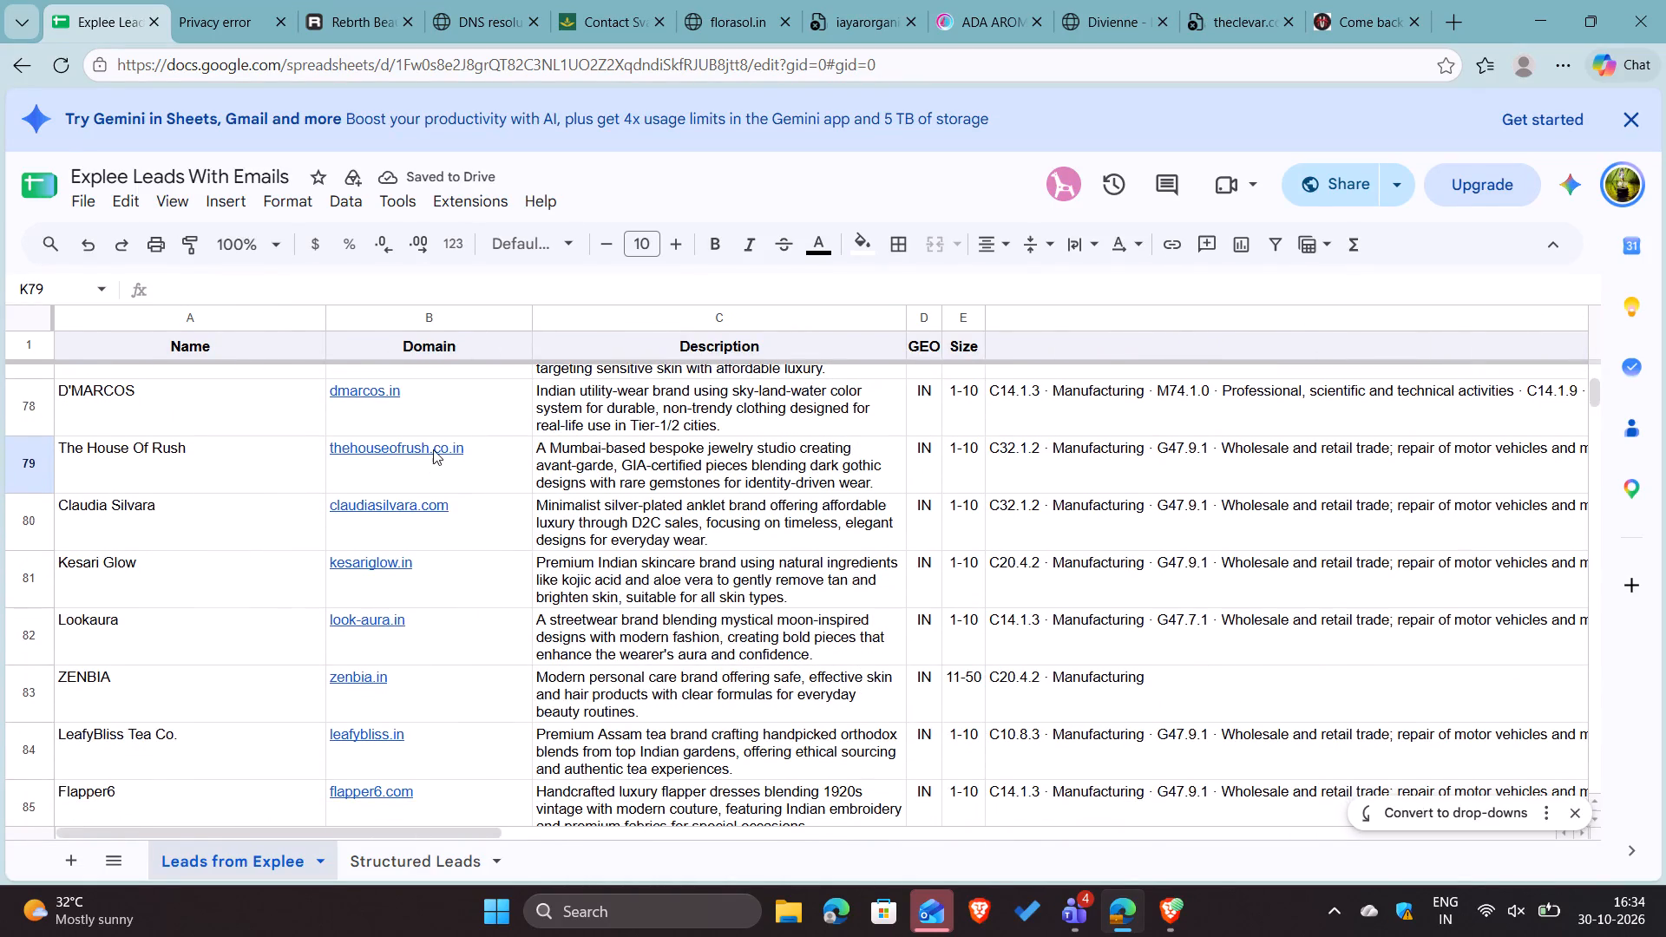
{"action": "left_click", "coordinate": [433, 449]}
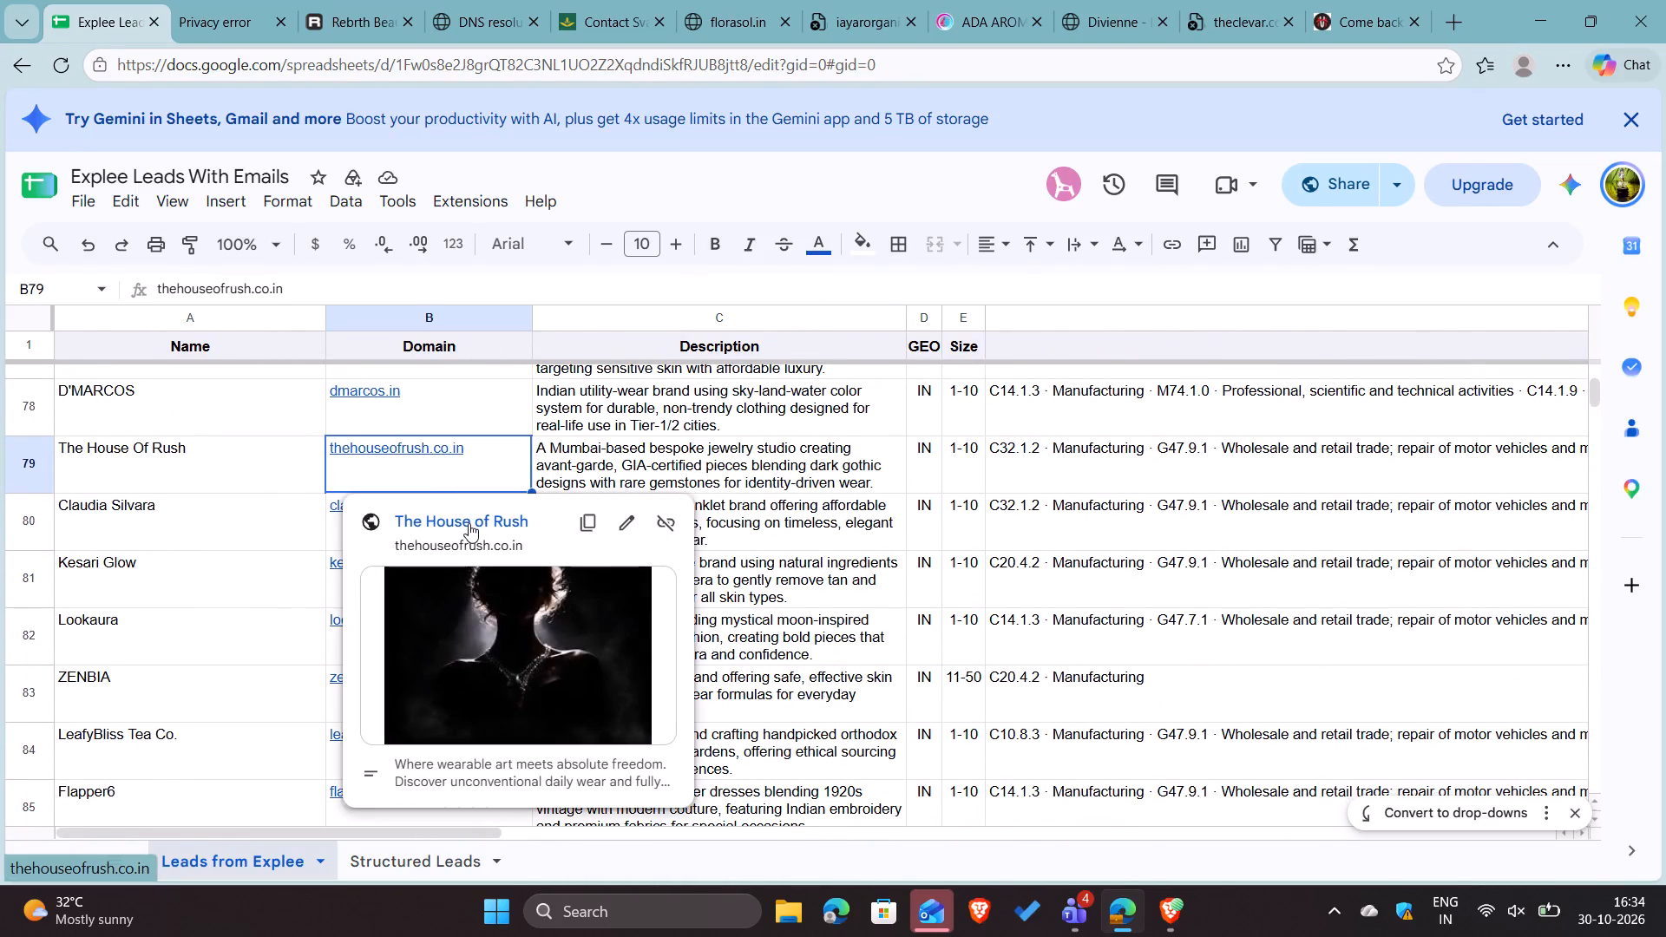
Lock the computer.
{"action": "key", "text": "super+l"}
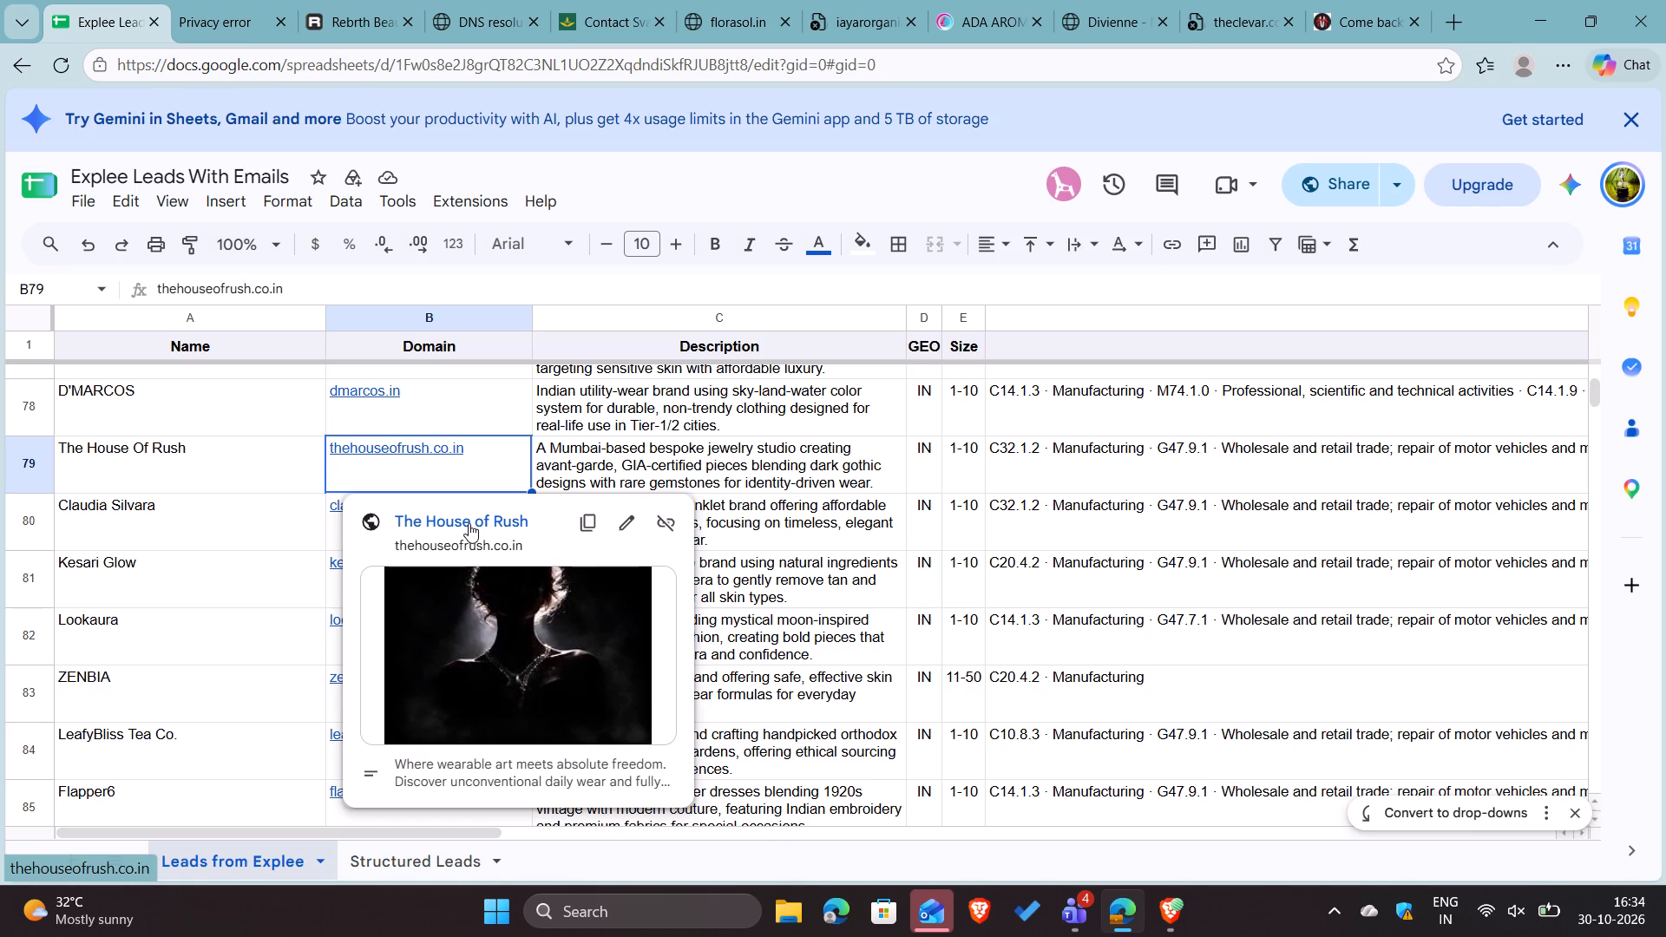